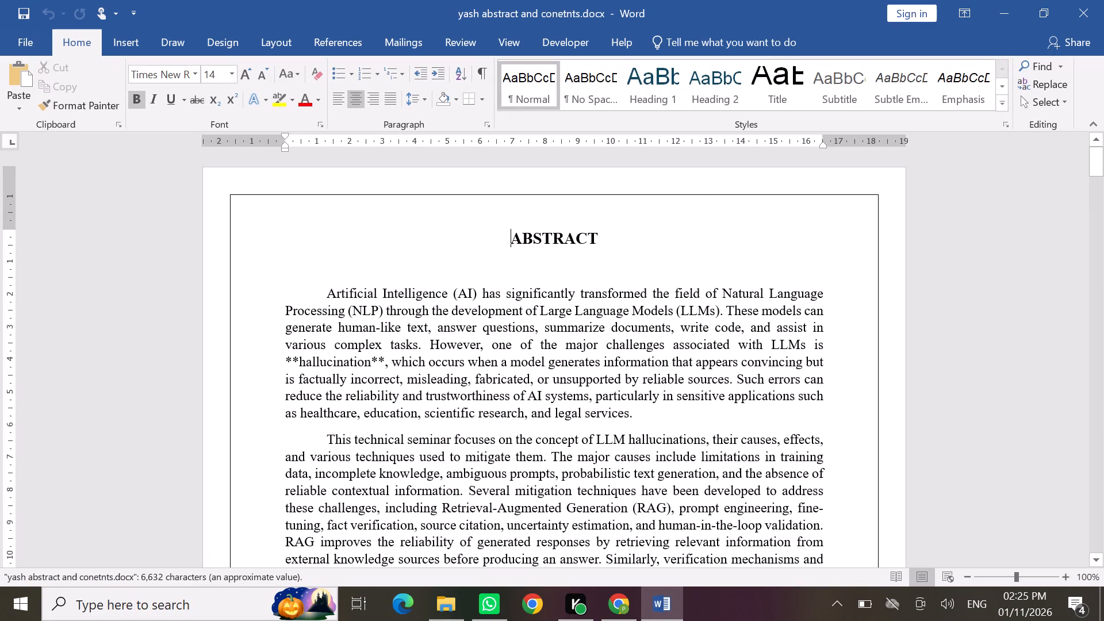
Review the Abstract page, including its paragraphs and keywords.
{"action": "scroll", "coordinate": [540, 308], "scroll_direction": "down", "scroll_amount": 3}
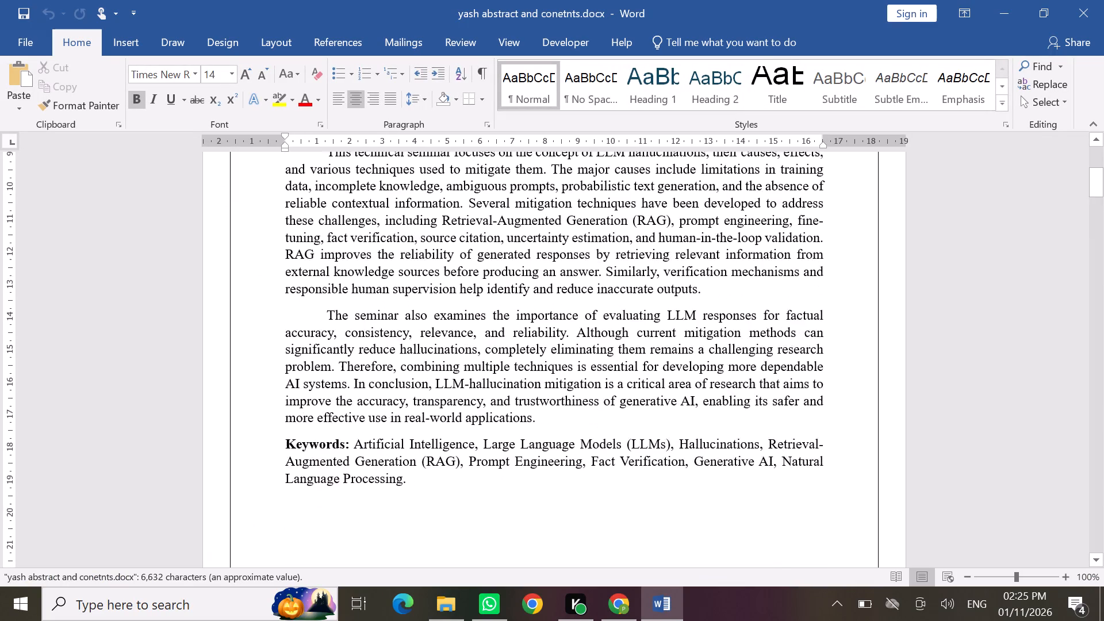
{"action": "scroll", "coordinate": [540, 308], "scroll_direction": "down", "scroll_amount": 1}
{"action": "scroll", "coordinate": [540, 308], "scroll_direction": "up", "scroll_amount": 4}
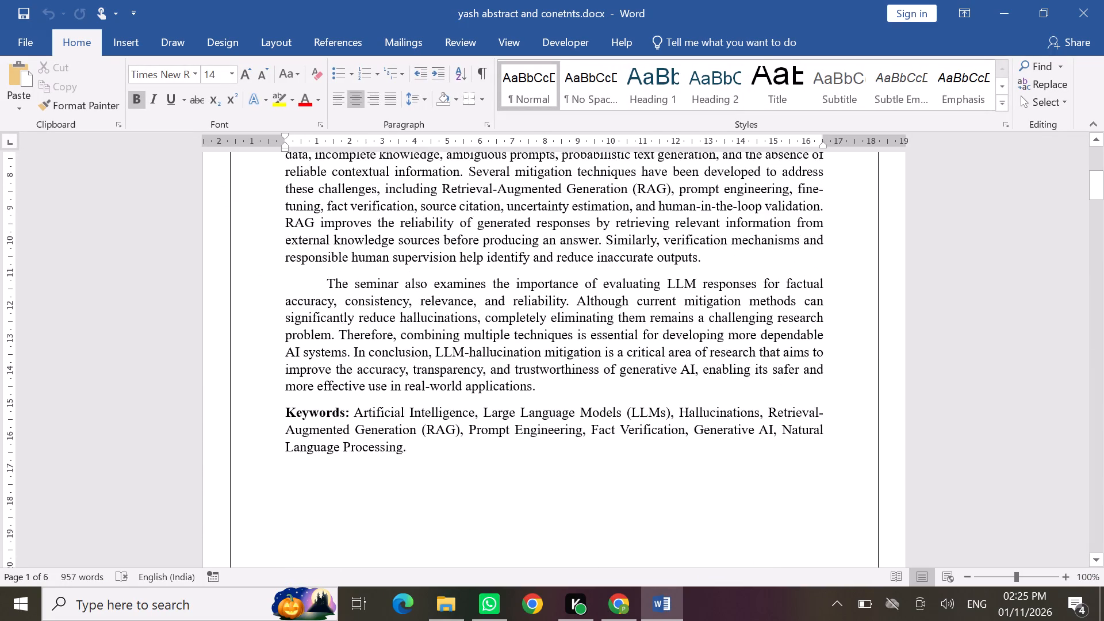
{"action": "scroll", "coordinate": [540, 308], "scroll_direction": "right", "scroll_amount": 2}
{"action": "scroll", "coordinate": [540, 308], "scroll_direction": "up", "scroll_amount": 2}
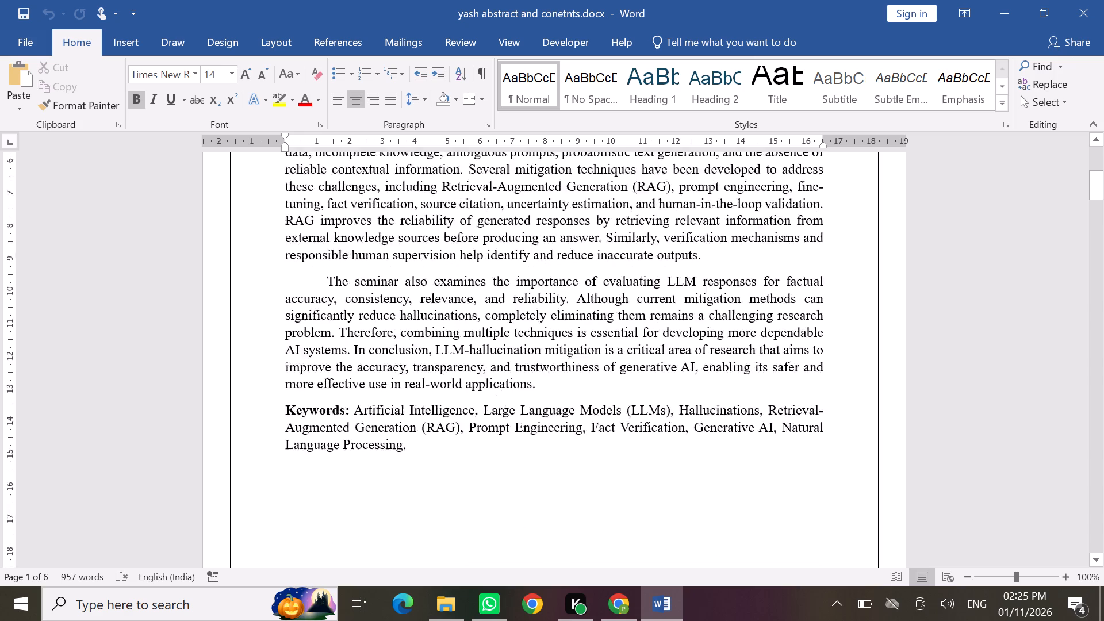
{"action": "scroll", "coordinate": [540, 308], "scroll_direction": "up", "scroll_amount": 6}
{"action": "scroll", "coordinate": [540, 308], "scroll_direction": "down", "scroll_amount": 3}
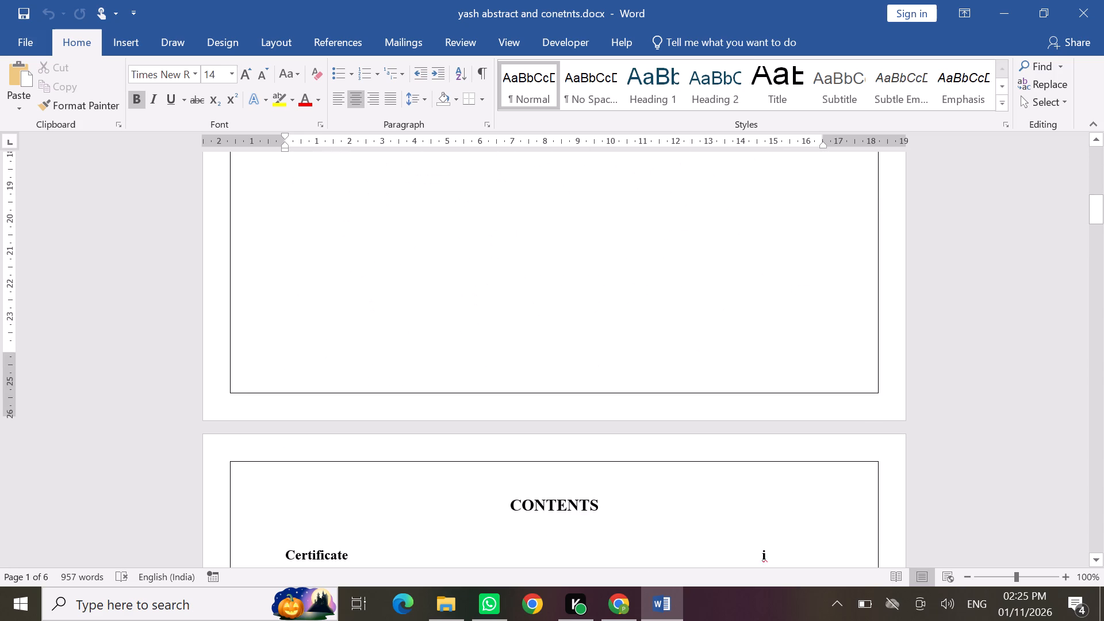
Read through the Contents pages, checking the front-matter entries and chapter listings.
{"action": "scroll", "coordinate": [540, 308], "scroll_direction": "down", "scroll_amount": 5}
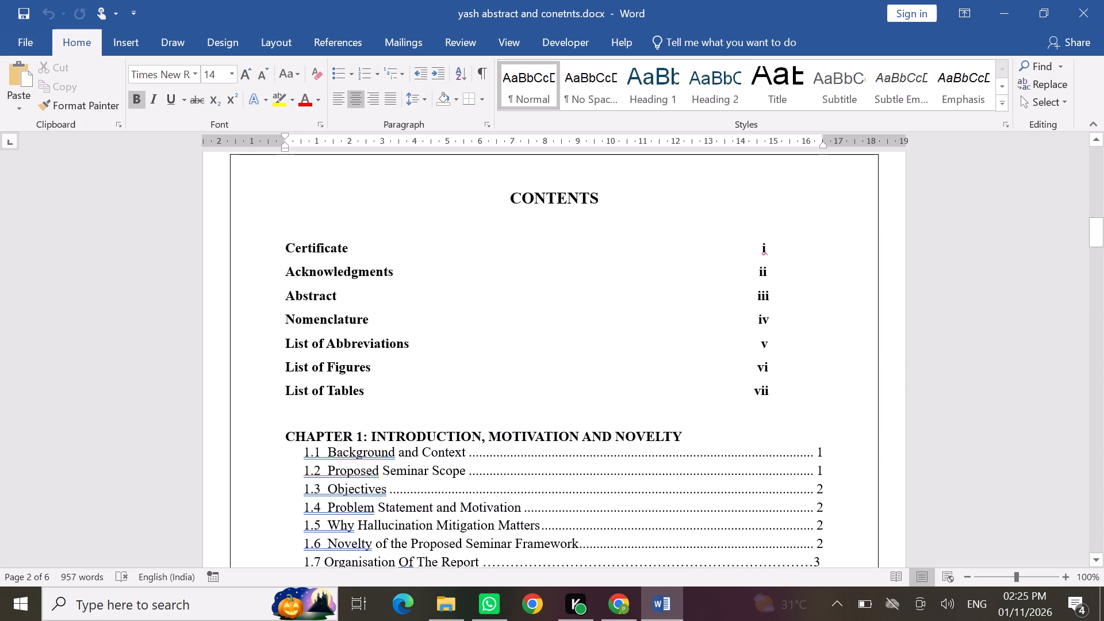
{"action": "scroll", "coordinate": [540, 308], "scroll_direction": "down", "scroll_amount": 2}
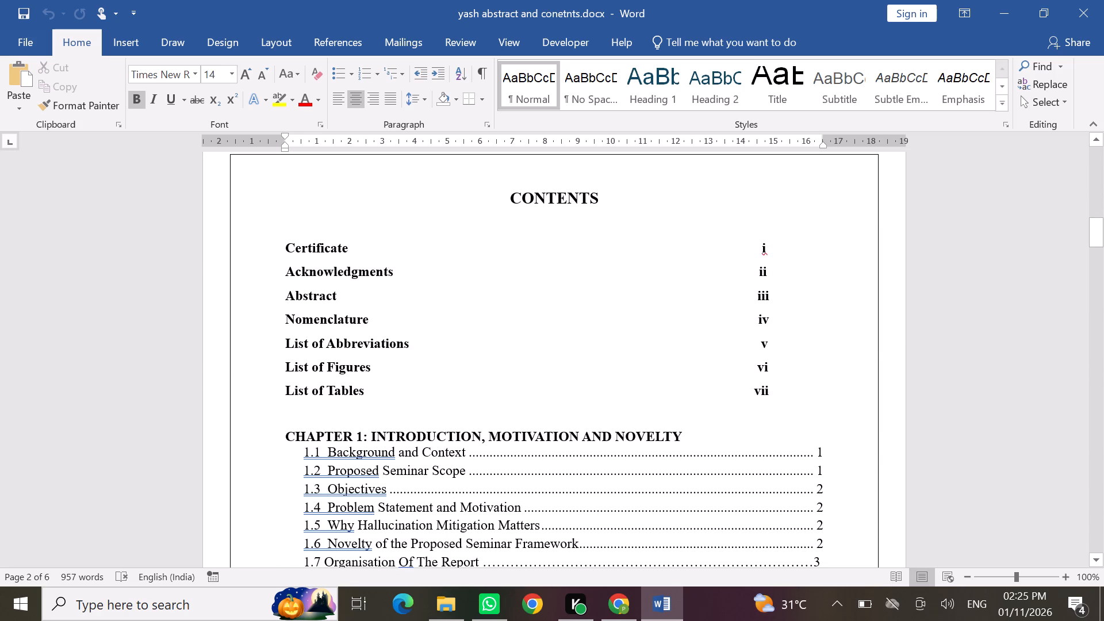
{"action": "scroll", "coordinate": [540, 308], "scroll_direction": "down", "scroll_amount": 1}
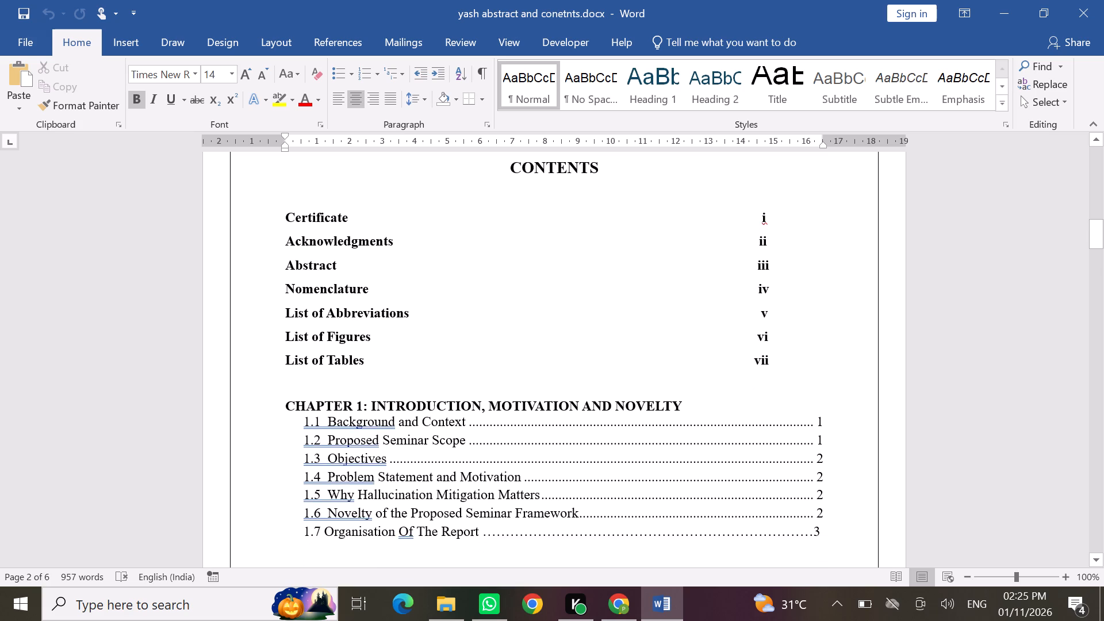
{"action": "scroll", "coordinate": [540, 308], "scroll_direction": "down", "scroll_amount": 1}
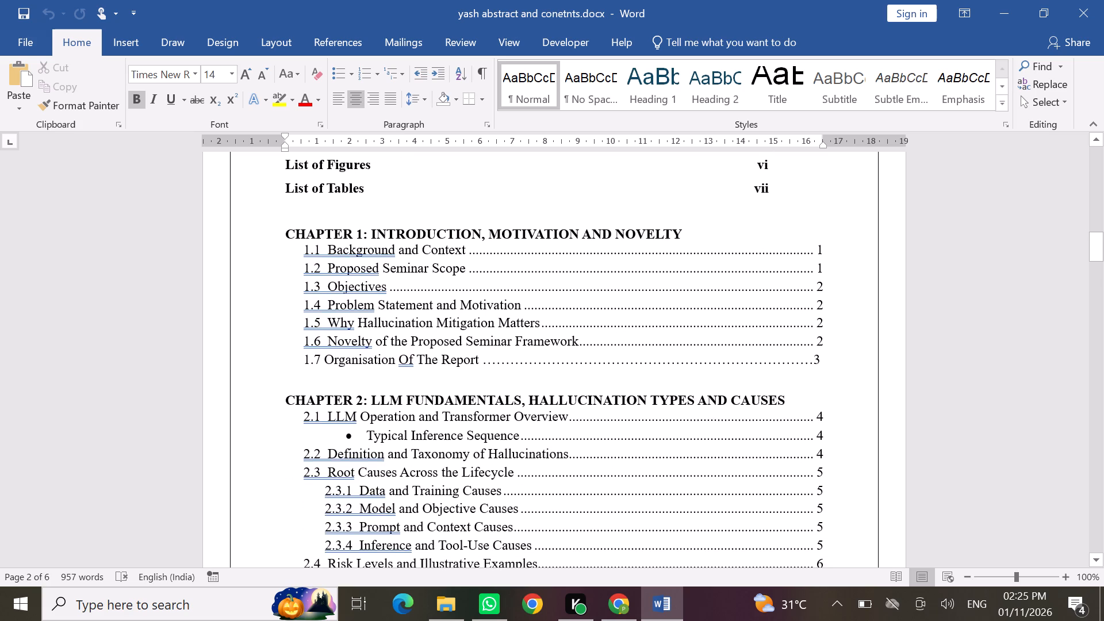
{"action": "scroll", "coordinate": [540, 308], "scroll_direction": "down", "scroll_amount": 1}
{"action": "scroll", "coordinate": [540, 308], "scroll_direction": "up", "scroll_amount": 3}
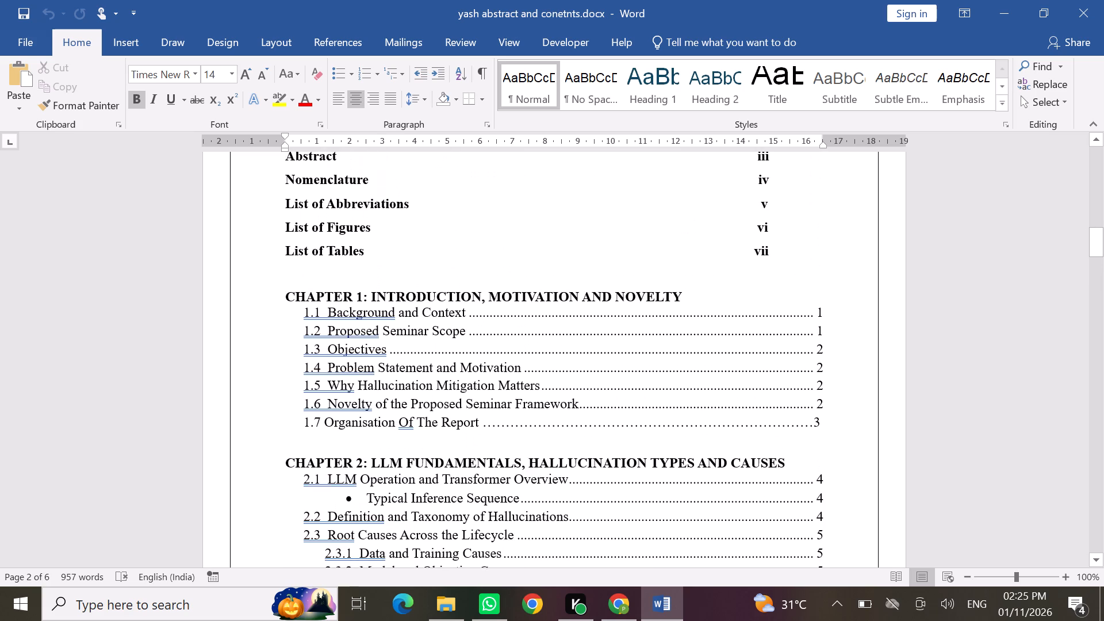
{"action": "scroll", "coordinate": [540, 308], "scroll_direction": "up", "scroll_amount": 2}
{"action": "scroll", "coordinate": [540, 308], "scroll_direction": "down", "scroll_amount": 6}
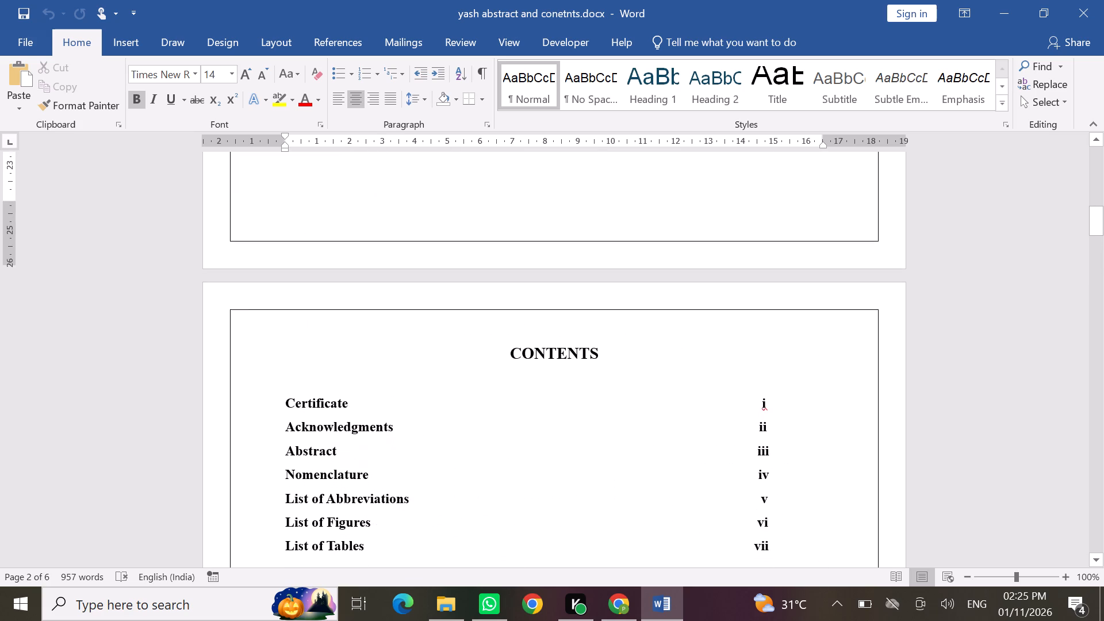
{"action": "scroll", "coordinate": [540, 308], "scroll_direction": "down", "scroll_amount": 10}
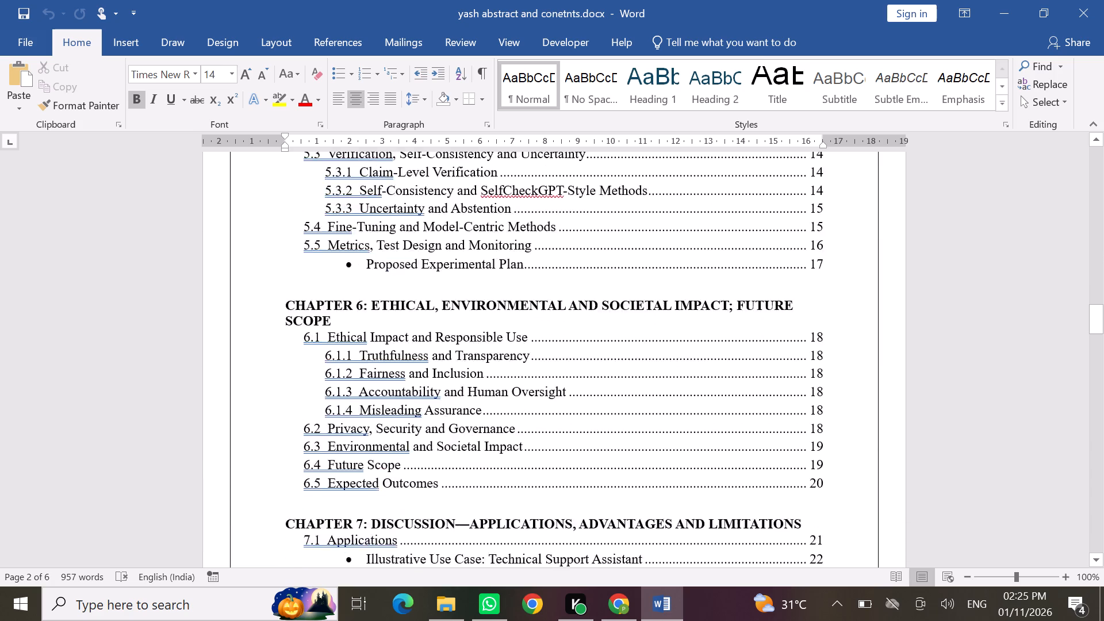
Look through the rest of the document, from the remaining contents and abbreviations to the end of the List of Tables.
{"action": "scroll", "coordinate": [540, 308], "scroll_direction": "down", "scroll_amount": 12}
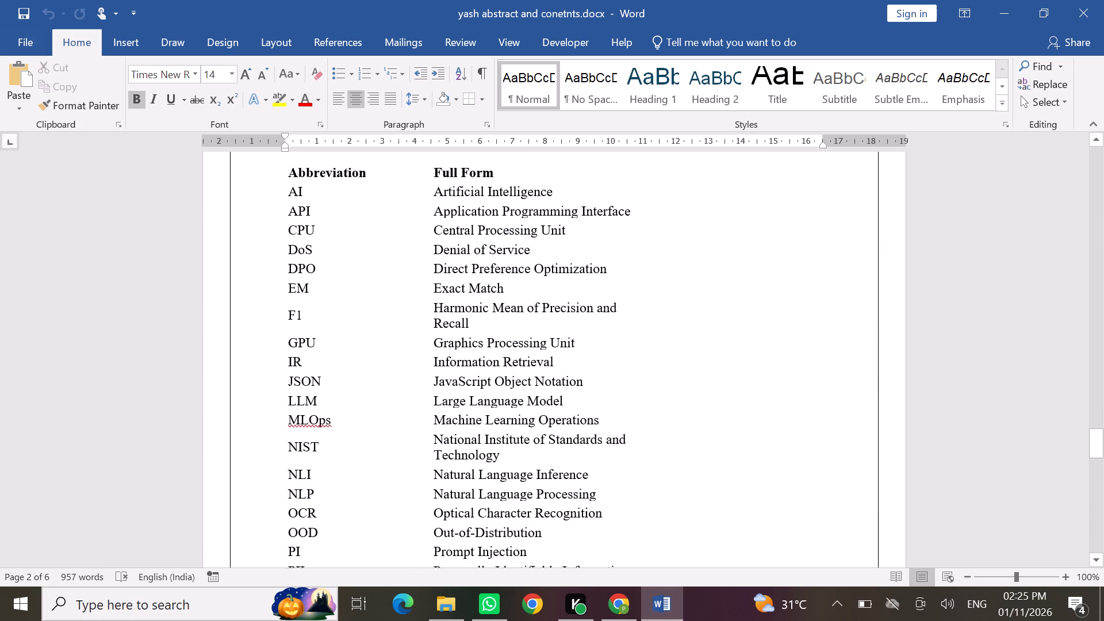
{"action": "scroll", "coordinate": [540, 308], "scroll_direction": "down", "scroll_amount": 15}
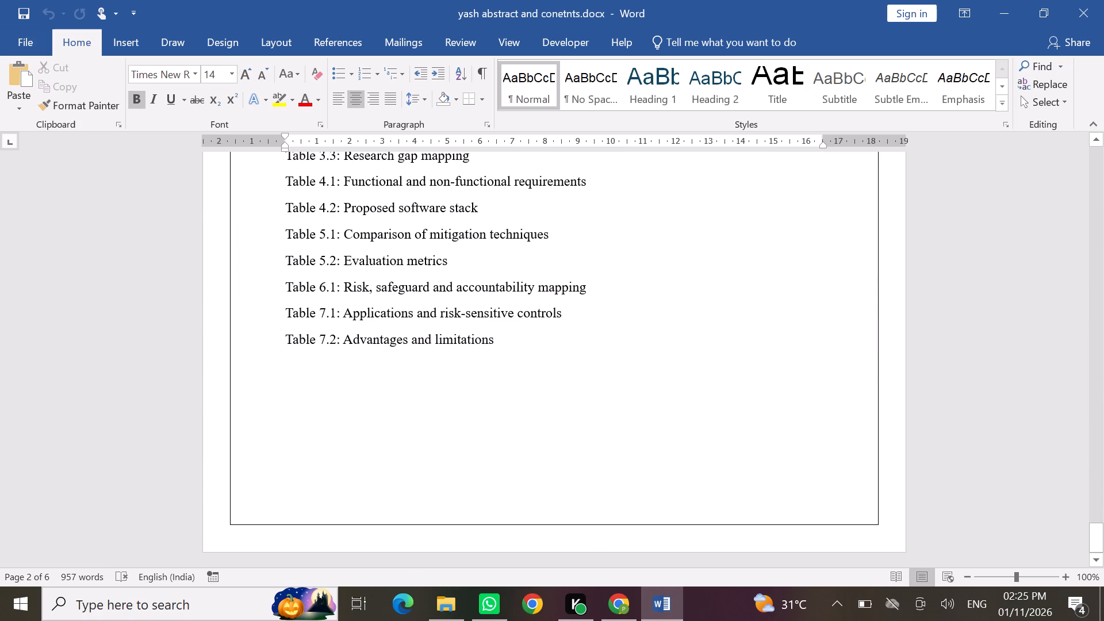
{"action": "scroll", "coordinate": [540, 308], "scroll_direction": "down", "scroll_amount": 4}
Re-examine the List of Tables, List of Figures, List of Abbreviations and Nomenclature pages at the document's end.
{"action": "scroll", "coordinate": [540, 308], "scroll_direction": "up", "scroll_amount": 3}
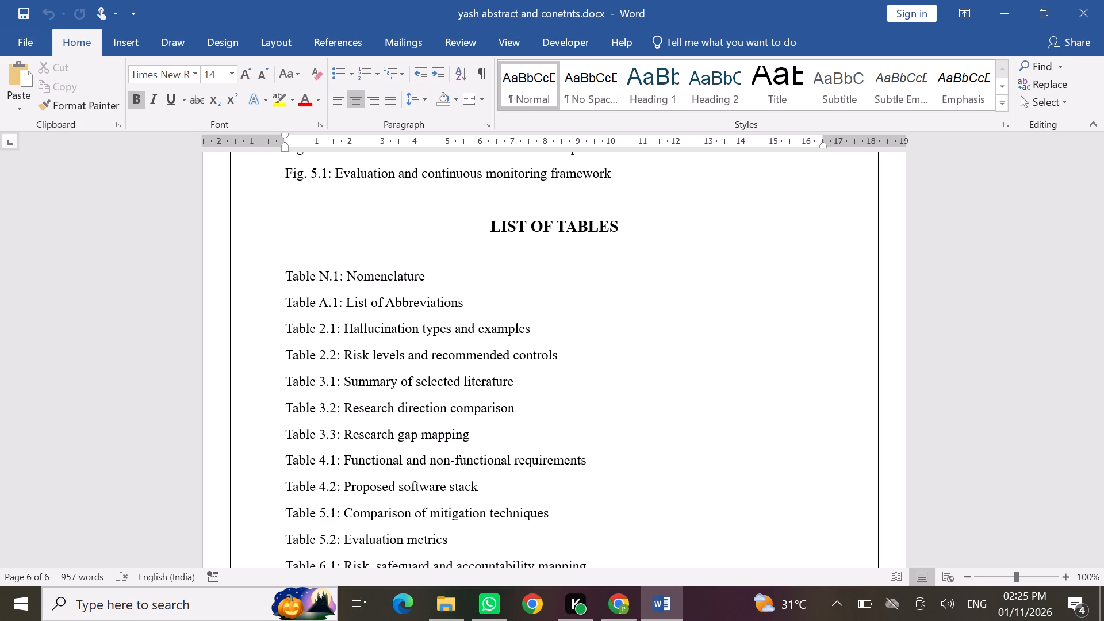
{"action": "scroll", "coordinate": [558, 301], "scroll_direction": "up", "scroll_amount": 2}
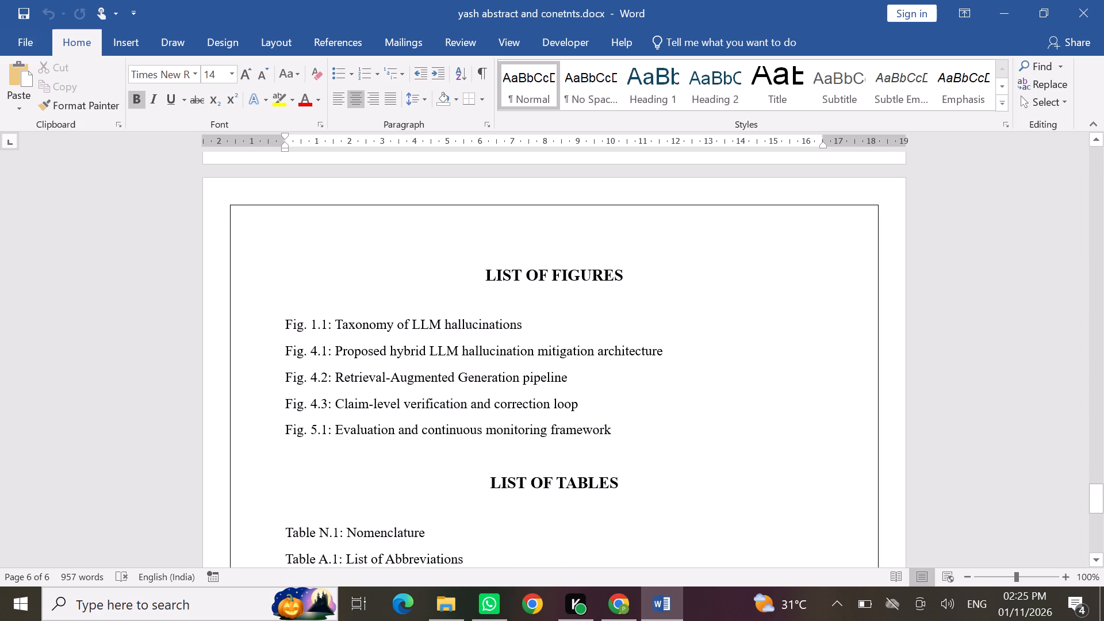
{"action": "scroll", "coordinate": [558, 301], "scroll_direction": "up", "scroll_amount": 4}
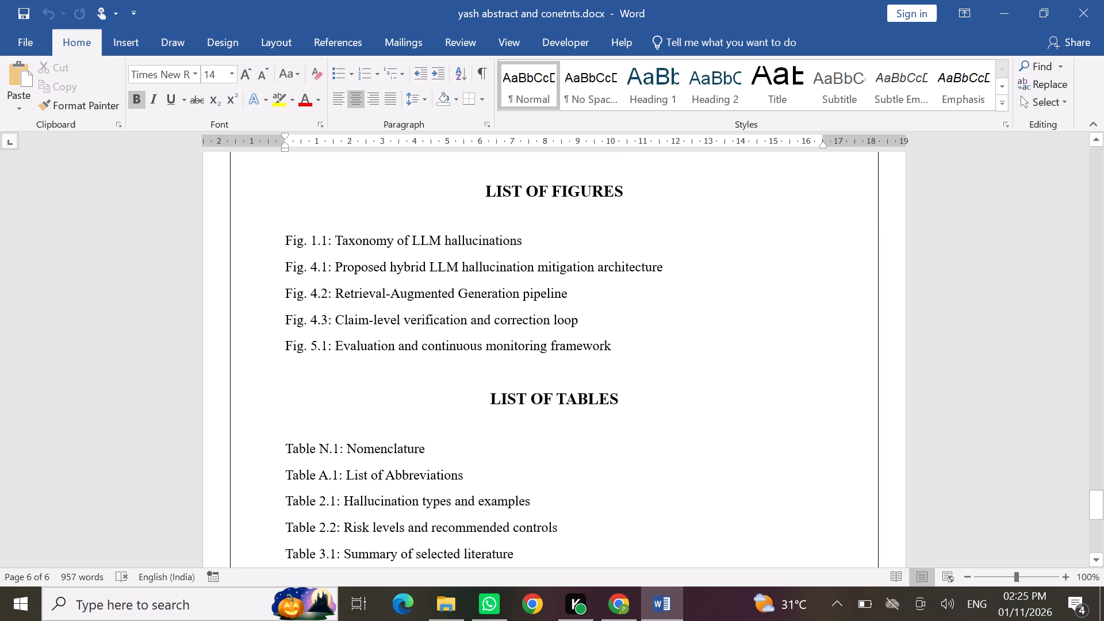
{"action": "scroll", "coordinate": [558, 301], "scroll_direction": "up", "scroll_amount": 5}
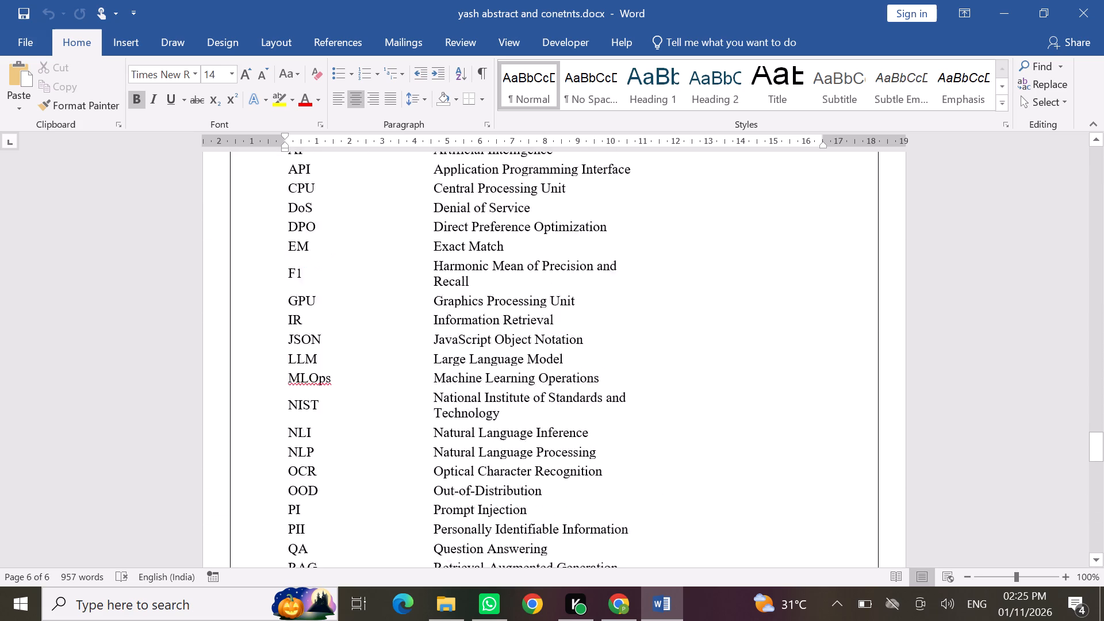
{"action": "scroll", "coordinate": [558, 301], "scroll_direction": "up", "scroll_amount": 10}
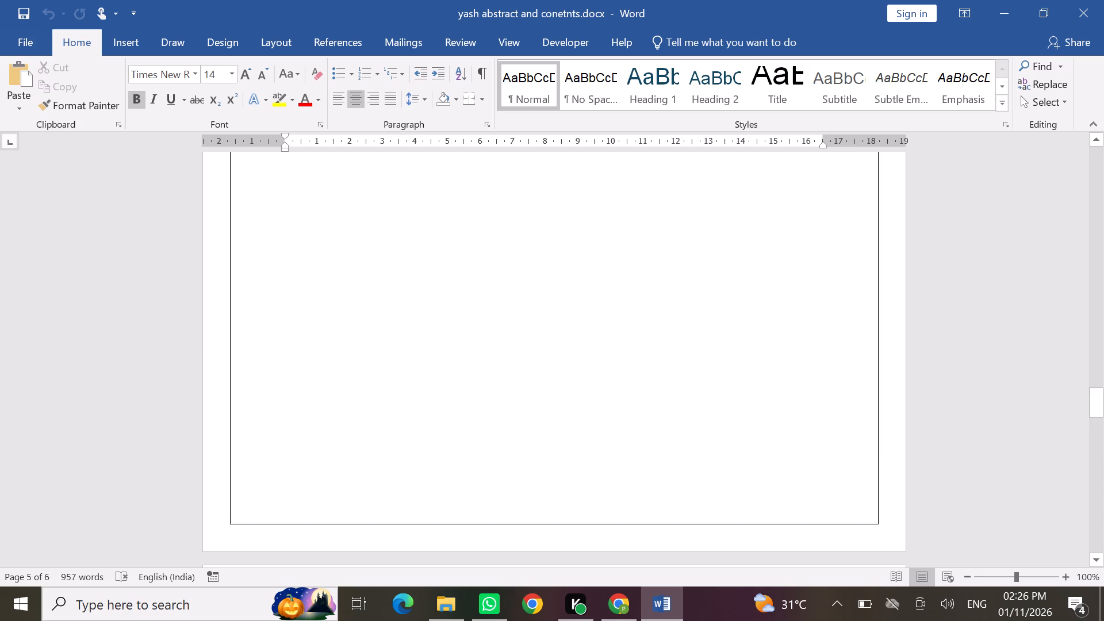
{"action": "scroll", "coordinate": [558, 301], "scroll_direction": "up", "scroll_amount": 3}
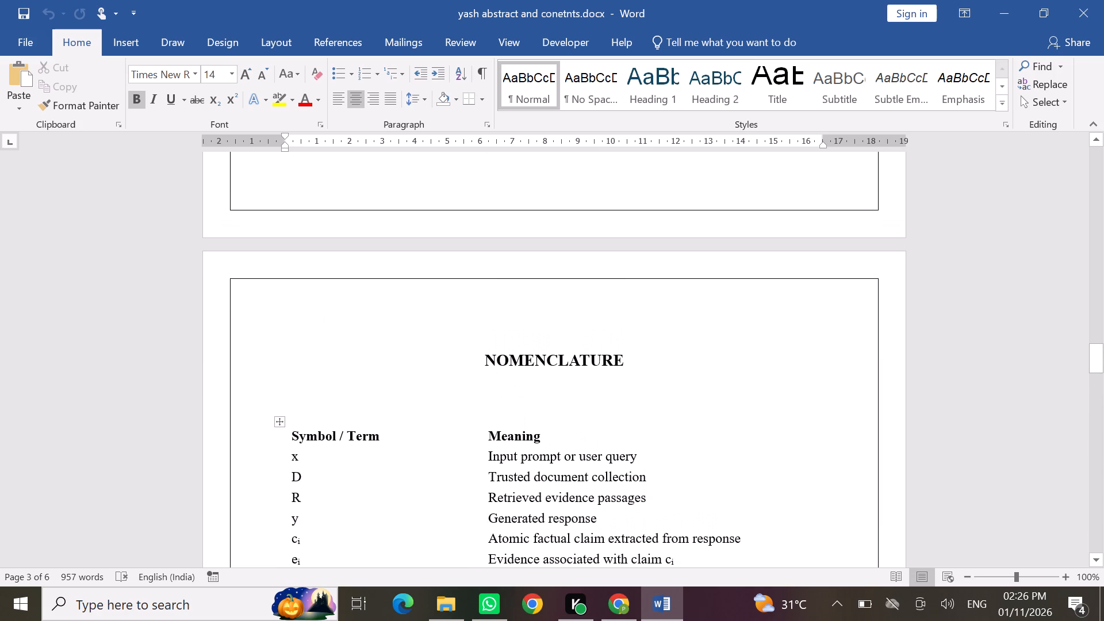
{"action": "scroll", "coordinate": [558, 301], "scroll_direction": "down", "scroll_amount": 8}
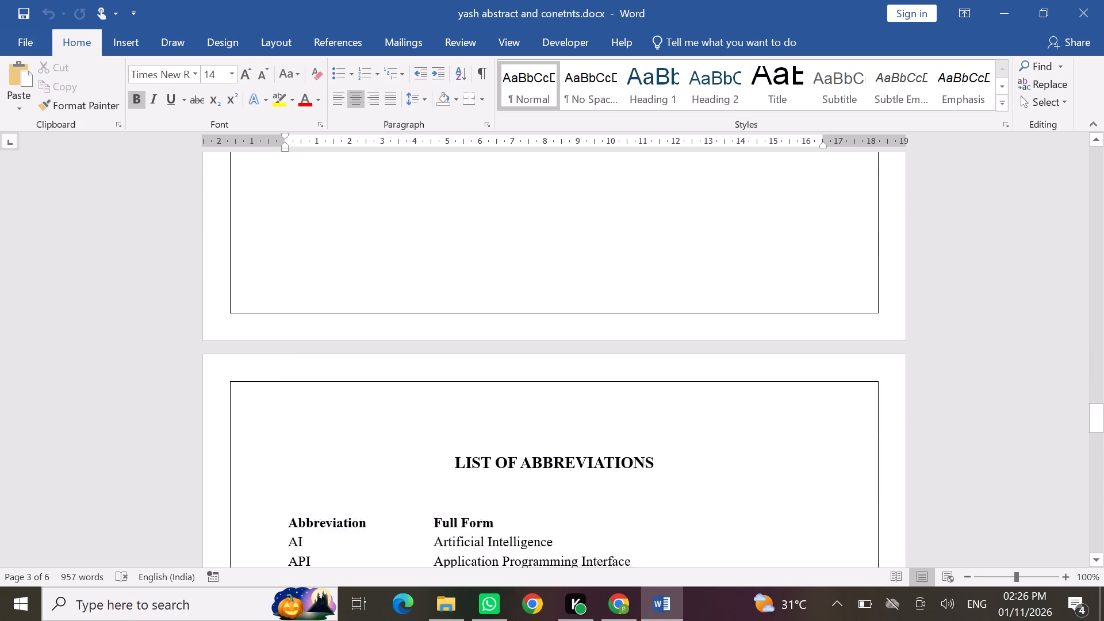
{"action": "scroll", "coordinate": [558, 301], "scroll_direction": "down", "scroll_amount": 5}
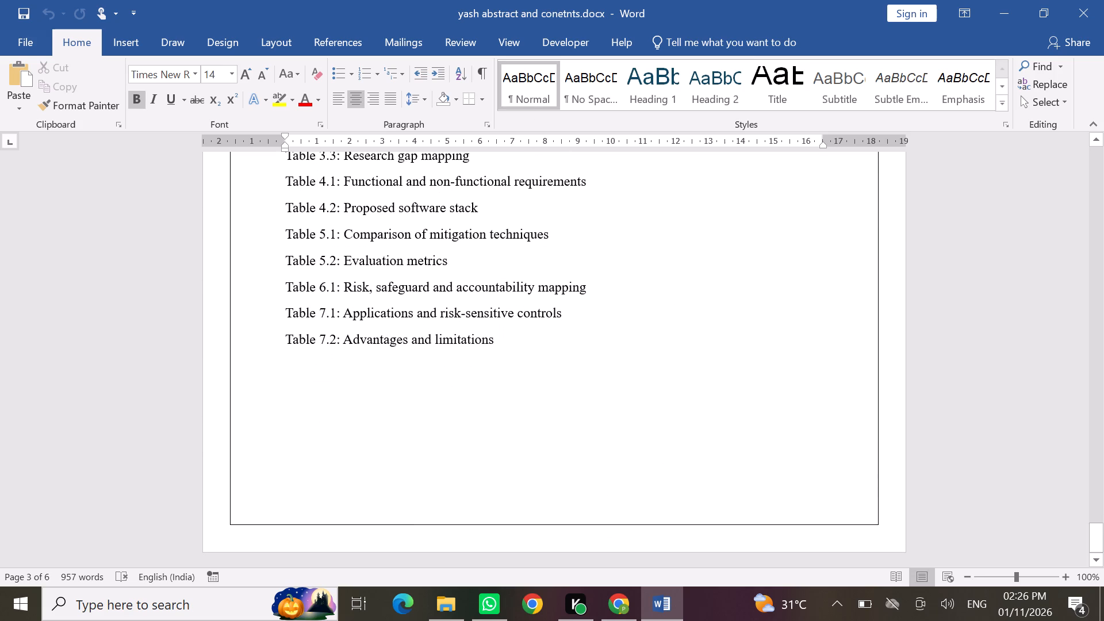
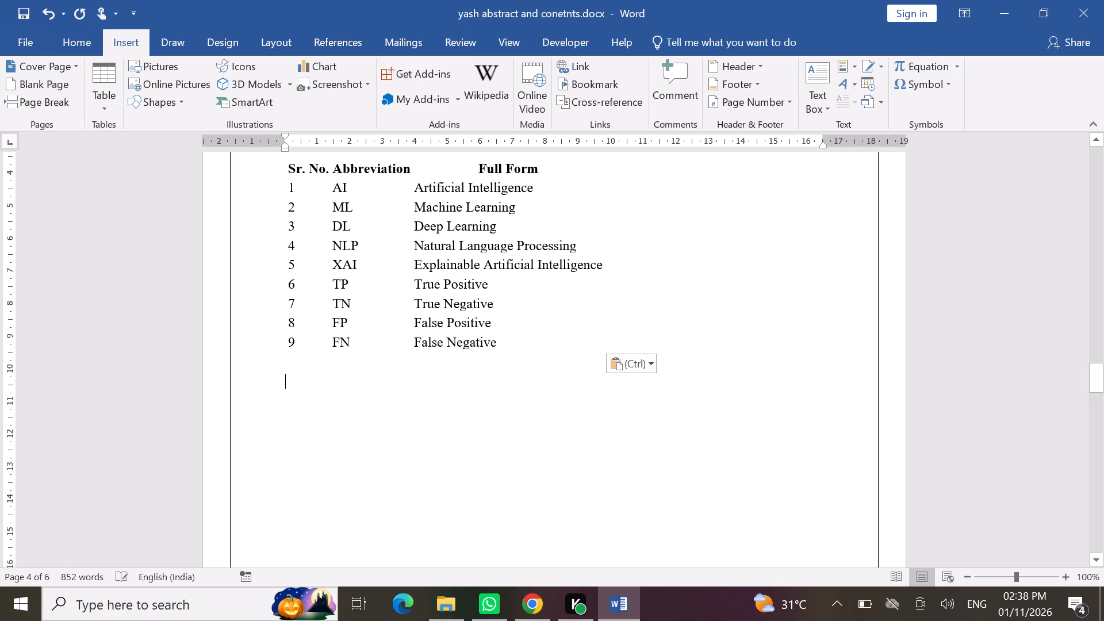
{"action": "scroll", "coordinate": [661, 409], "scroll_direction": "up", "scroll_amount": 1}
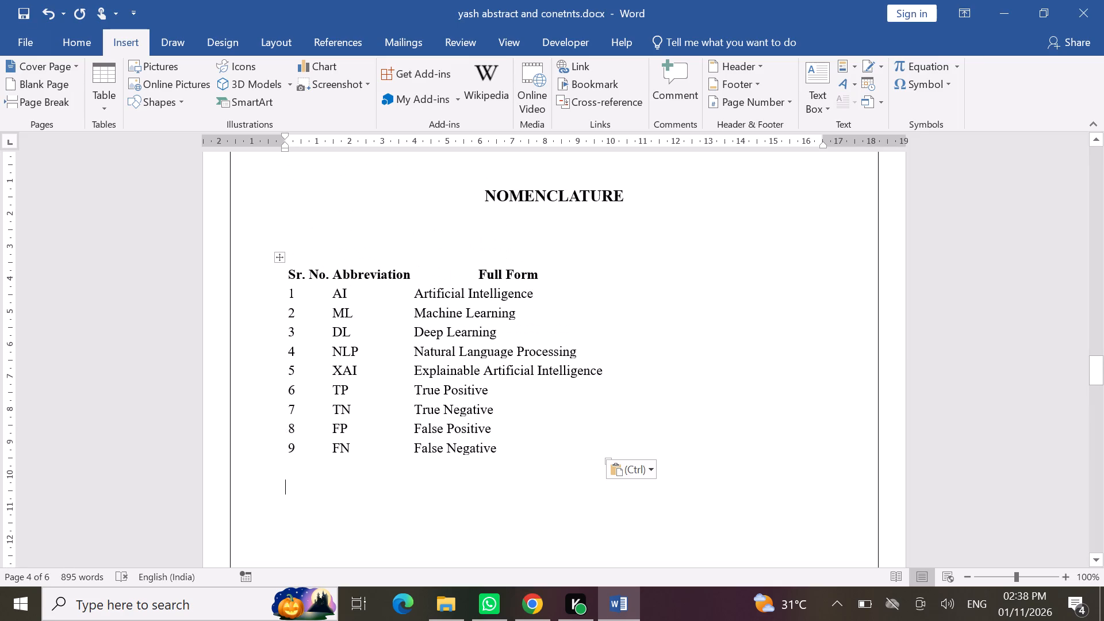
Delete the Sr. No. column from the nomenclature table, keeping the Abbreviation and Full Form columns.
{"action": "left_click", "coordinate": [289, 263]}
{"action": "key", "text": "BackSpace"}
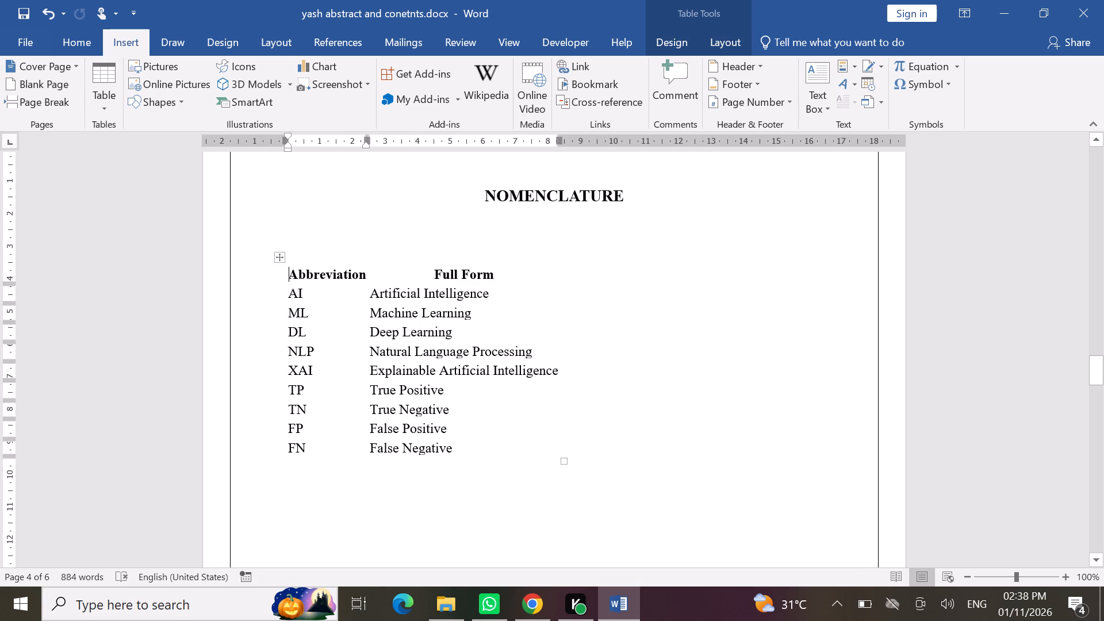
Widen the Abbreviation column of the nomenclature table to about 4.4 cm by moving its border with Full Form.
{"action": "left_click_drag", "start_coordinate": [367, 278], "coordinate": [428, 281]}
{"action": "key", "text": "BackSpace"}
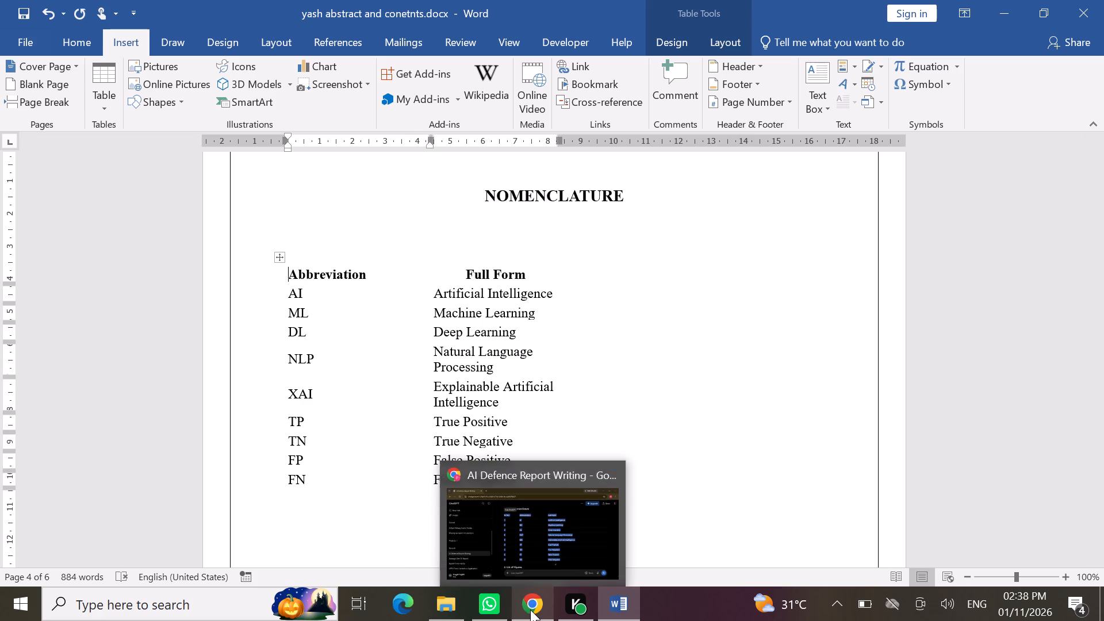
Switch to the Downloads folder in File Explorer.
{"action": "left_click", "coordinate": [441, 611]}
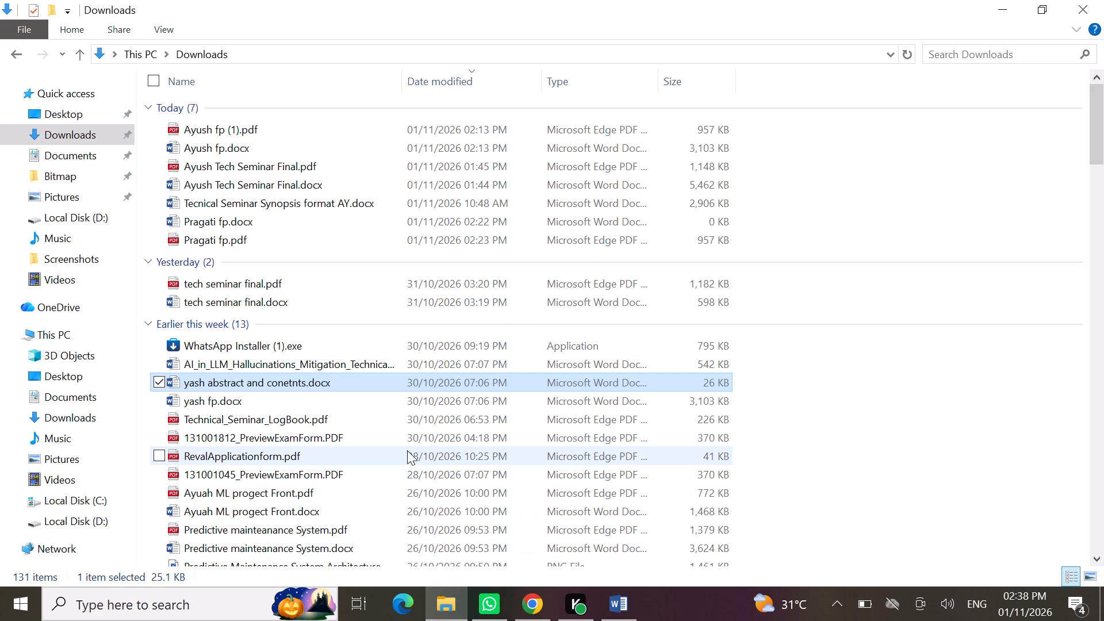
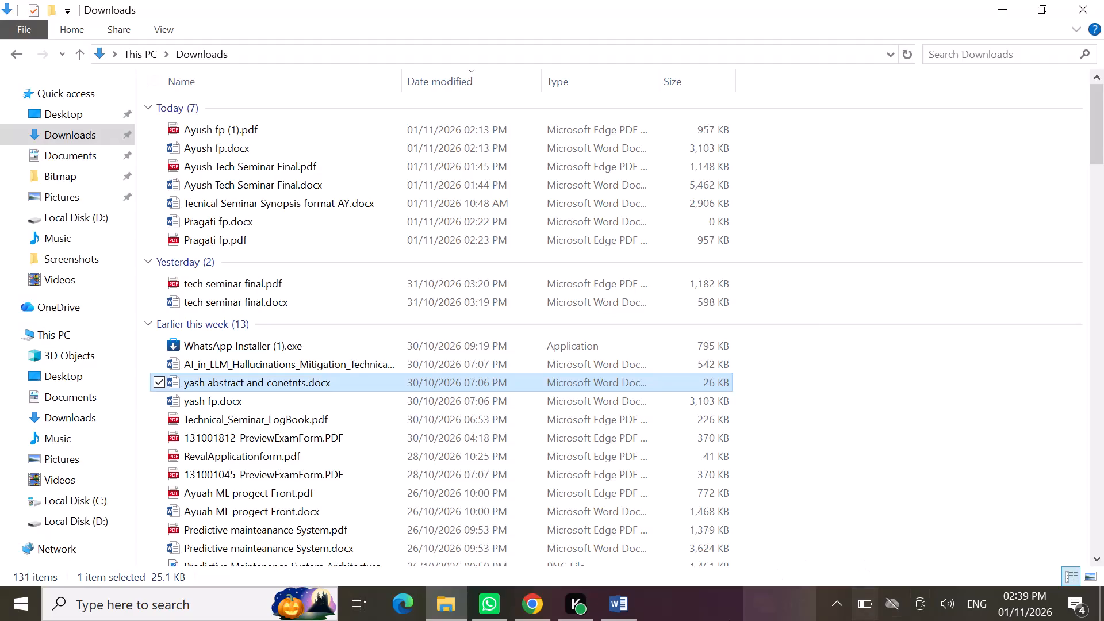
Switch back to the Word document and change the nomenclature table's Abbreviation header to Symbol/Term.
{"action": "left_click", "coordinate": [618, 604]}
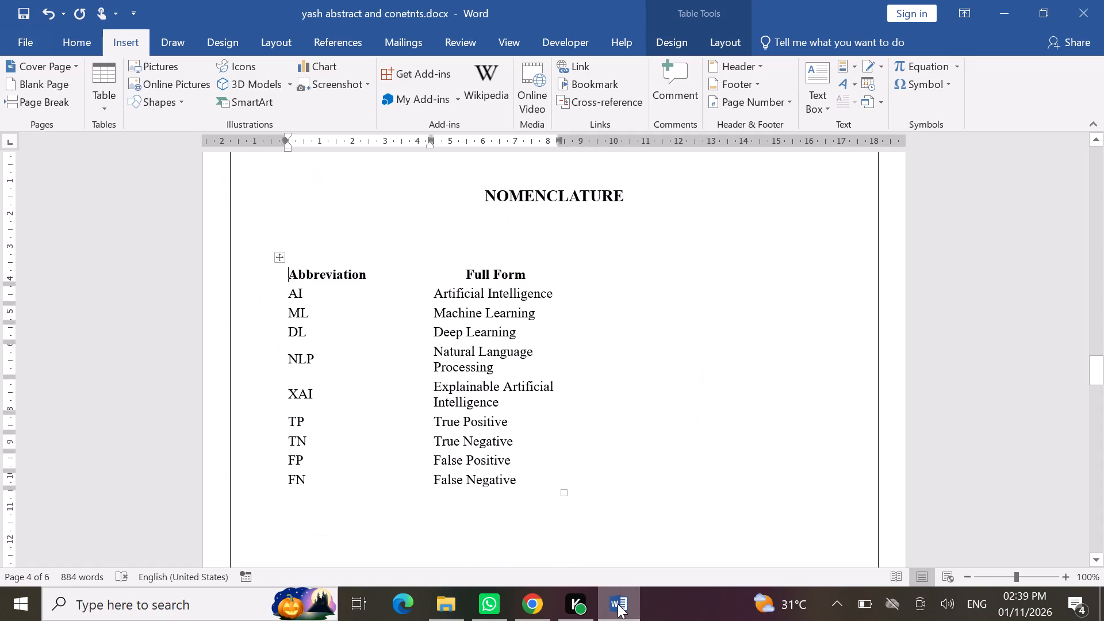
{"action": "left_click", "coordinate": [376, 275]}
{"action": "key", "text": "BackSpace"}
{"action": "key", "text": "BackSpace"}
{"action": "key", "text": "BackSpace"}
{"action": "key", "text": "BackSpace"}
{"action": "key", "text": "BackSpace"}
{"action": "key", "text": "BackSpace"}
{"action": "key", "text": "BackSpace"}
{"action": "key", "text": "BackSpace"}
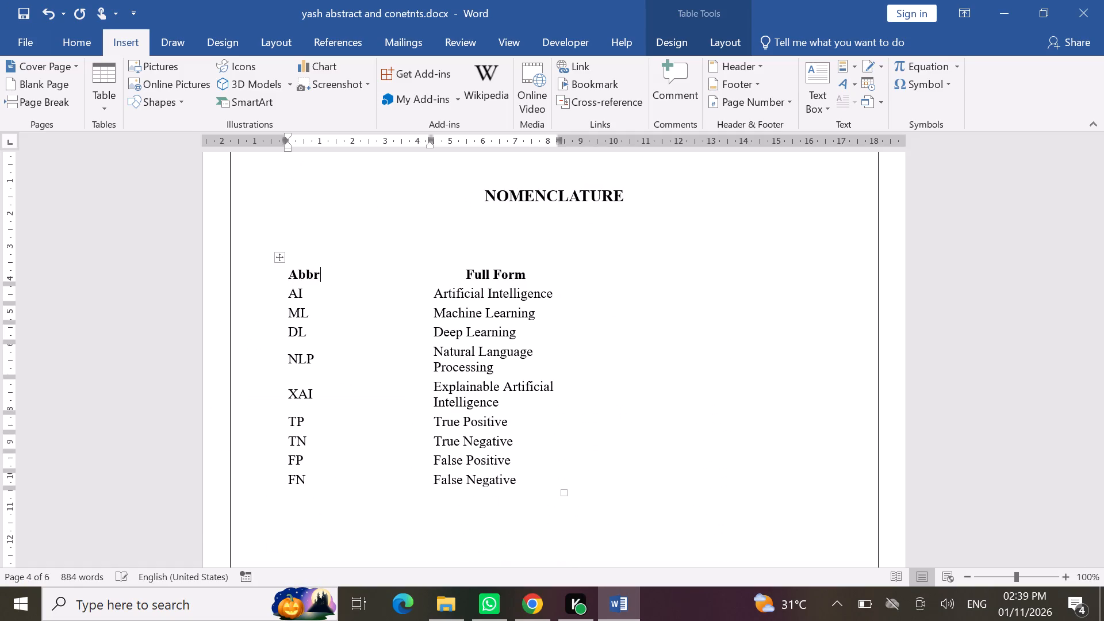
{"action": "key", "text": "BackSpace"}
{"action": "key", "text": "BackSpace"}
{"action": "key", "text": "BackSpace"}
{"action": "key", "text": "BackSpace"}
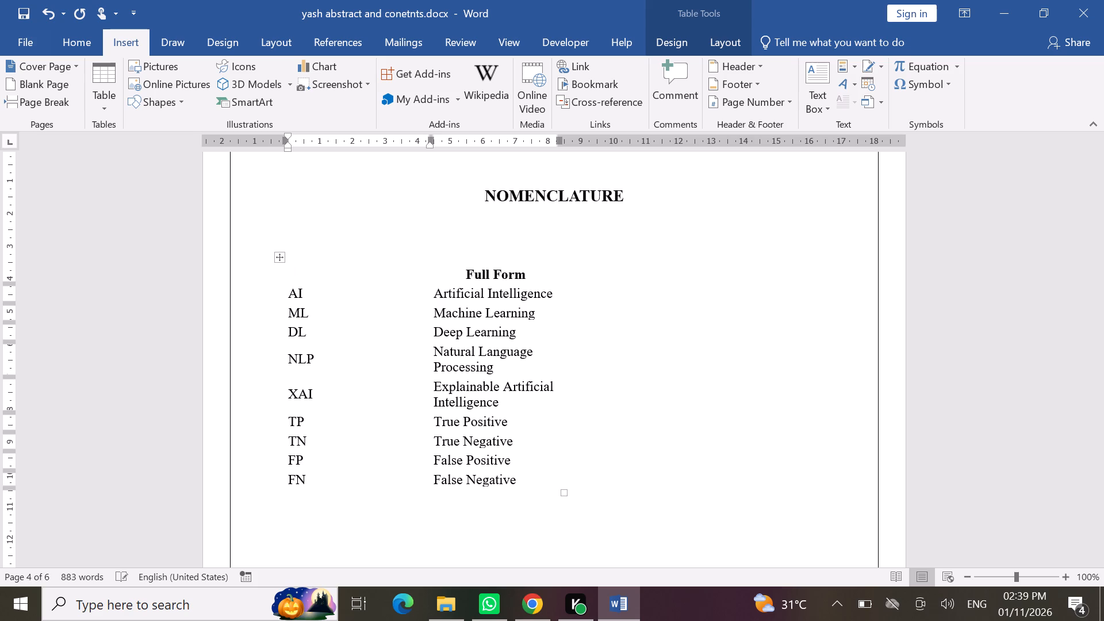
{"action": "type", "text": "Symbol"}
{"action": "type", "text": "/Term"}
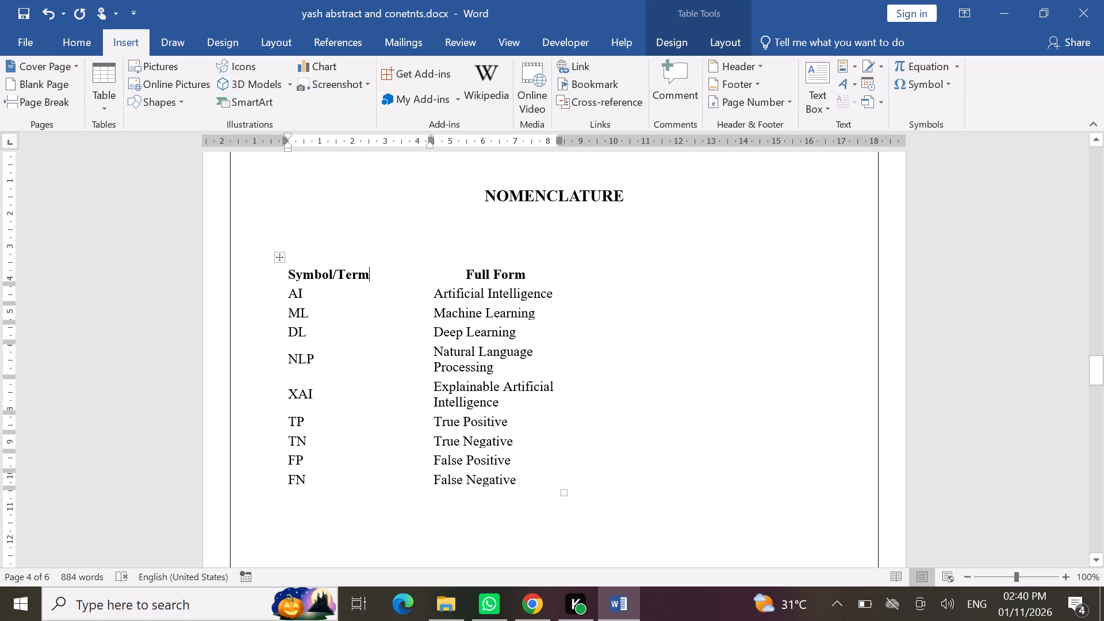
Change the Full Form header of the nomenclature table to Meaning.
{"action": "left_click", "coordinate": [534, 278]}
{"action": "key", "text": "BackSpace"}
{"action": "key", "text": "BackSpace"}
{"action": "key", "text": "BackSpace"}
{"action": "key", "text": "BackSpace"}
{"action": "key", "text": "BackSpace"}
{"action": "key", "text": "BackSpace"}
{"action": "key", "text": "BackSpace"}
{"action": "key", "text": "BackSpace"}
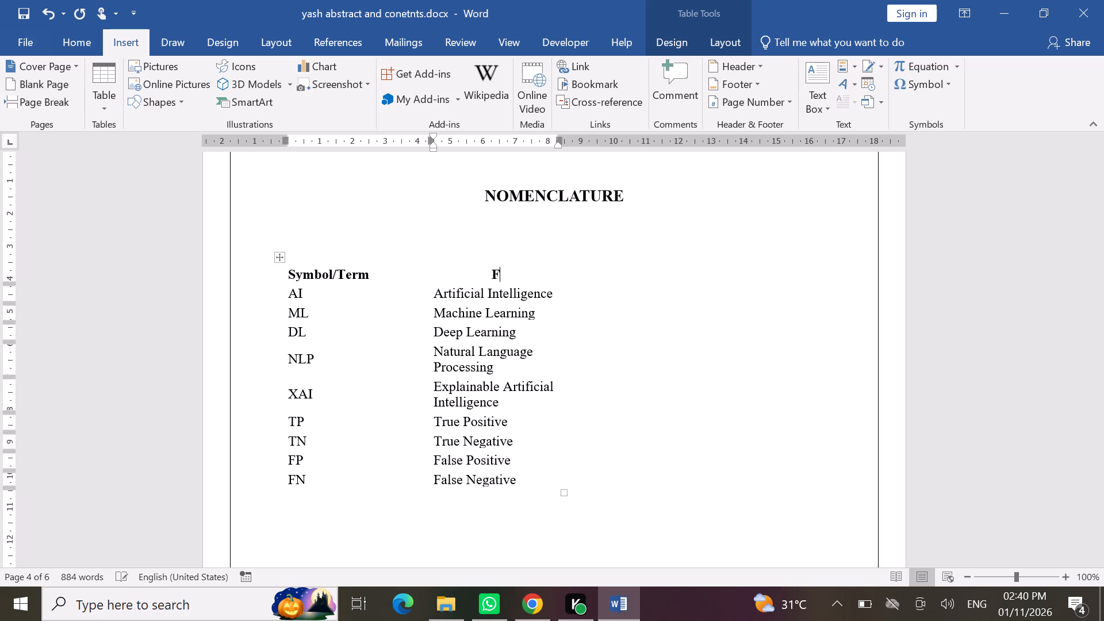
{"action": "key", "text": "BackSpace"}
{"action": "type", "text": "Meaning"}
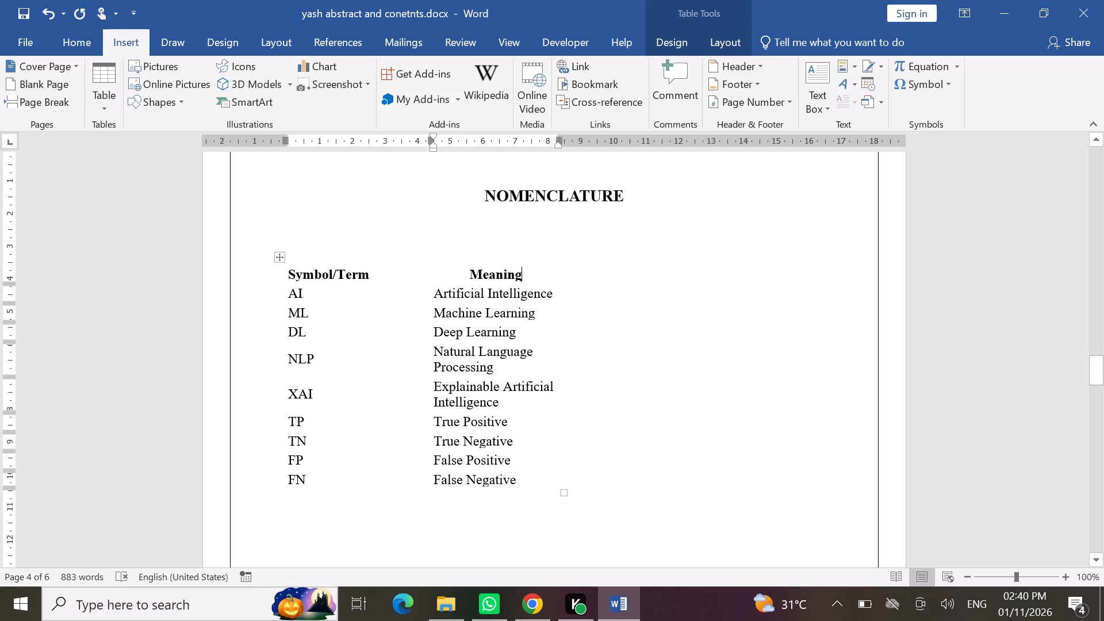
Remove the centring of the Meaning header so it lines up with the left edge of its column.
{"action": "left_click", "coordinate": [467, 277]}
{"action": "key", "text": "BackSpace"}
Delete the blank line above the NOMENCLATURE heading at the start of its page.
{"action": "scroll", "coordinate": [668, 344], "scroll_direction": "up", "scroll_amount": 1}
{"action": "left_click", "coordinate": [516, 304]}
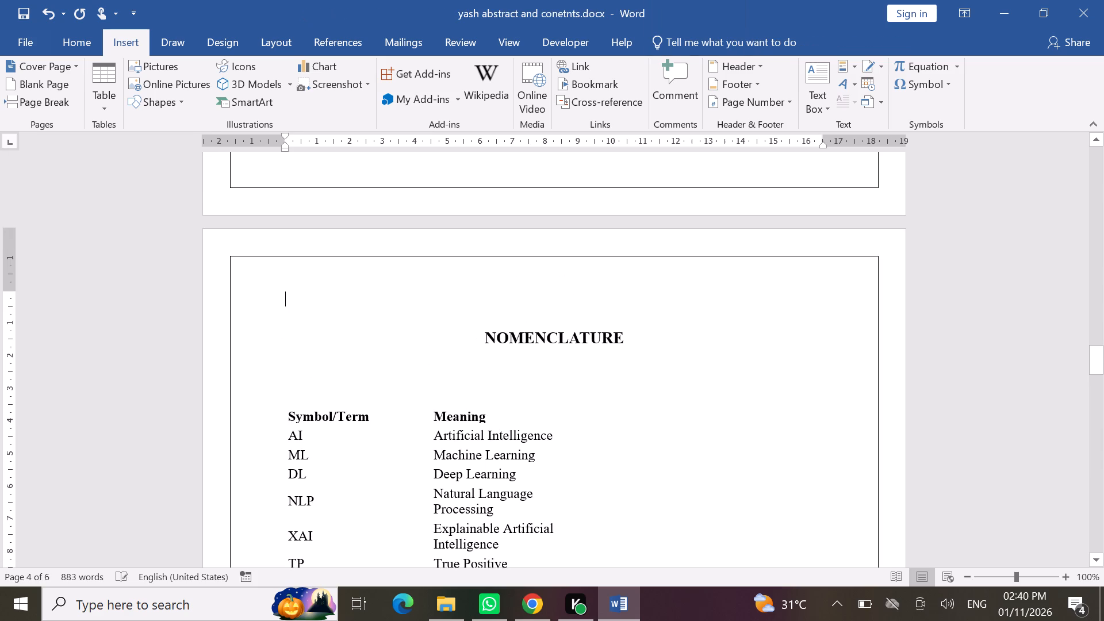
{"action": "key", "text": "BackSpace"}
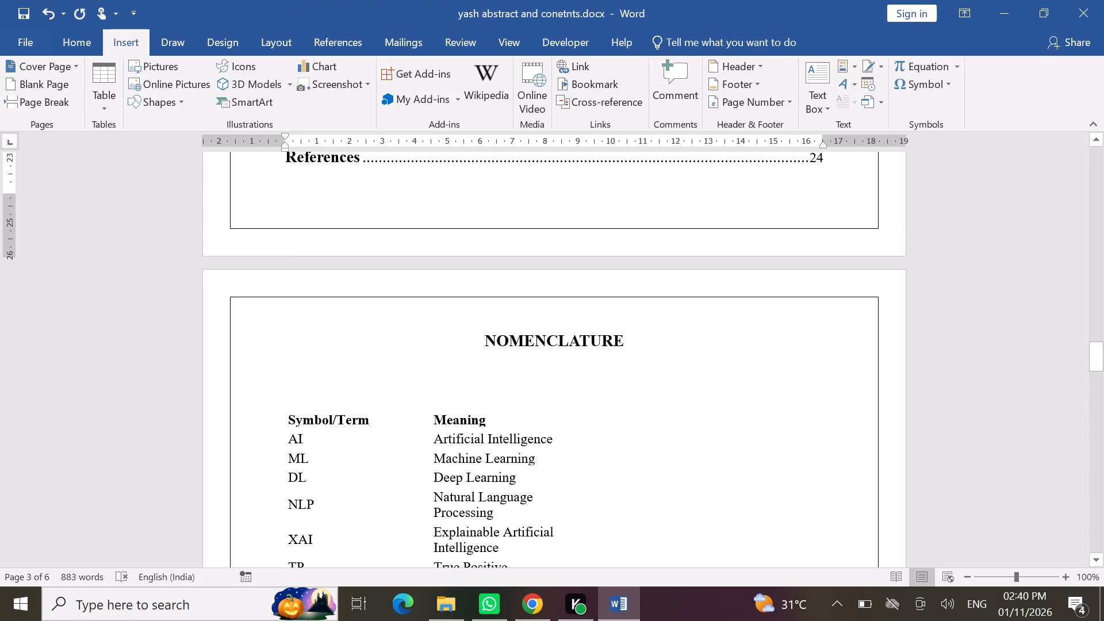
Insert five blank lines between the abbreviations table and the LIST OF FIGURES heading to move that heading onto the next page.
{"action": "scroll", "coordinate": [531, 389], "scroll_direction": "down", "scroll_amount": 2}
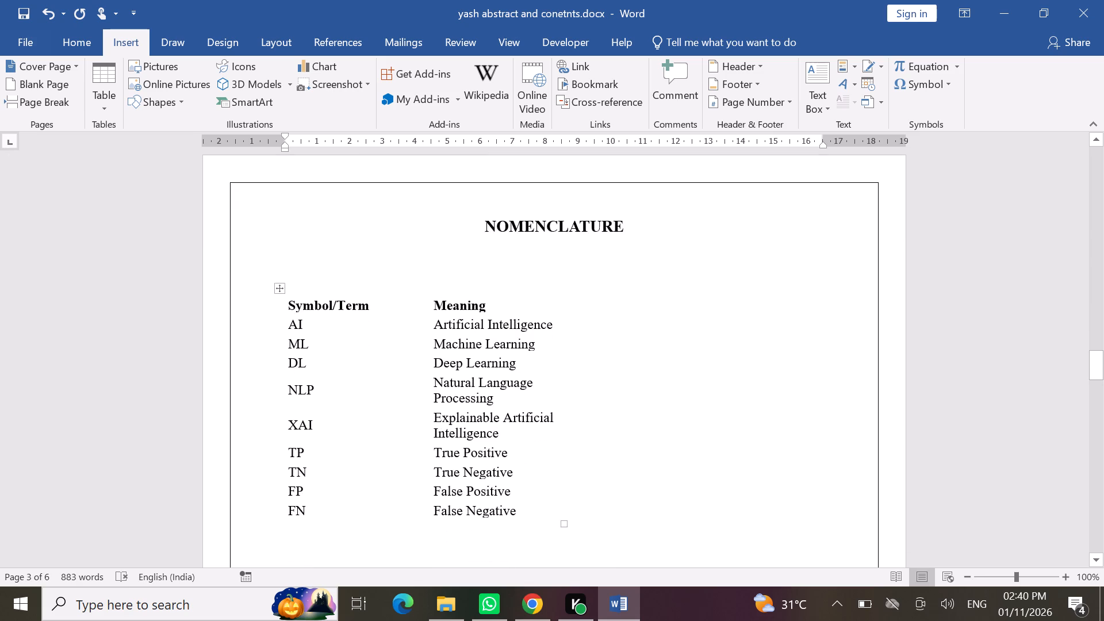
{"action": "scroll", "coordinate": [531, 389], "scroll_direction": "down", "scroll_amount": 4}
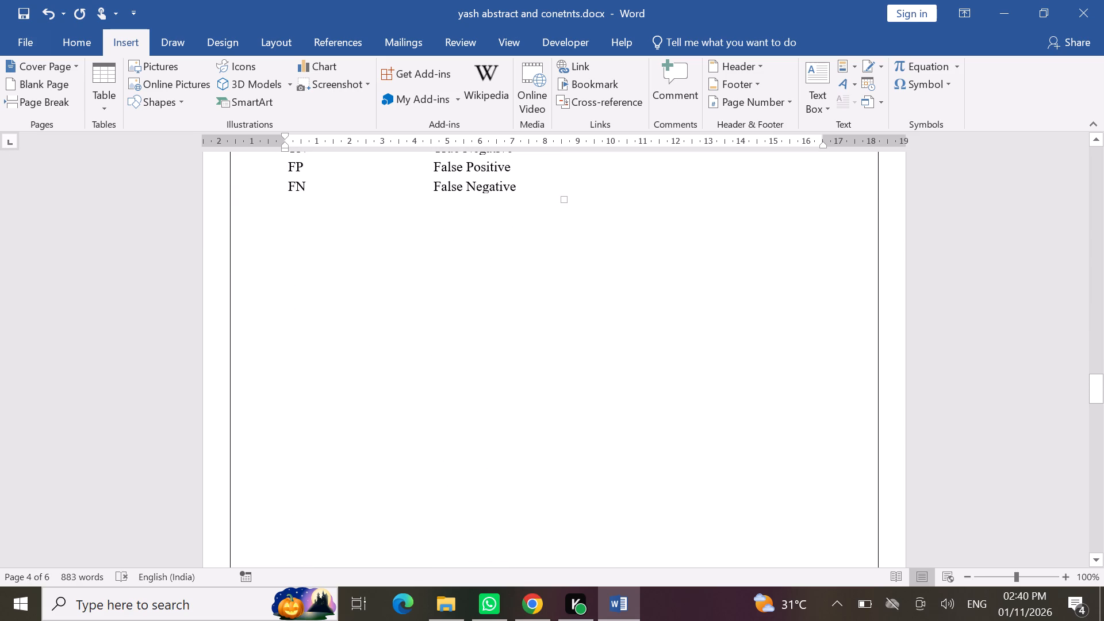
{"action": "scroll", "coordinate": [531, 389], "scroll_direction": "down", "scroll_amount": 2}
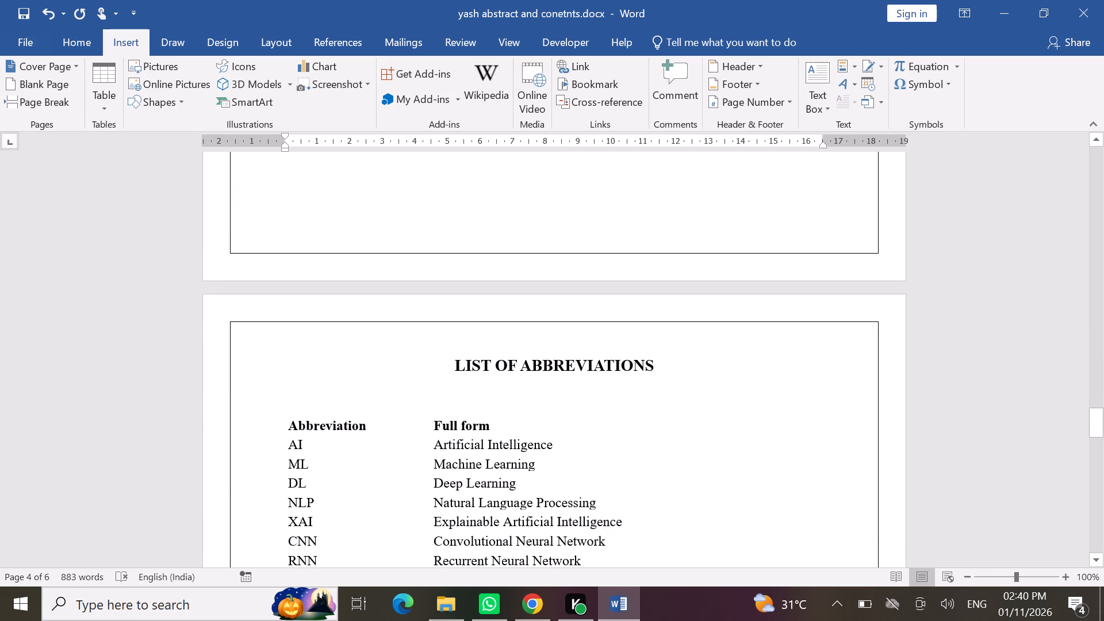
{"action": "scroll", "coordinate": [531, 389], "scroll_direction": "down", "scroll_amount": 8}
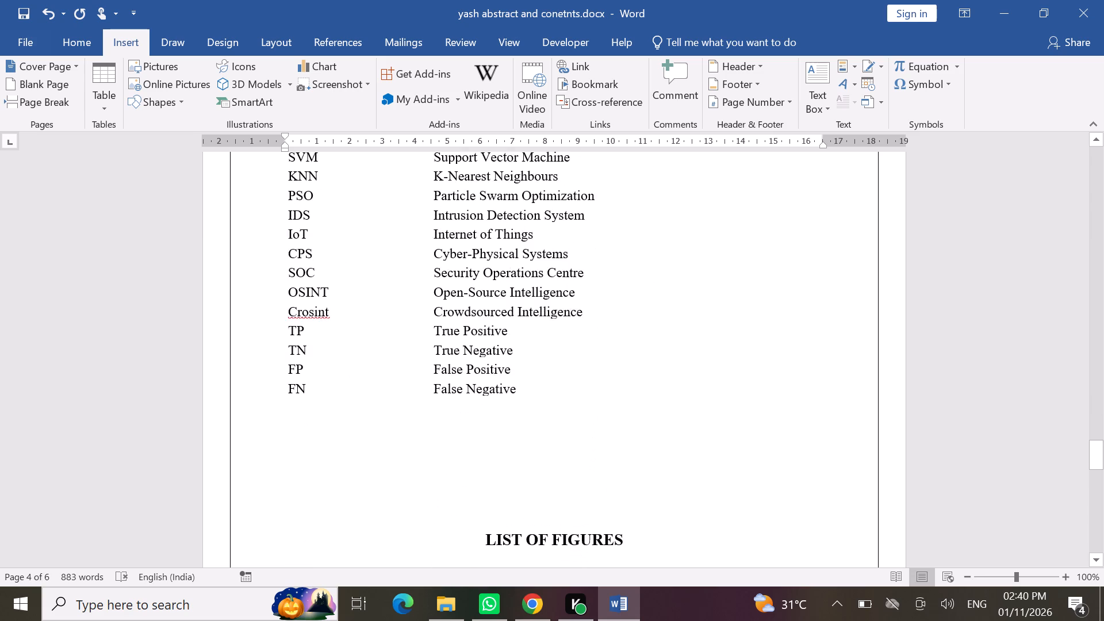
{"action": "scroll", "coordinate": [531, 389], "scroll_direction": "down", "scroll_amount": 3}
{"action": "left_click", "coordinate": [603, 261]}
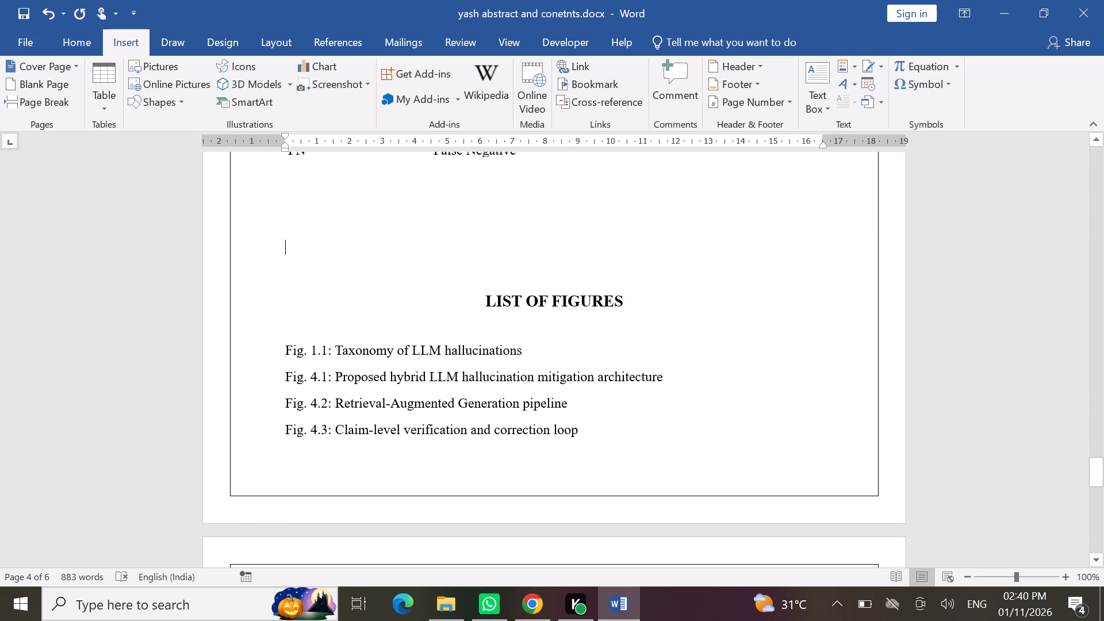
{"action": "key", "text": "Return"}
{"action": "key", "text": "Return"}
{"action": "key", "text": "Return"}
{"action": "key", "text": "Return"}
{"action": "key", "text": "Return"}
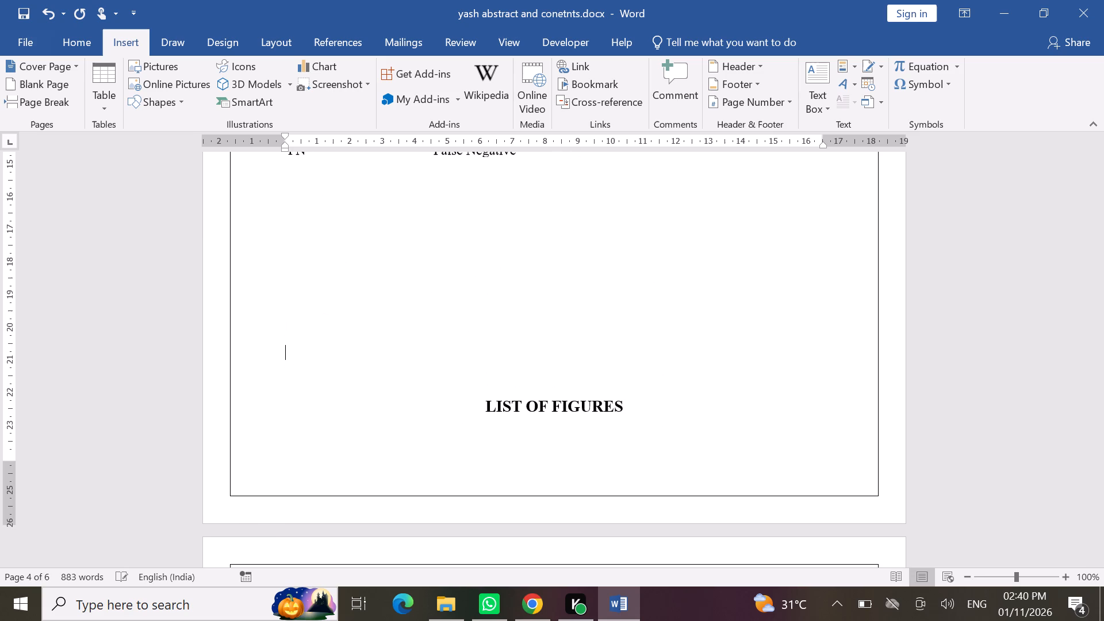
{"action": "scroll", "coordinate": [603, 261], "scroll_direction": "down", "scroll_amount": 2}
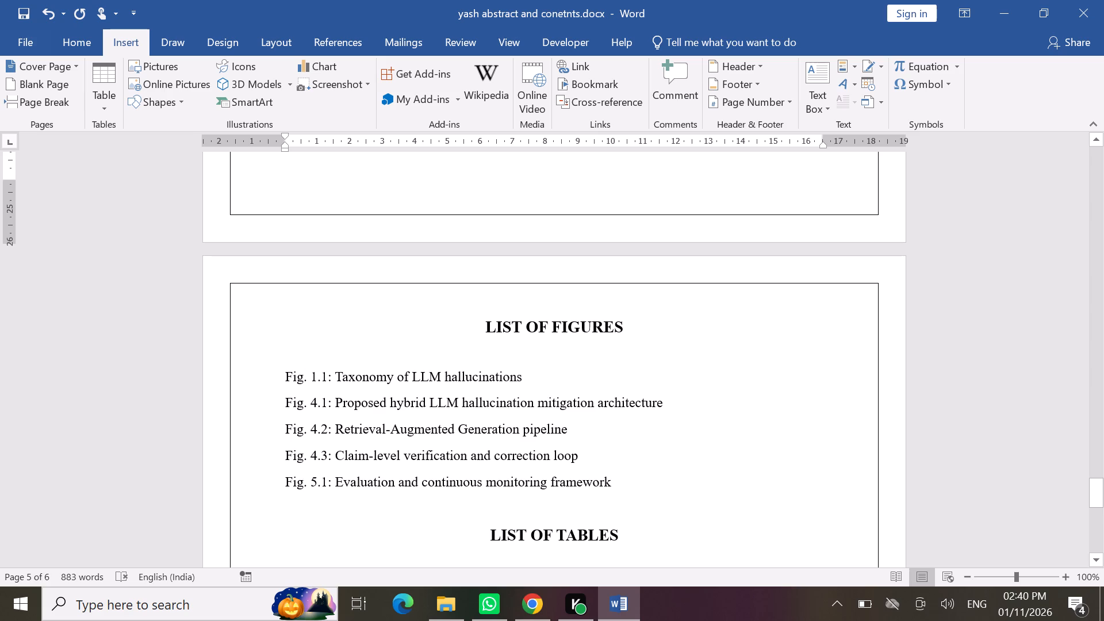
{"action": "left_click", "coordinate": [536, 612]}
{"action": "left_click", "coordinate": [820, 378]}
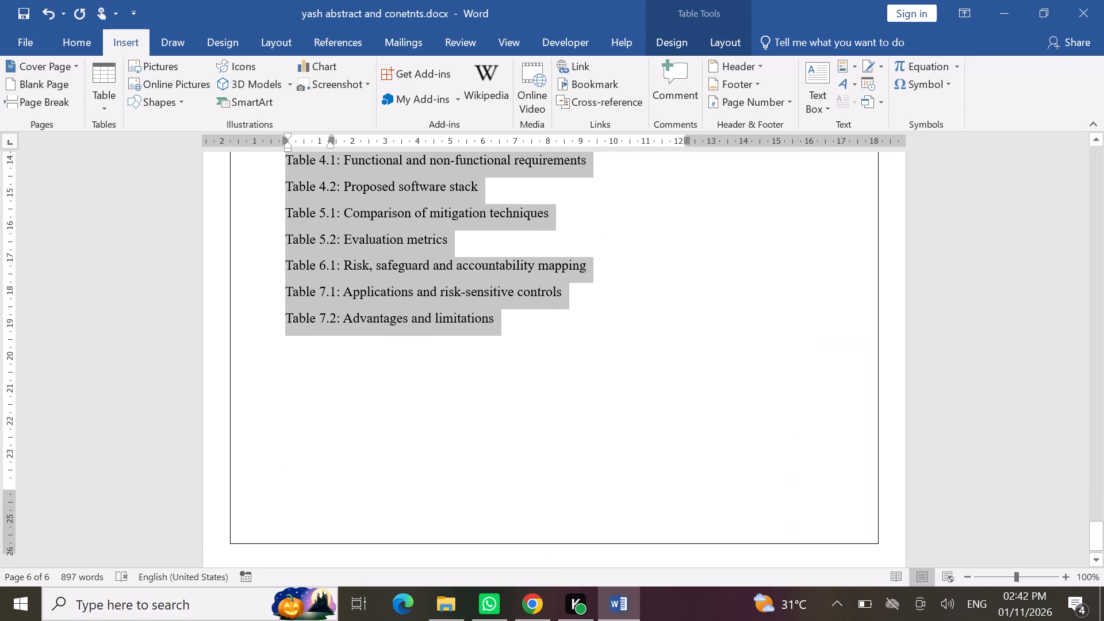
{"action": "left_click_drag", "start_coordinate": [296, 563], "coordinate": [297, 315]}
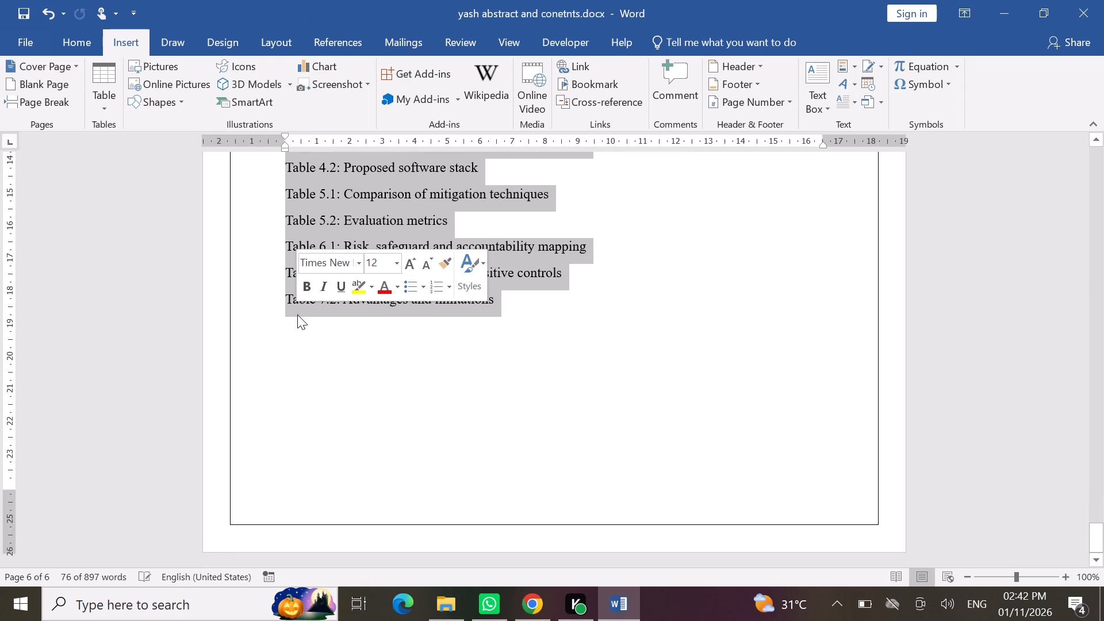
{"action": "key", "text": "BackSpace"}
{"action": "scroll", "coordinate": [297, 315], "scroll_direction": "up", "scroll_amount": 1}
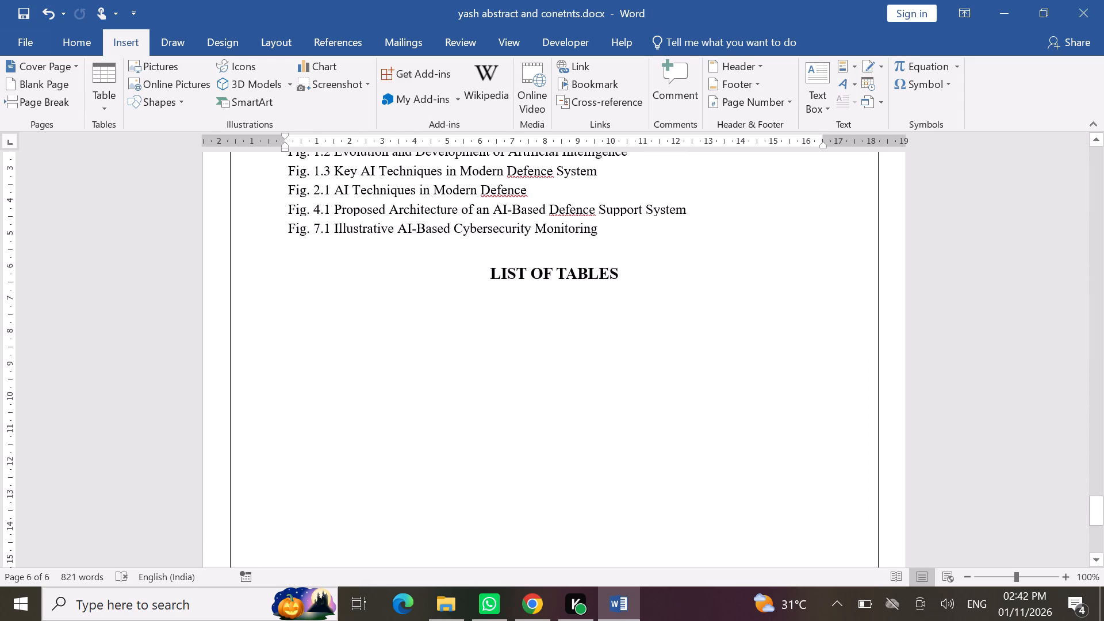
{"action": "scroll", "coordinate": [297, 315], "scroll_direction": "up", "scroll_amount": 1}
{"action": "key", "text": "ctrl+v"}
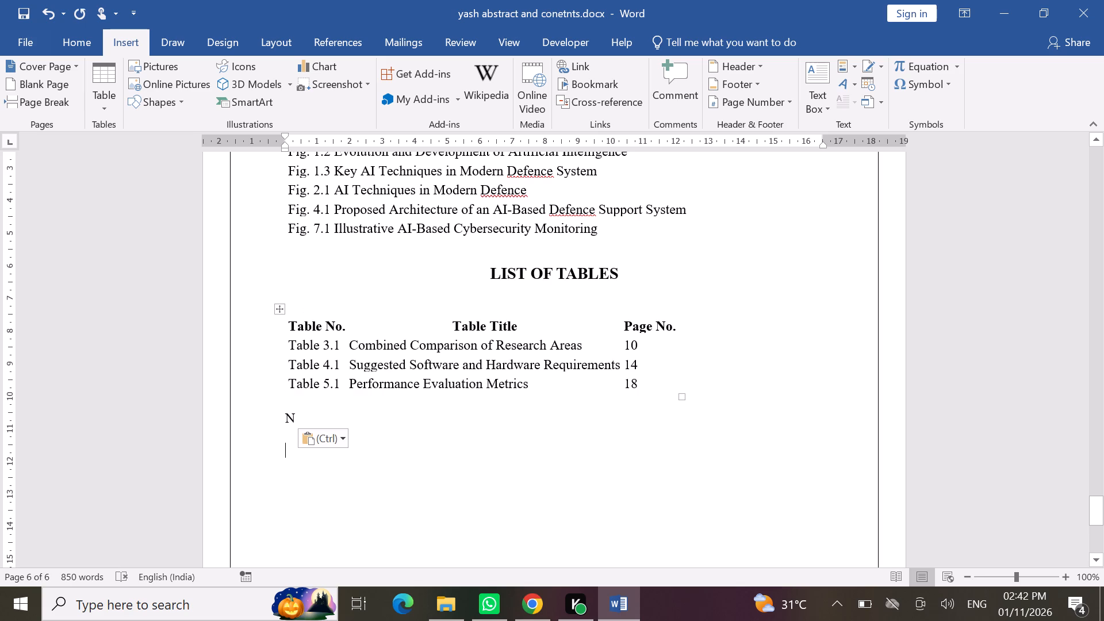
{"action": "key", "text": "BackSpace"}
{"action": "key", "text": "BackSpace"}
{"action": "key", "text": "BackSpace"}
{"action": "key", "text": "BackSpace"}
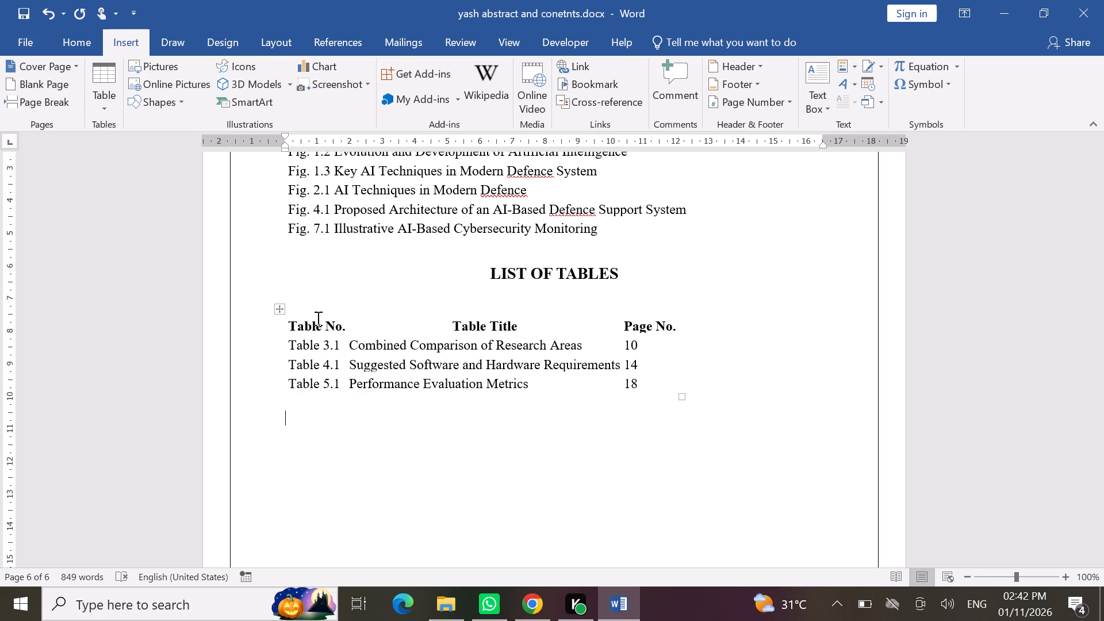
Delete the Page No. column and the header row from the table under LIST OF TABLES.
{"action": "left_click", "coordinate": [640, 315]}
{"action": "key", "text": "BackSpace"}
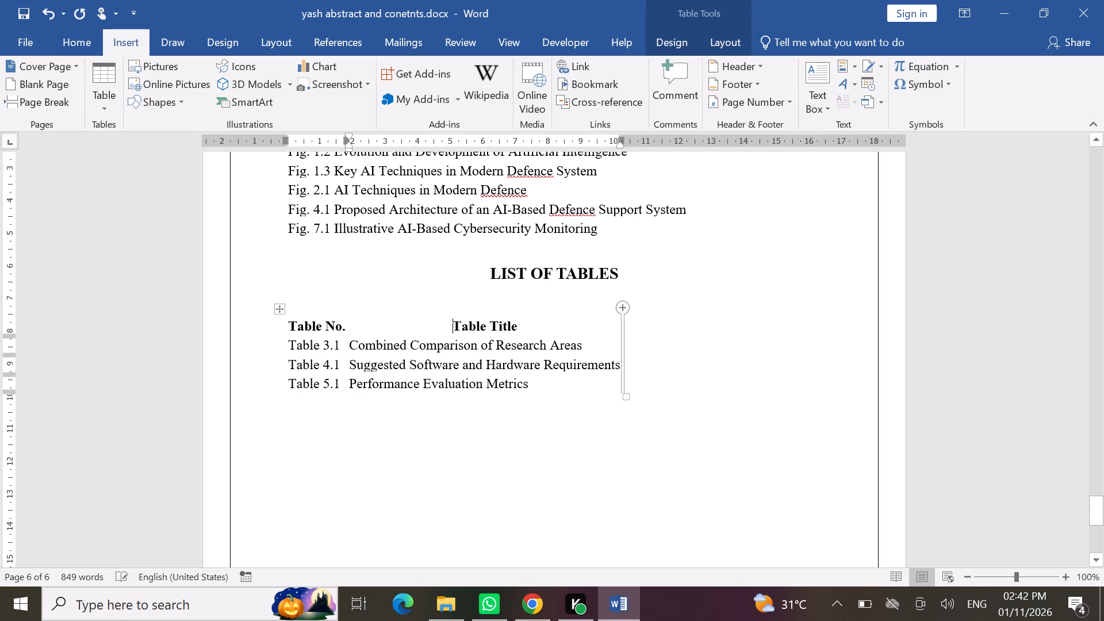
{"action": "left_click", "coordinate": [262, 325]}
{"action": "key", "text": "BackSpace"}
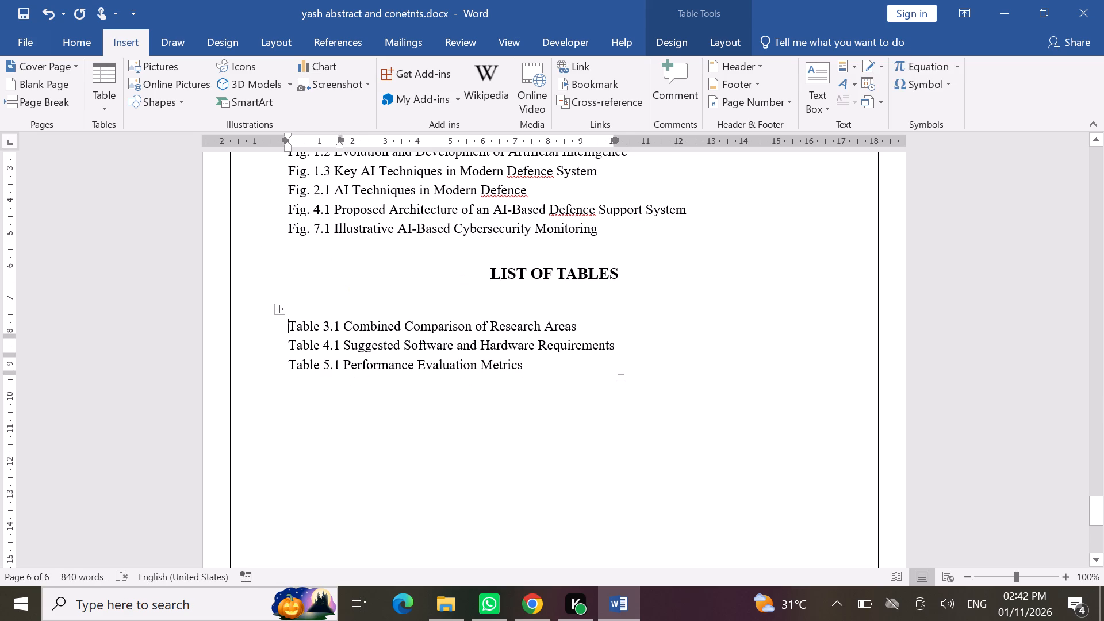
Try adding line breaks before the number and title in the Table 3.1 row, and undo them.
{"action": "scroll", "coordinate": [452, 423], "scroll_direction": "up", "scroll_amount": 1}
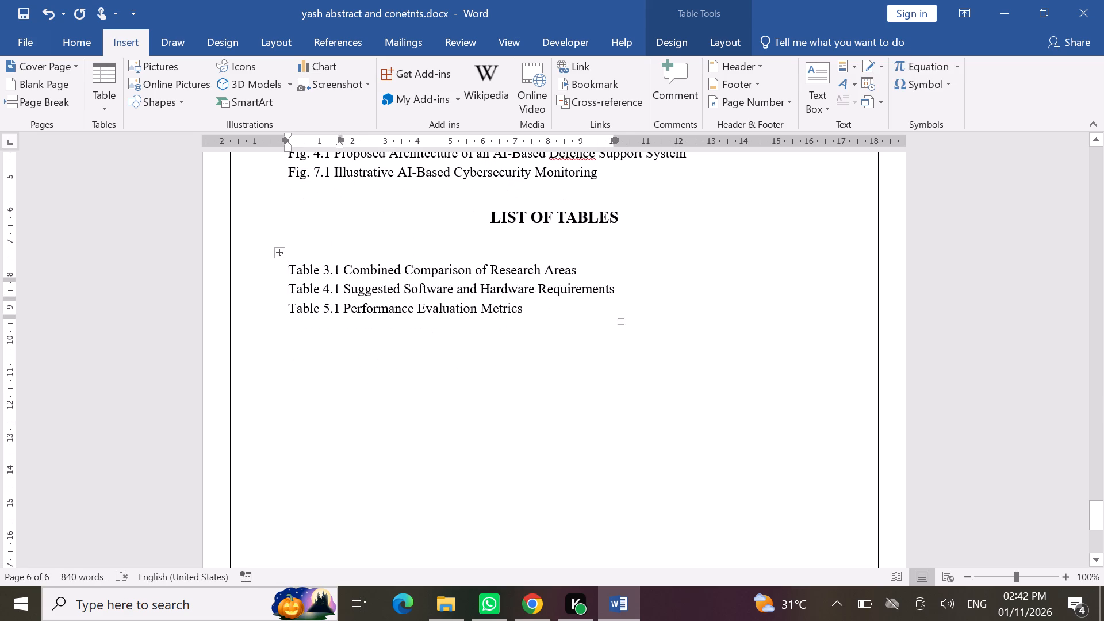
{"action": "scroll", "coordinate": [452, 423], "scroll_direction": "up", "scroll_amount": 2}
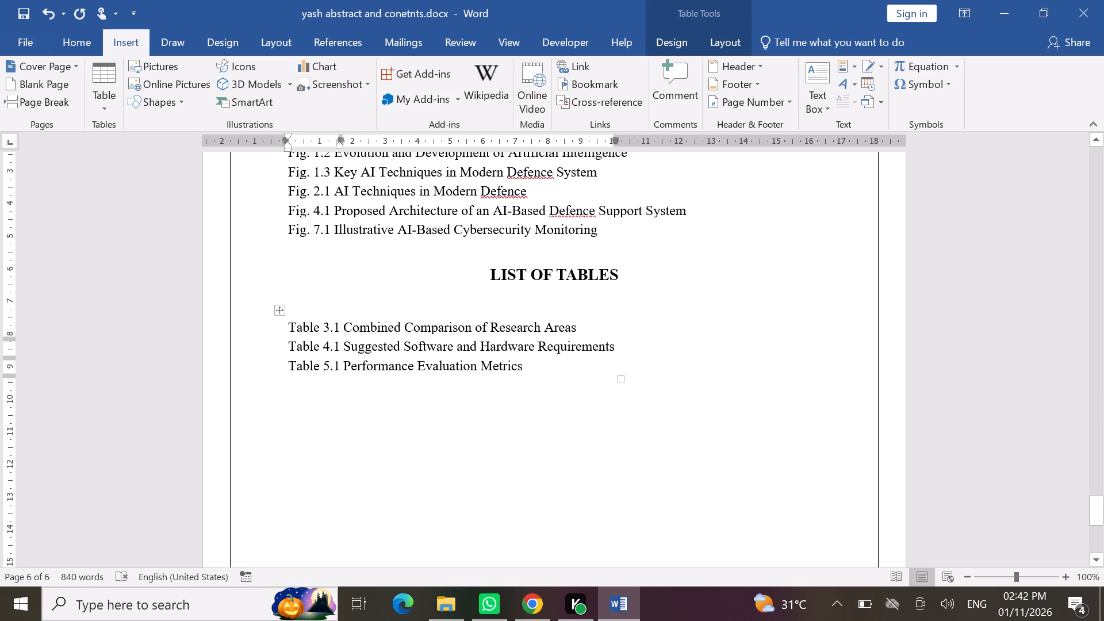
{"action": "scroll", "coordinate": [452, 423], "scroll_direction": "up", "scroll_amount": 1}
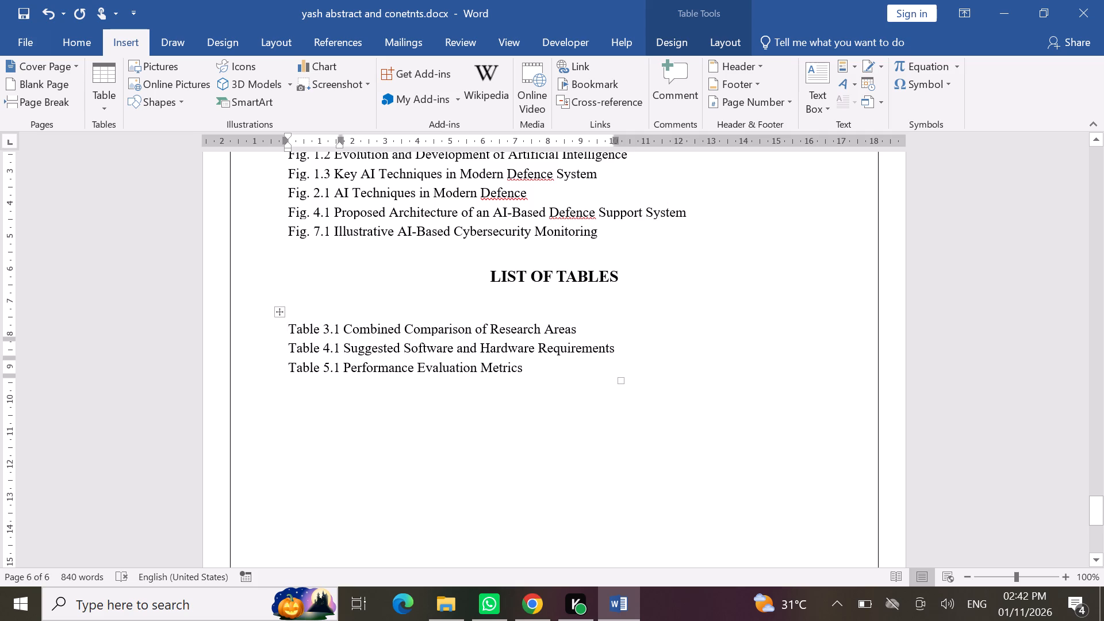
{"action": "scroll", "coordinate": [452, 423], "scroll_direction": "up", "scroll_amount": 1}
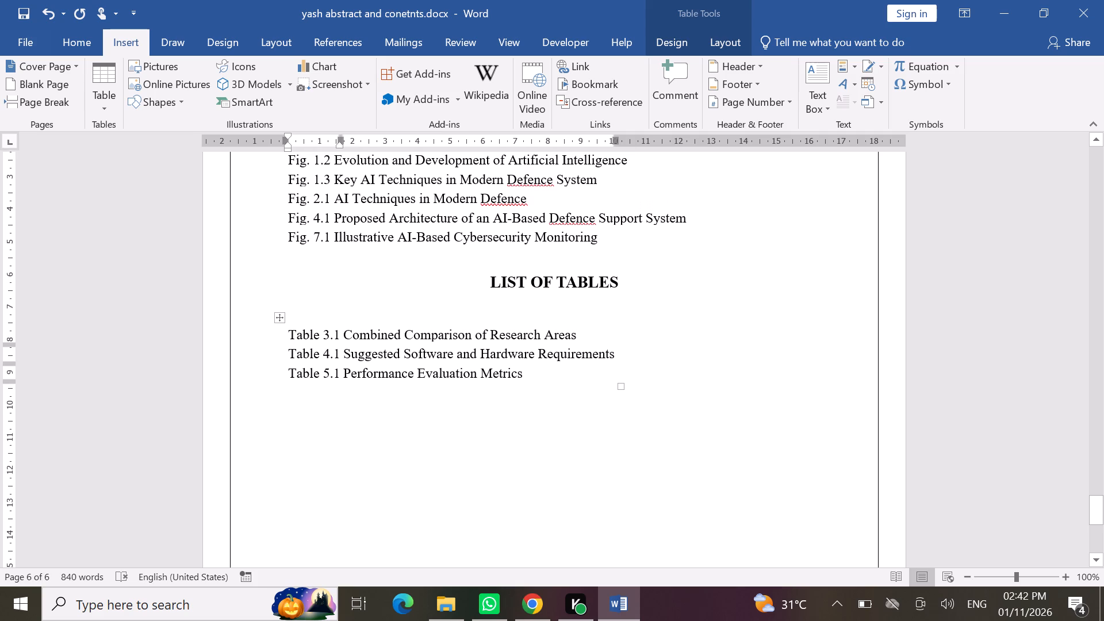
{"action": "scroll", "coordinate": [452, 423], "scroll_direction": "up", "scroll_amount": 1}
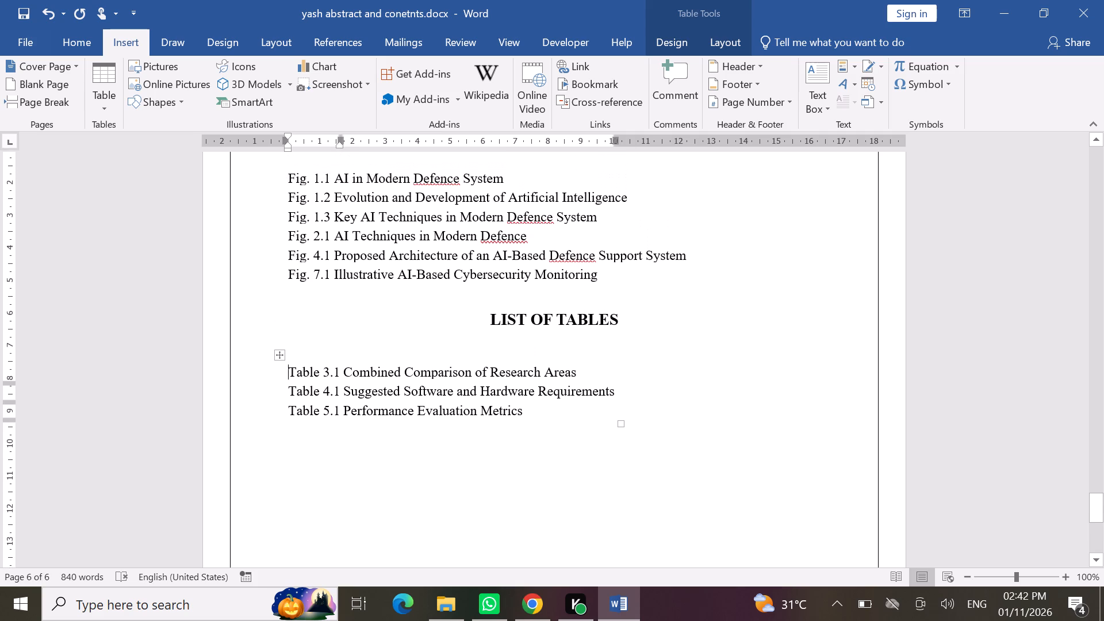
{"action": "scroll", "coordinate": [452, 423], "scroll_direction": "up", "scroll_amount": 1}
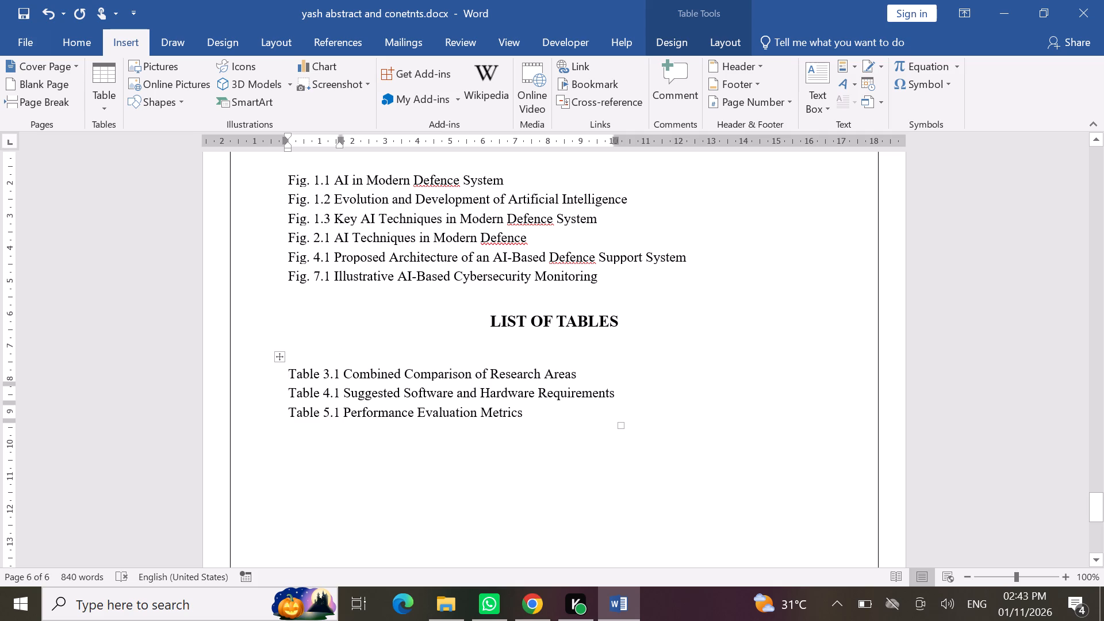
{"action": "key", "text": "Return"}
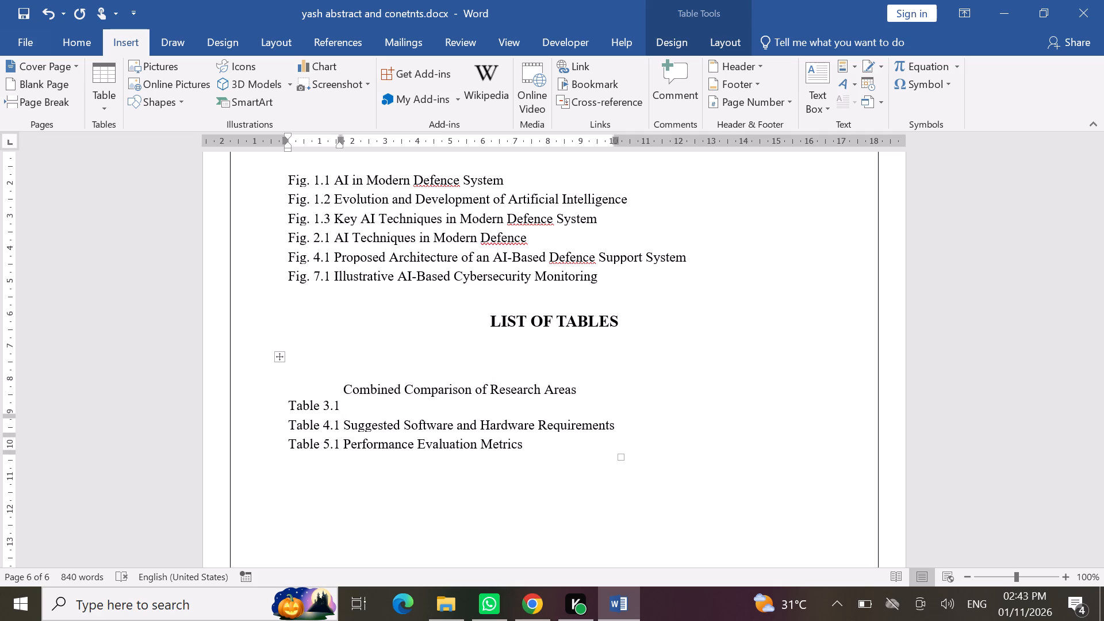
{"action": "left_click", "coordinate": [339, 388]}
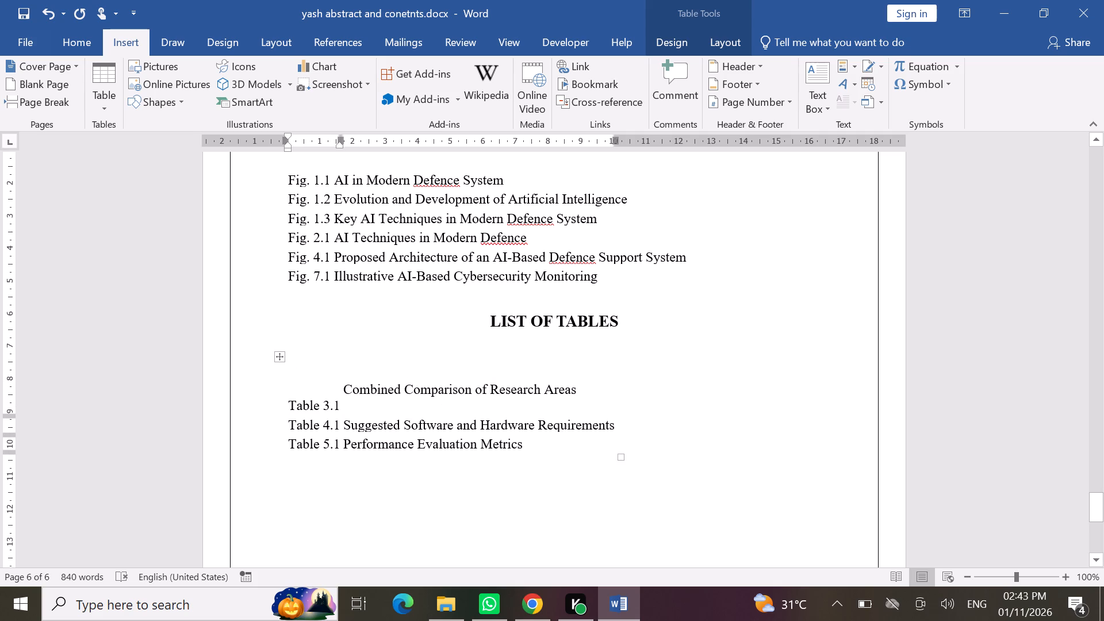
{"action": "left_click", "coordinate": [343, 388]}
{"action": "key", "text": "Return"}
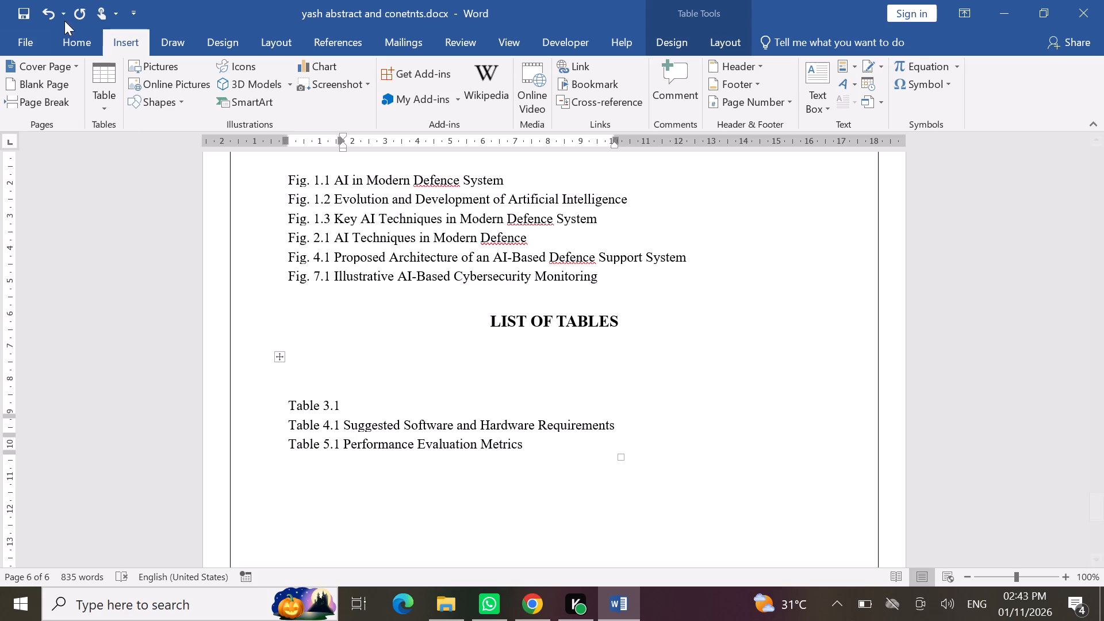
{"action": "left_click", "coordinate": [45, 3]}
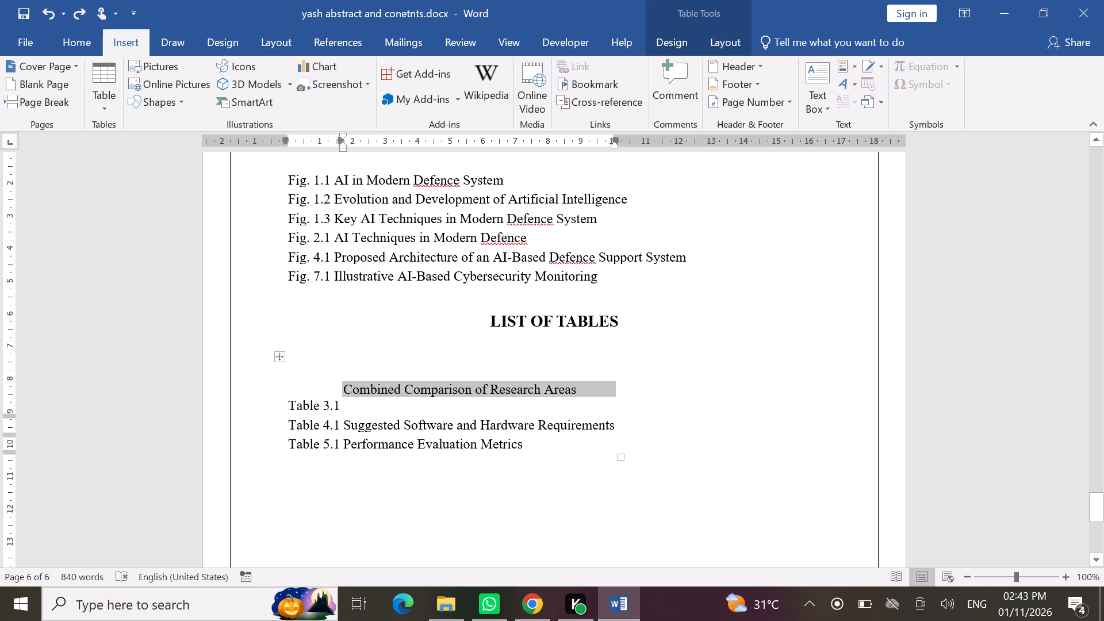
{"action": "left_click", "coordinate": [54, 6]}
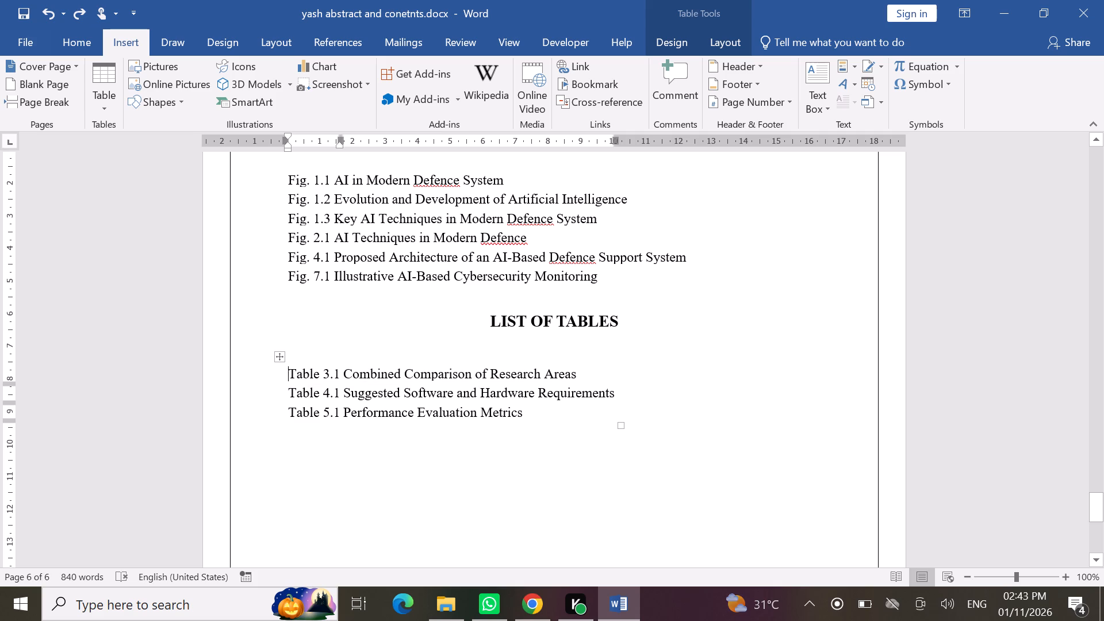
Apply a light gridded plain table style to all three rows of the table under LIST OF TABLES.
{"action": "left_click", "coordinate": [268, 356]}
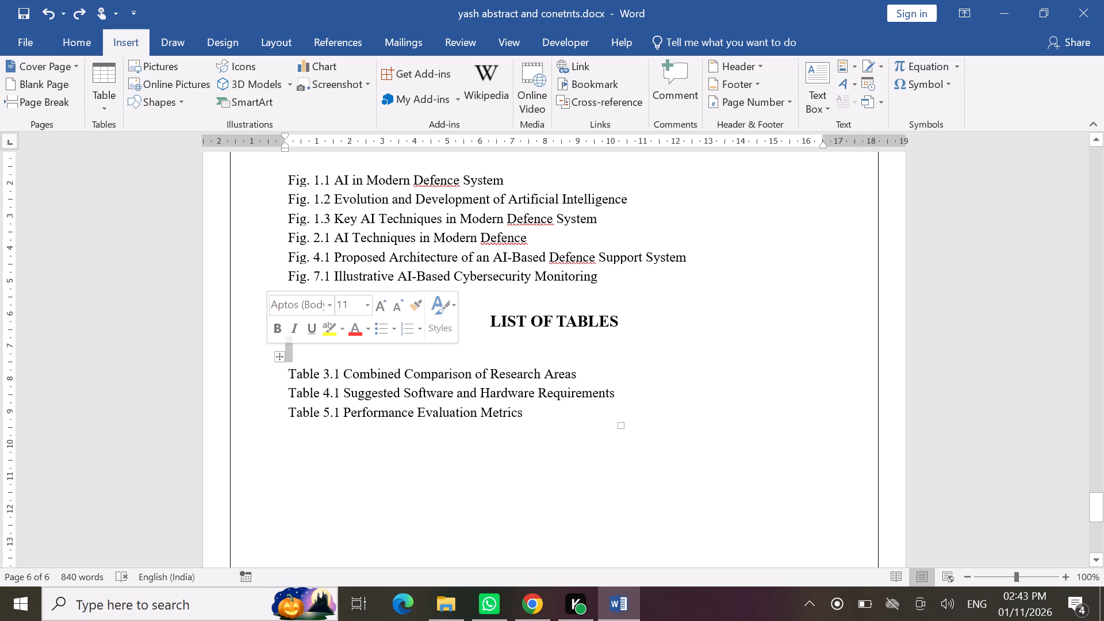
{"action": "left_click", "coordinate": [338, 481]}
{"action": "left_click_drag", "start_coordinate": [267, 369], "coordinate": [266, 389]}
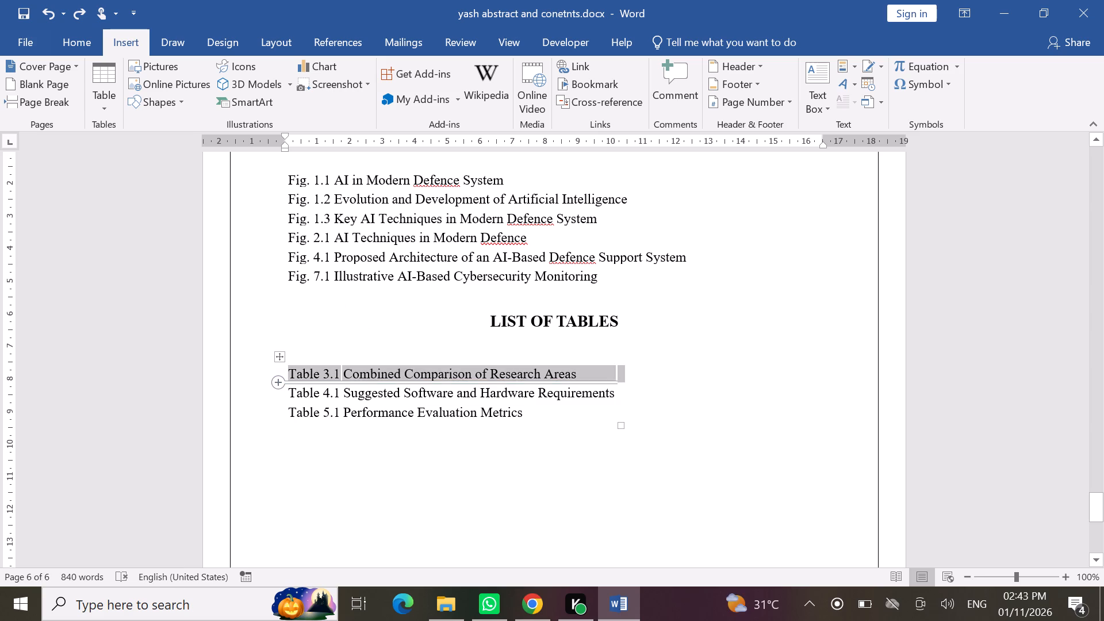
{"action": "left_click_drag", "start_coordinate": [266, 389], "coordinate": [267, 405]}
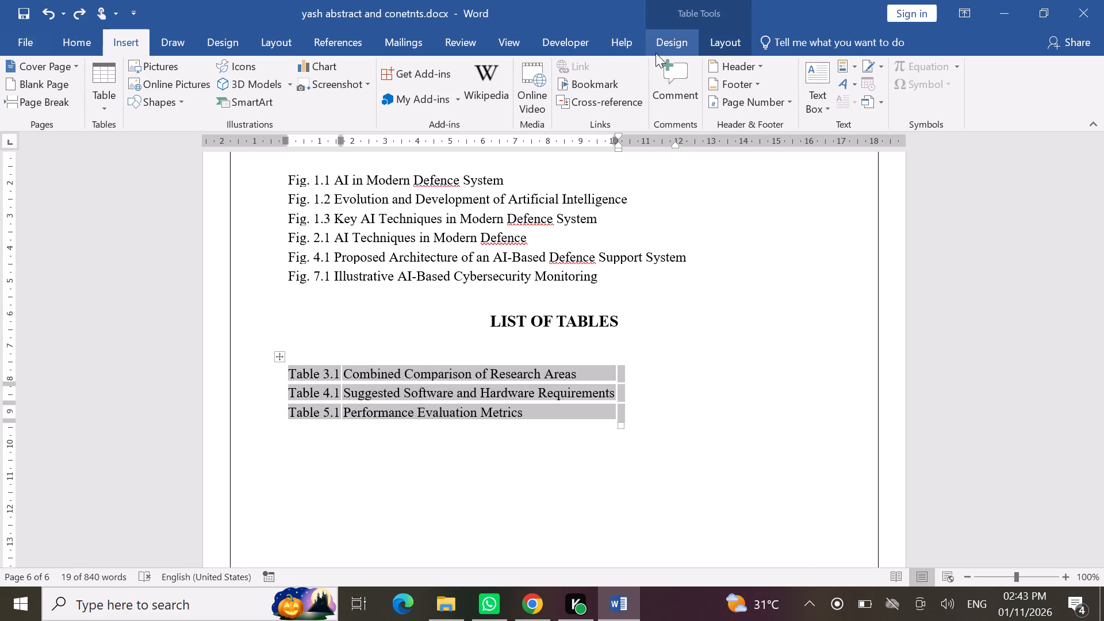
{"action": "left_click", "coordinate": [674, 47]}
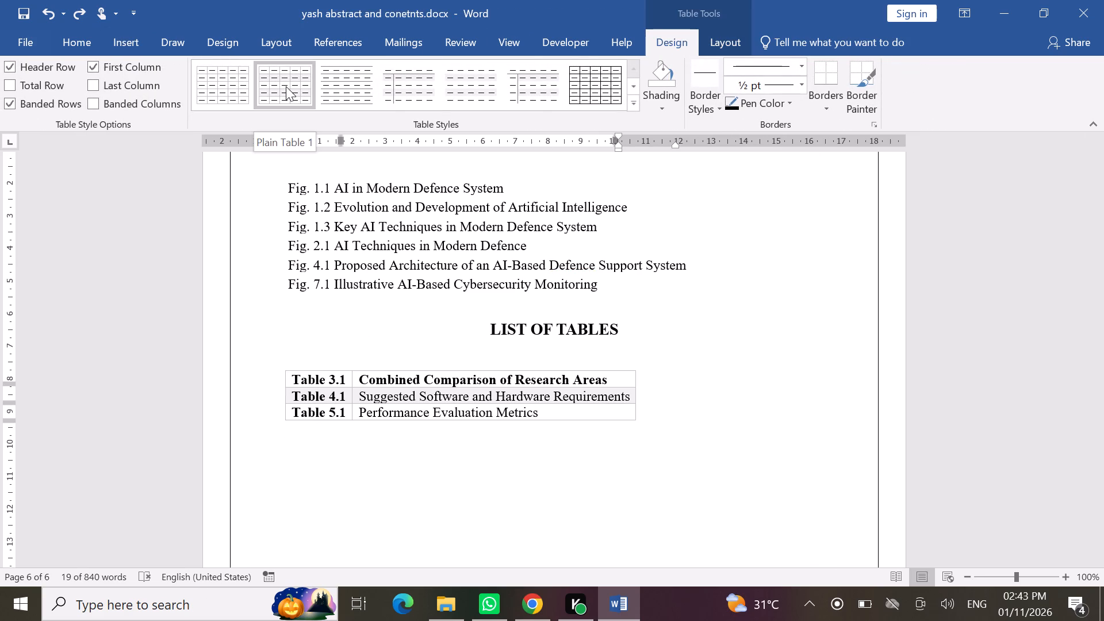
{"action": "left_click", "coordinate": [238, 87]}
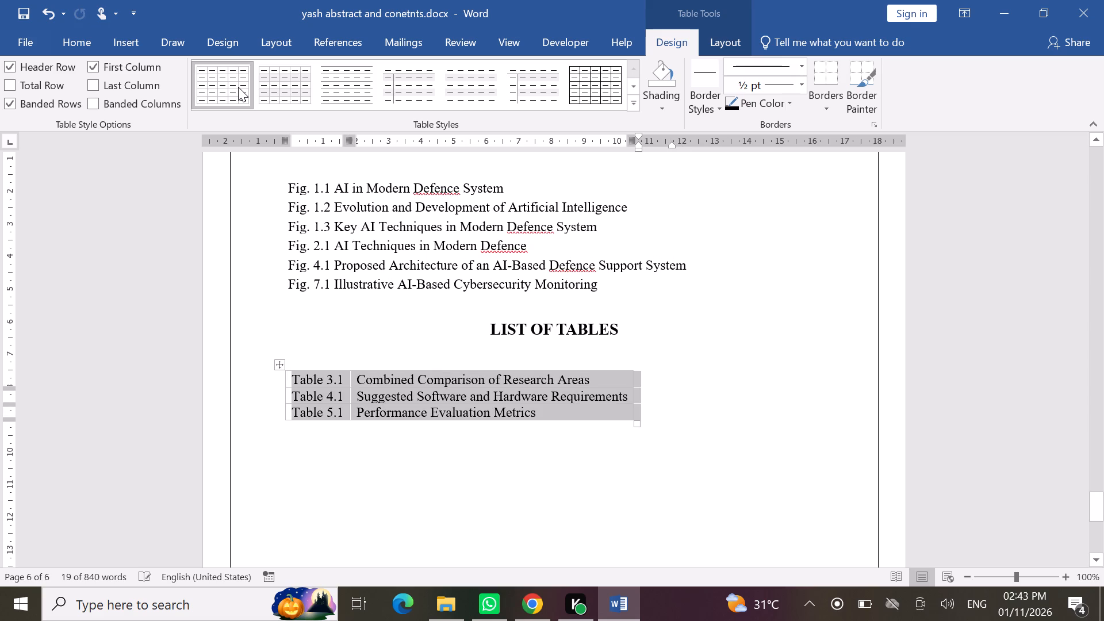
{"action": "left_click", "coordinate": [442, 482]}
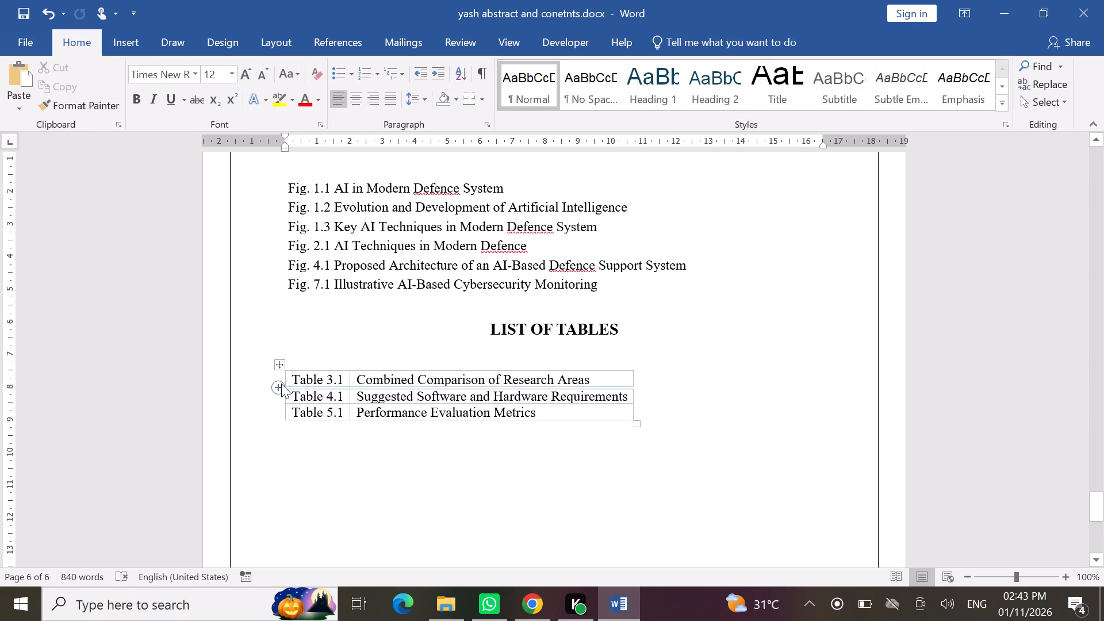
Insert two blank rows between the Table 3.1 and Table 4.1 rows.
{"action": "left_click", "coordinate": [278, 385]}
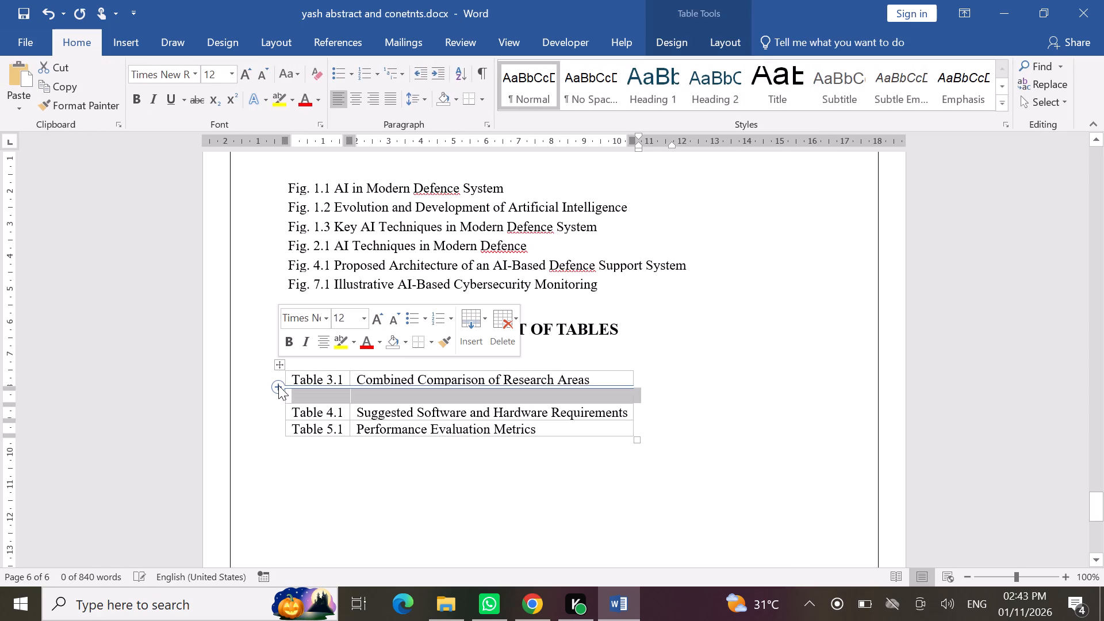
{"action": "left_click", "coordinate": [277, 409]}
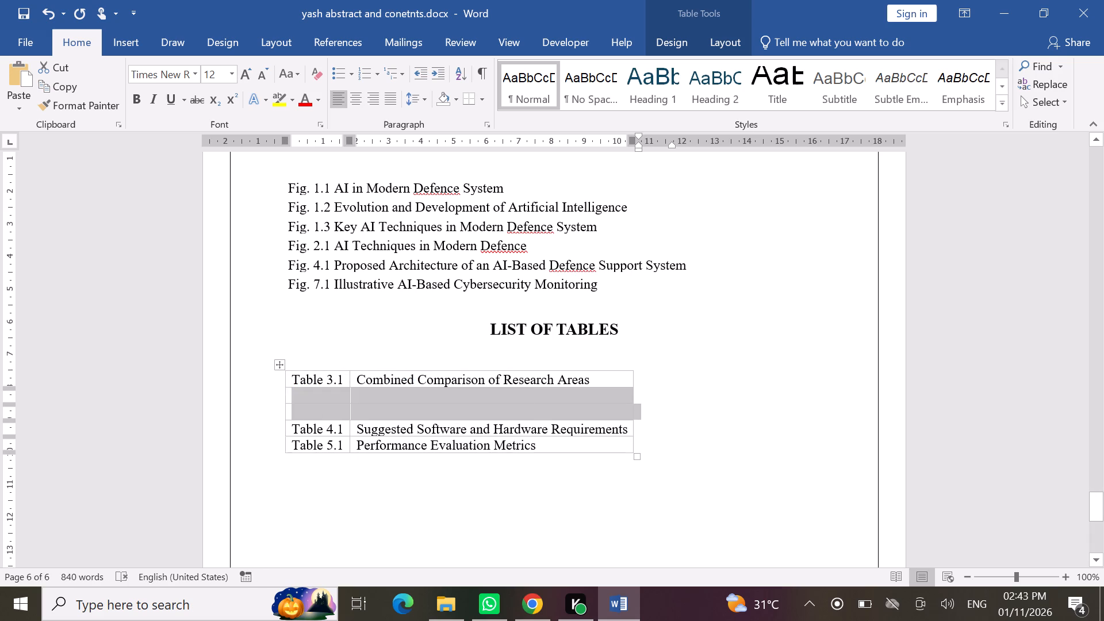
{"action": "left_click", "coordinate": [313, 485]}
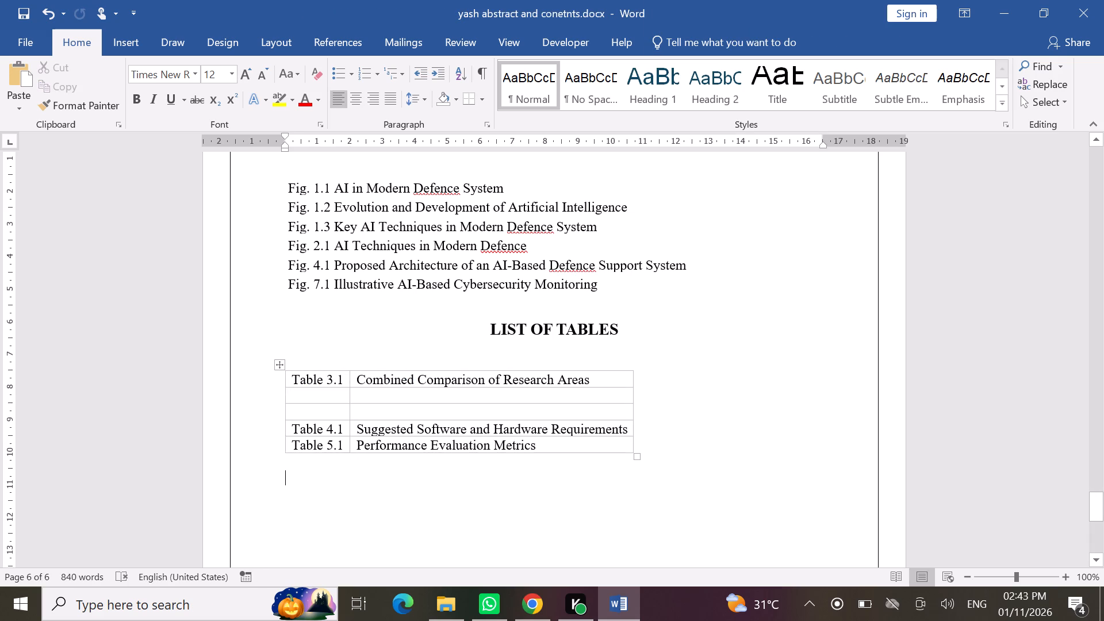
Copy the Table 3.1 number and its title, Combined Comparison of Research Areas, into the blank row directly above Table 4.1.
{"action": "left_click_drag", "start_coordinate": [292, 378], "coordinate": [340, 380]}
{"action": "key", "text": "ctrl+c"}
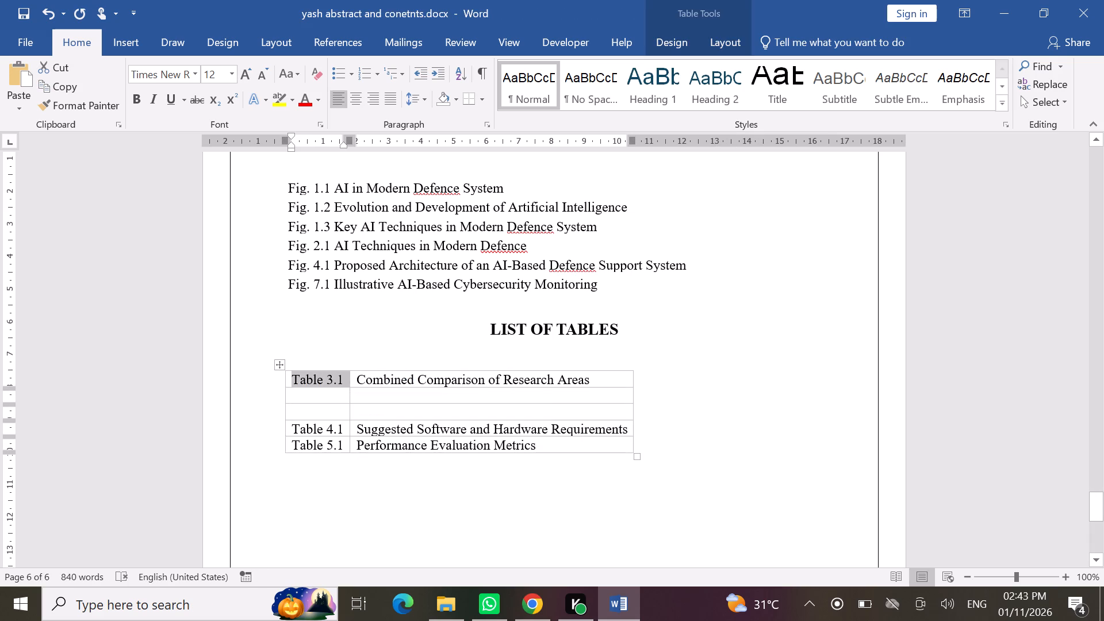
{"action": "left_click", "coordinate": [317, 409]}
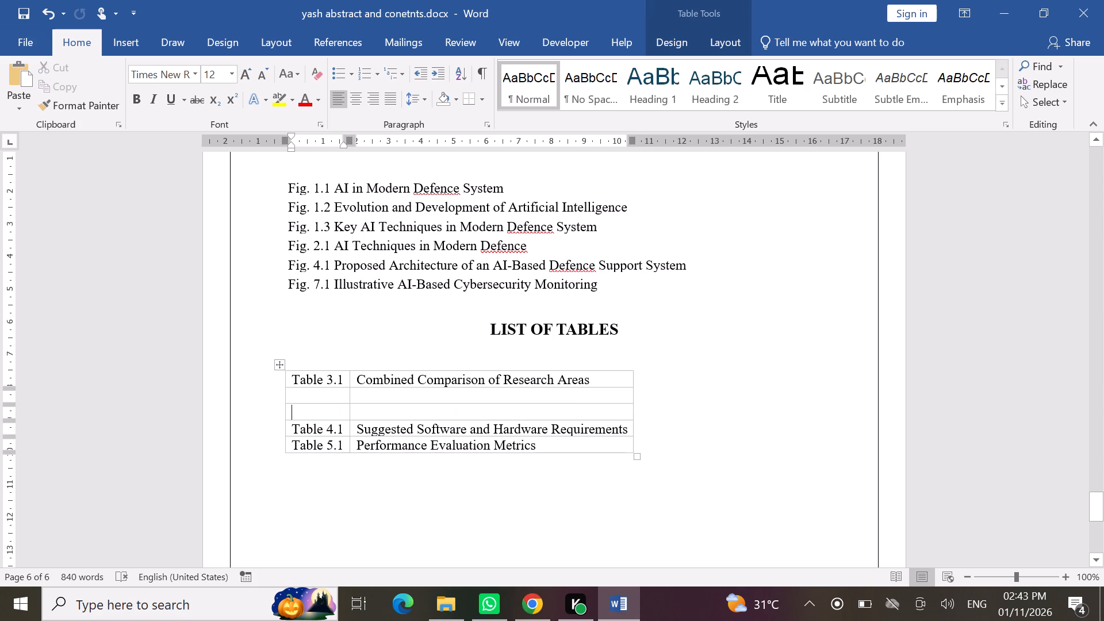
{"action": "key", "text": "ctrl+v"}
{"action": "left_click_drag", "start_coordinate": [358, 377], "coordinate": [533, 390]}
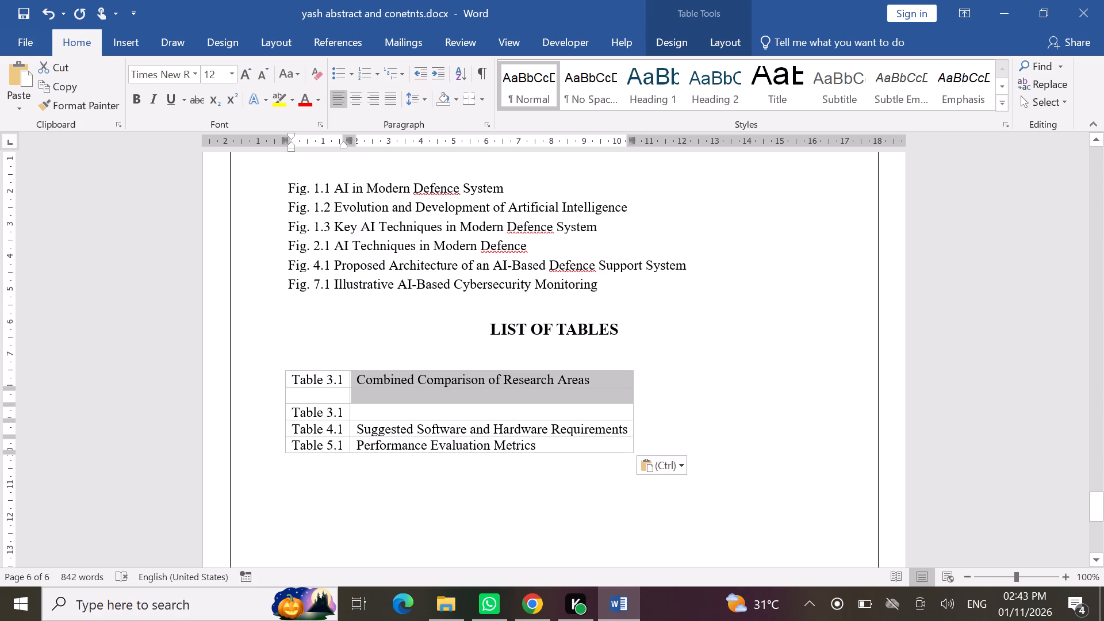
{"action": "left_click_drag", "start_coordinate": [533, 390], "coordinate": [596, 373]}
{"action": "key", "text": "ctrl+v"}
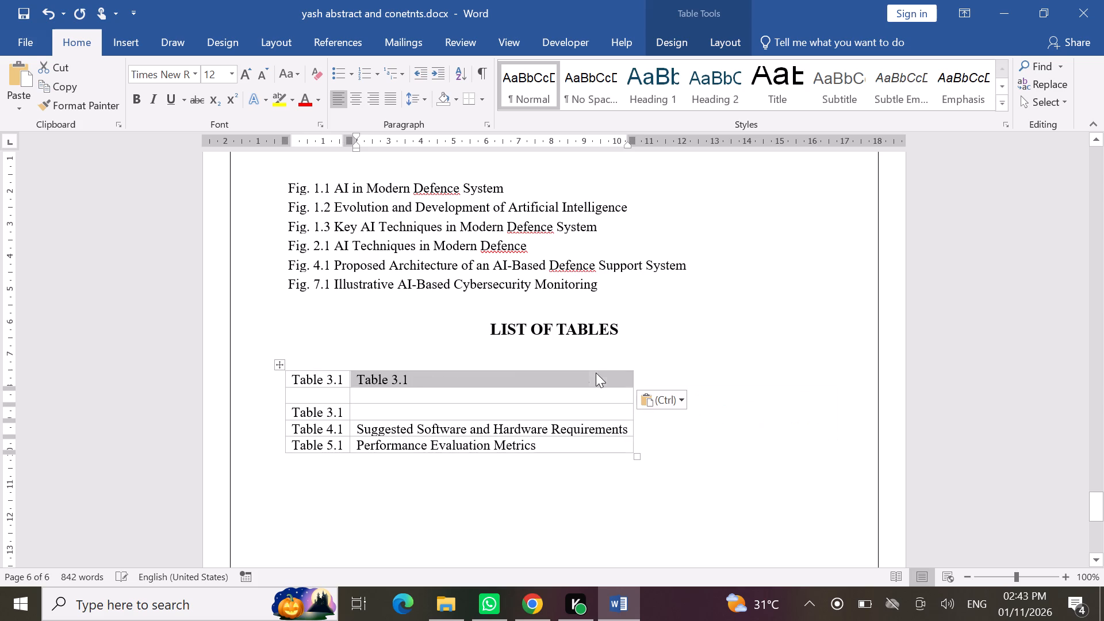
{"action": "left_click", "coordinate": [52, 9]}
{"action": "key", "text": "ctrl+c"}
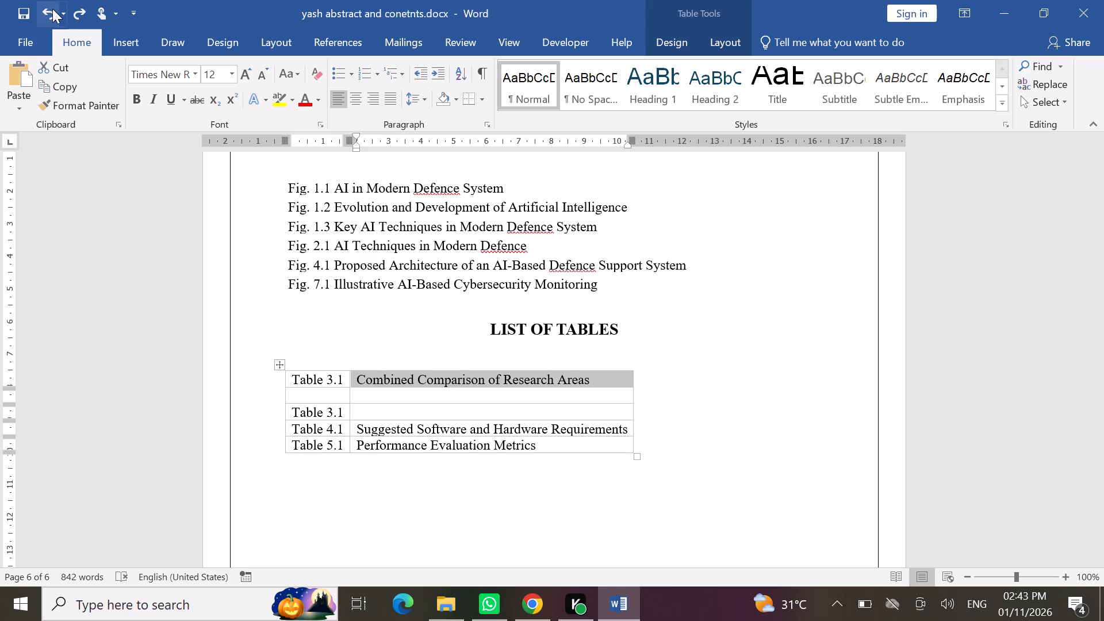
{"action": "left_click", "coordinate": [443, 413]}
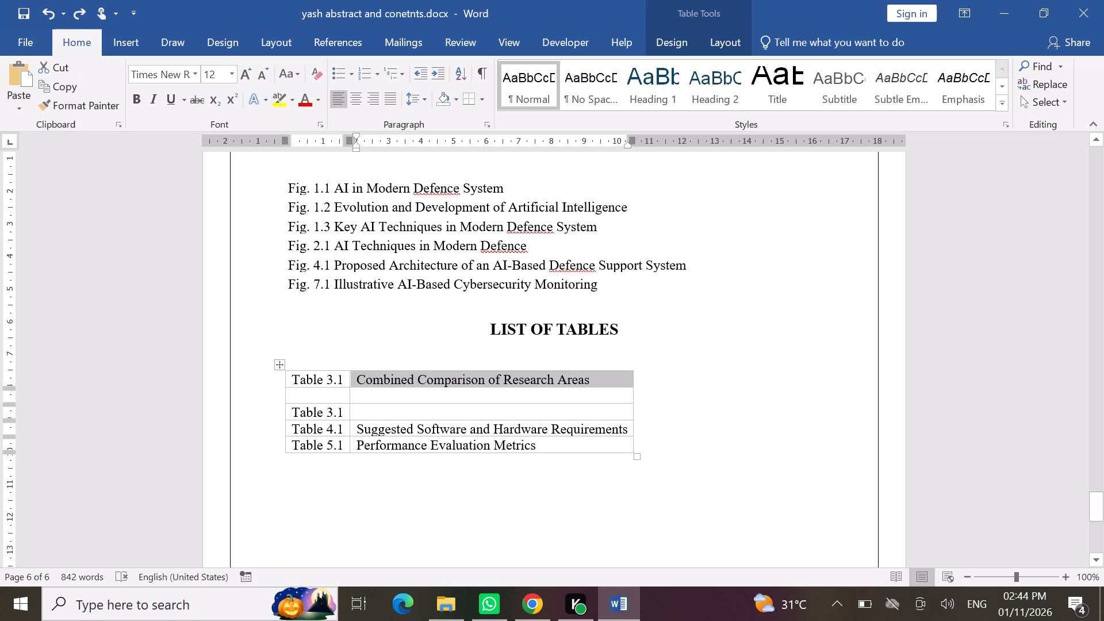
{"action": "key", "text": "ctrl+v"}
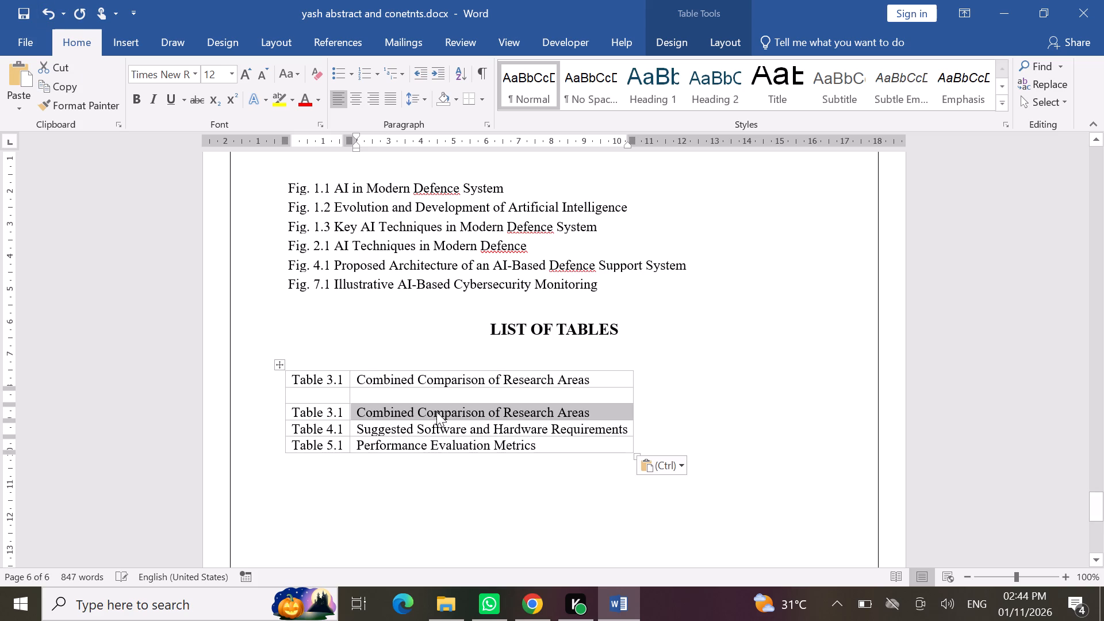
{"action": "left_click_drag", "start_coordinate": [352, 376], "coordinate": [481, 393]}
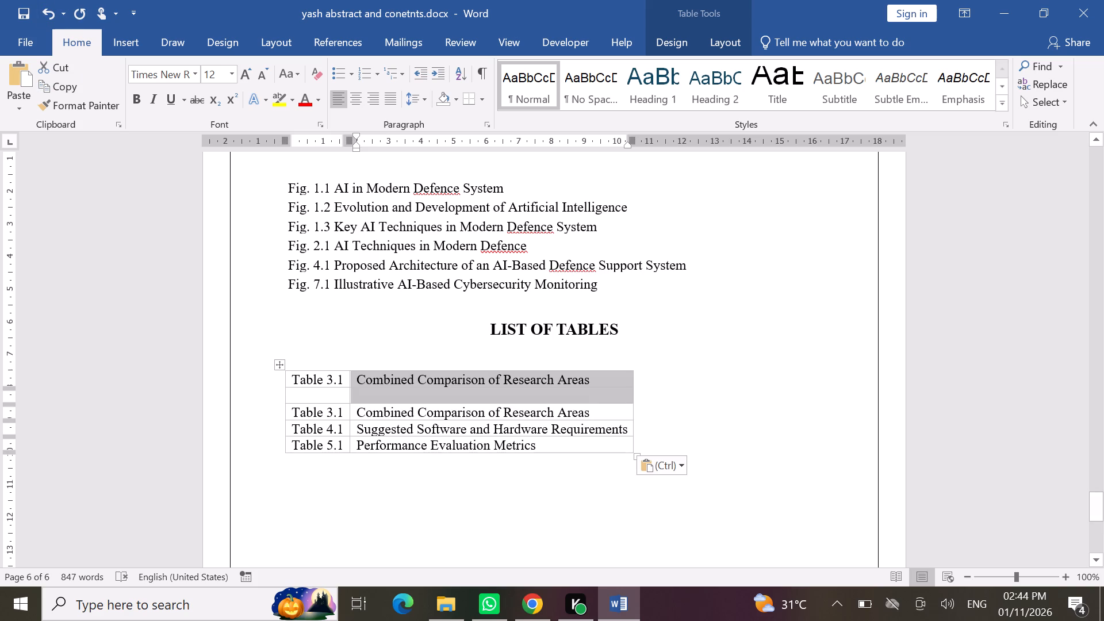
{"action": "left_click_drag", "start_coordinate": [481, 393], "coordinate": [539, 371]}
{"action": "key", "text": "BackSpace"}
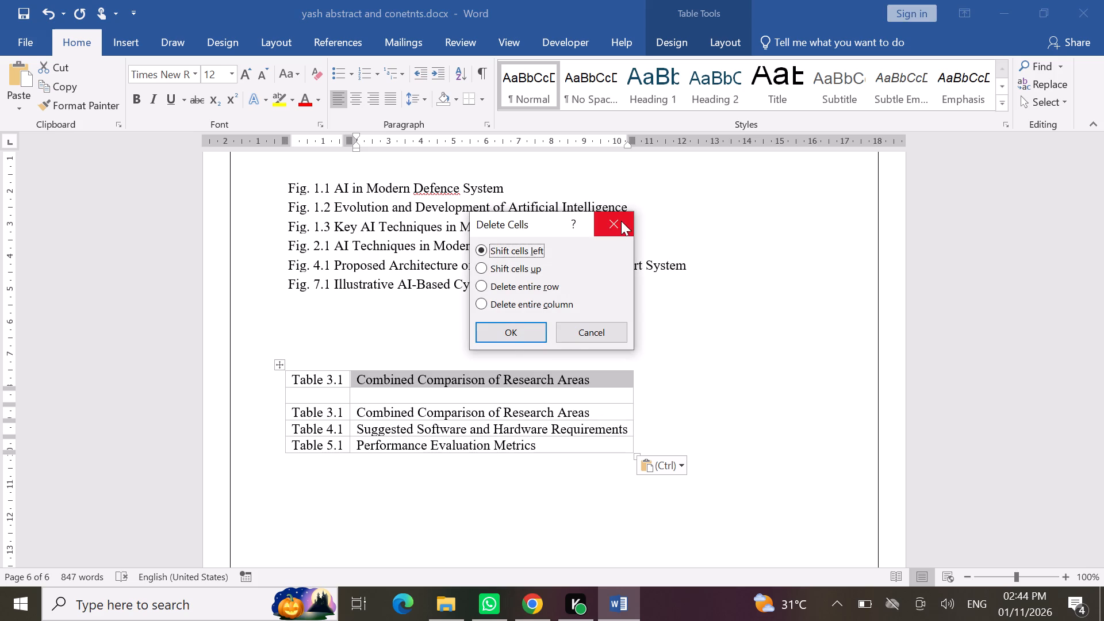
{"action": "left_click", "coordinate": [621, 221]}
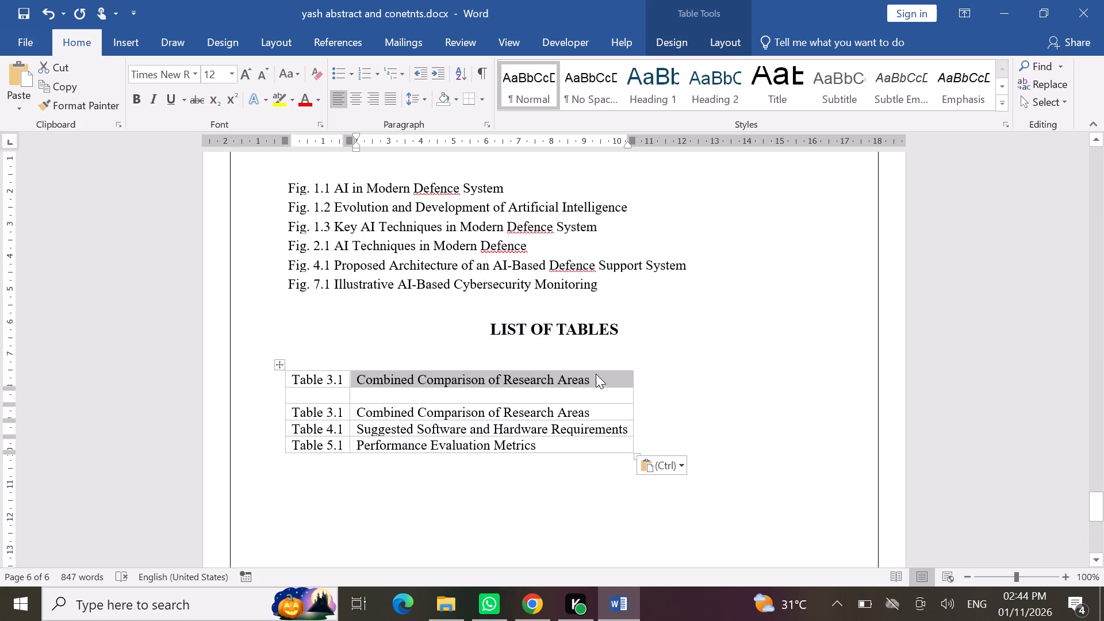
Replace the title in the table's first row with Nomenclature.
{"action": "left_click", "coordinate": [601, 374]}
{"action": "left_click", "coordinate": [601, 374]}
{"action": "key", "text": "BackSpace"}
{"action": "key", "text": "BackSpace"}
{"action": "key", "text": "BackSpace"}
{"action": "key", "text": "BackSpace"}
{"action": "key", "text": "BackSpace"}
{"action": "key", "text": "BackSpace"}
{"action": "key", "text": "BackSpace"}
{"action": "key", "text": "BackSpace"}
{"action": "key", "text": "BackSpace"}
{"action": "key", "text": "BackSpace"}
{"action": "key", "text": "BackSpace"}
{"action": "key", "text": "BackSpace"}
{"action": "key", "text": "BackSpace"}
{"action": "key", "text": "BackSpace"}
{"action": "key", "text": "BackSpace"}
{"action": "key", "text": "BackSpace"}
{"action": "key", "text": "BackSpace"}
{"action": "key", "text": "BackSpace"}
{"action": "key", "text": "BackSpace"}
{"action": "key", "text": "BackSpace"}
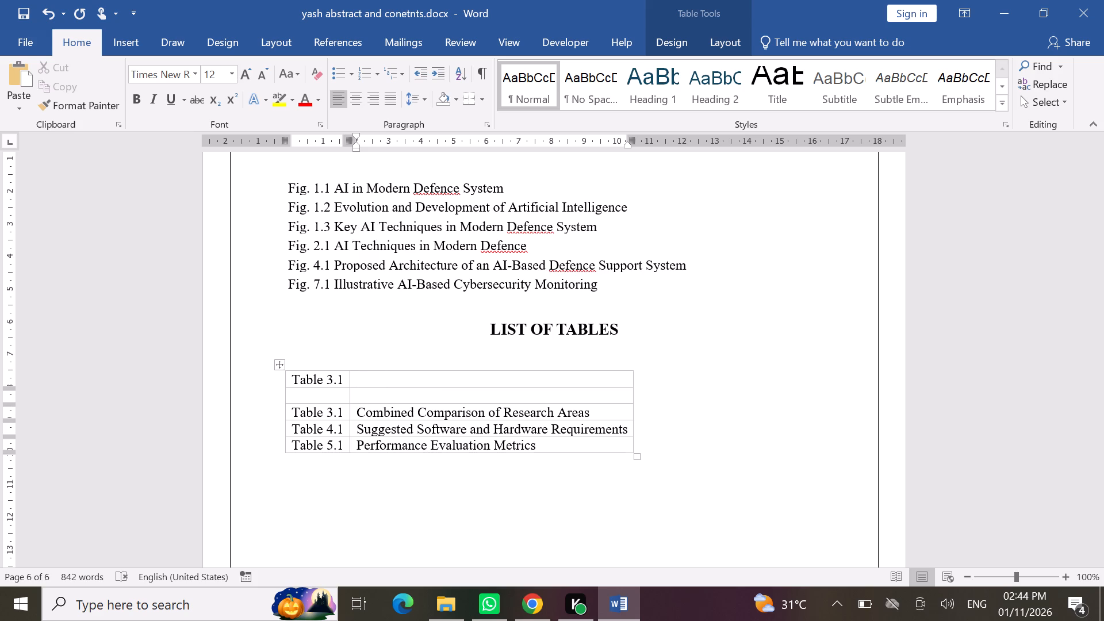
{"action": "type", "text": "Nom"}
{"action": "type", "text": "en"}
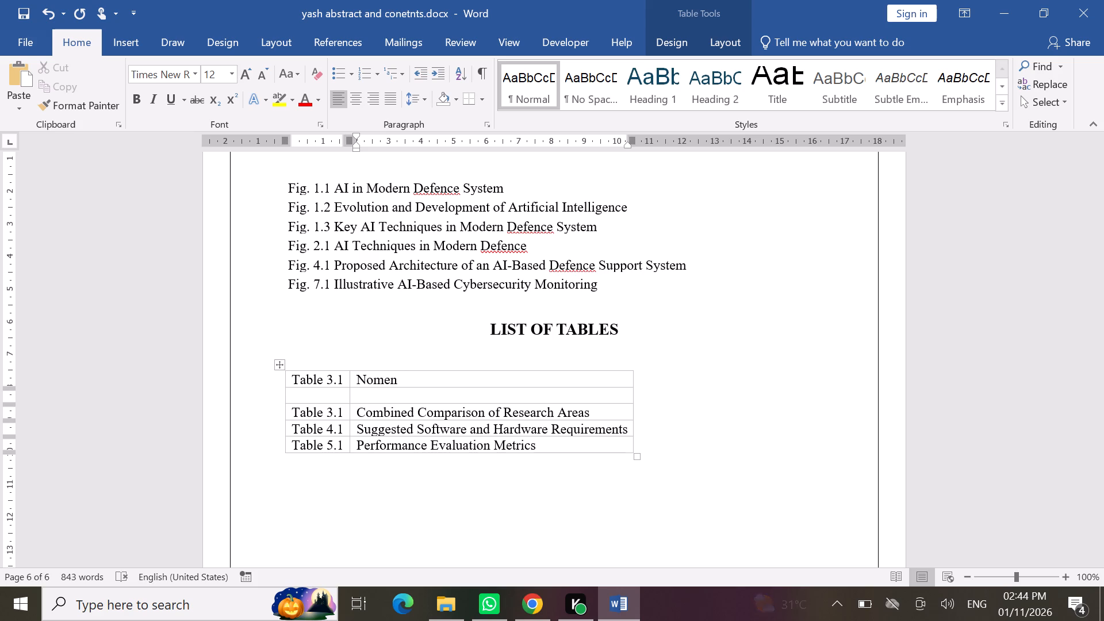
{"action": "type", "text": "clat"}
{"action": "type", "text": "ure"}
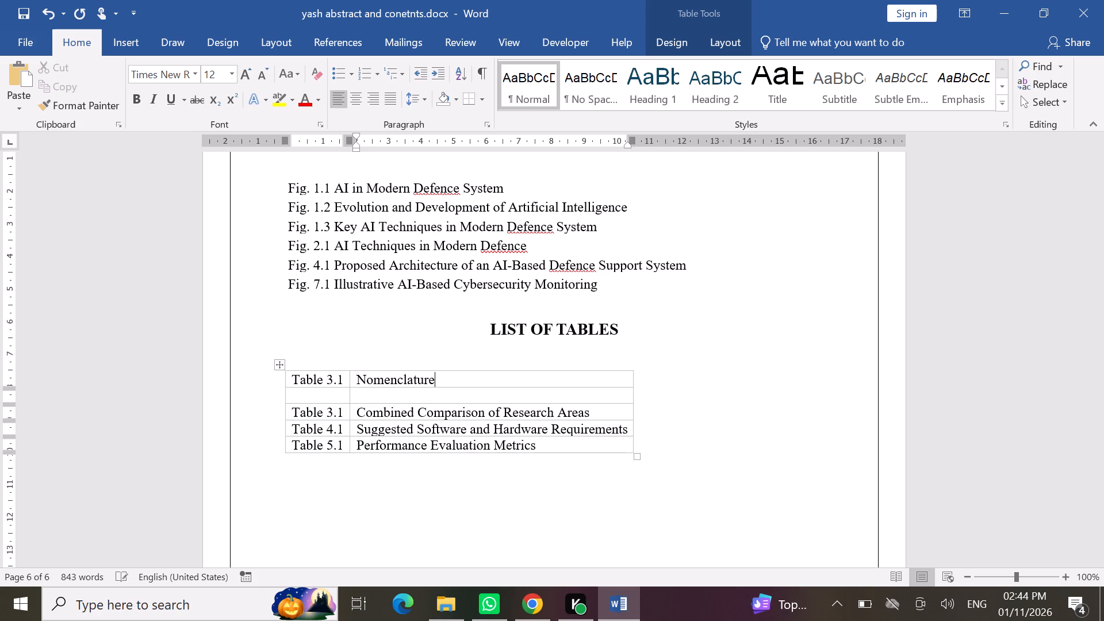
{"action": "key", "text": "Left"}
{"action": "key", "text": "Left"}
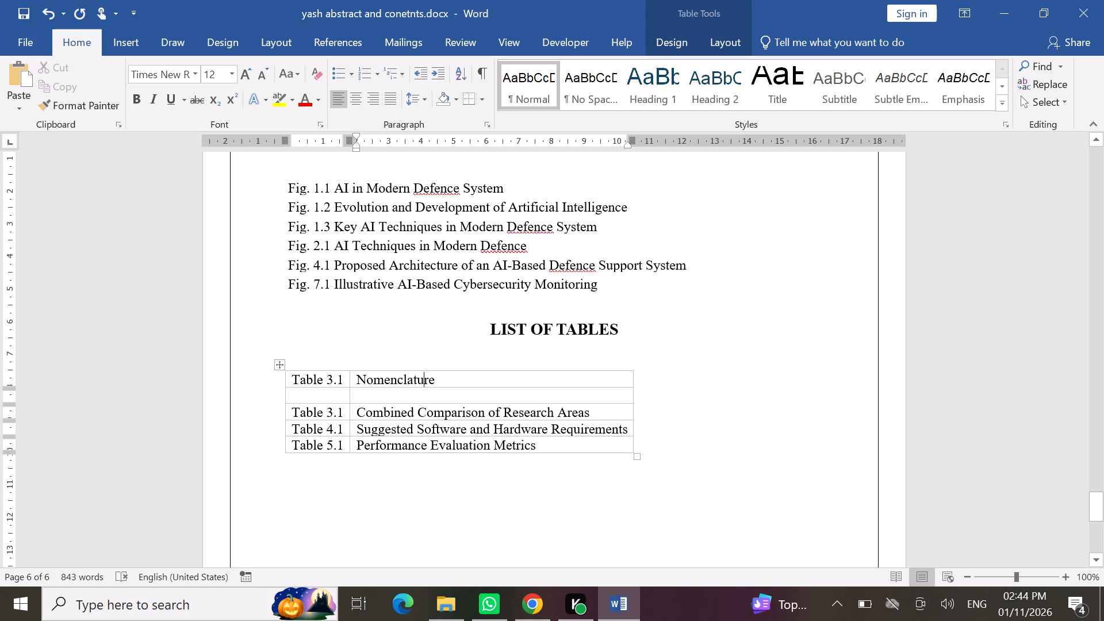
Enter List of Abbrivation in the title cell of the blank second row.
{"action": "left_click", "coordinate": [377, 397]}
{"action": "type", "text": "List of"}
{"action": "key", "text": "space"}
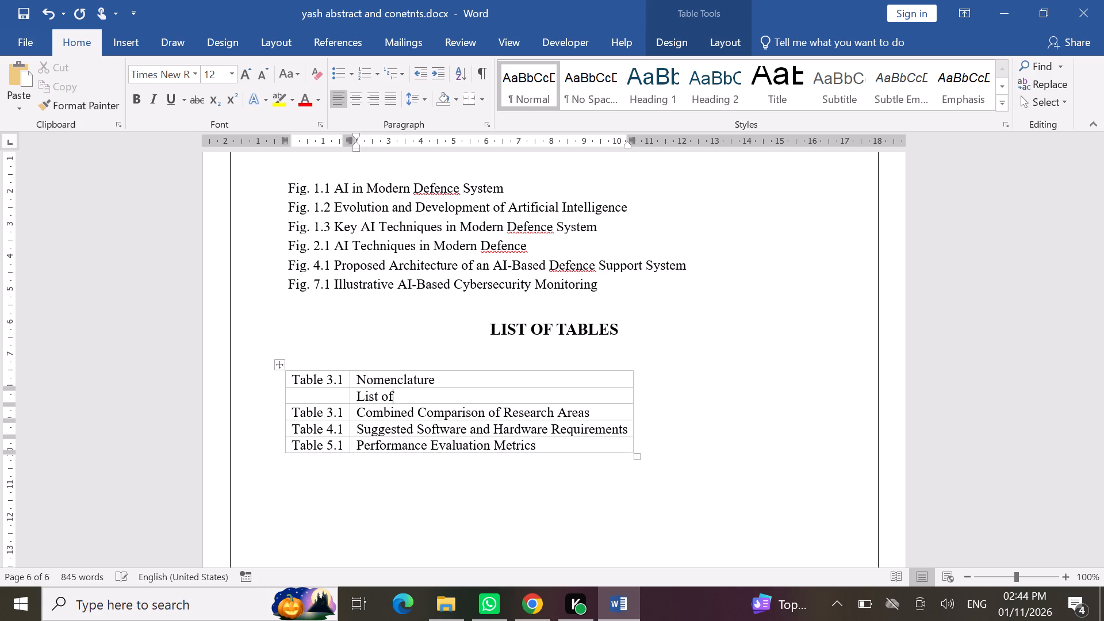
{"action": "type", "text": "Ab"}
{"action": "type", "text": "brivation"}
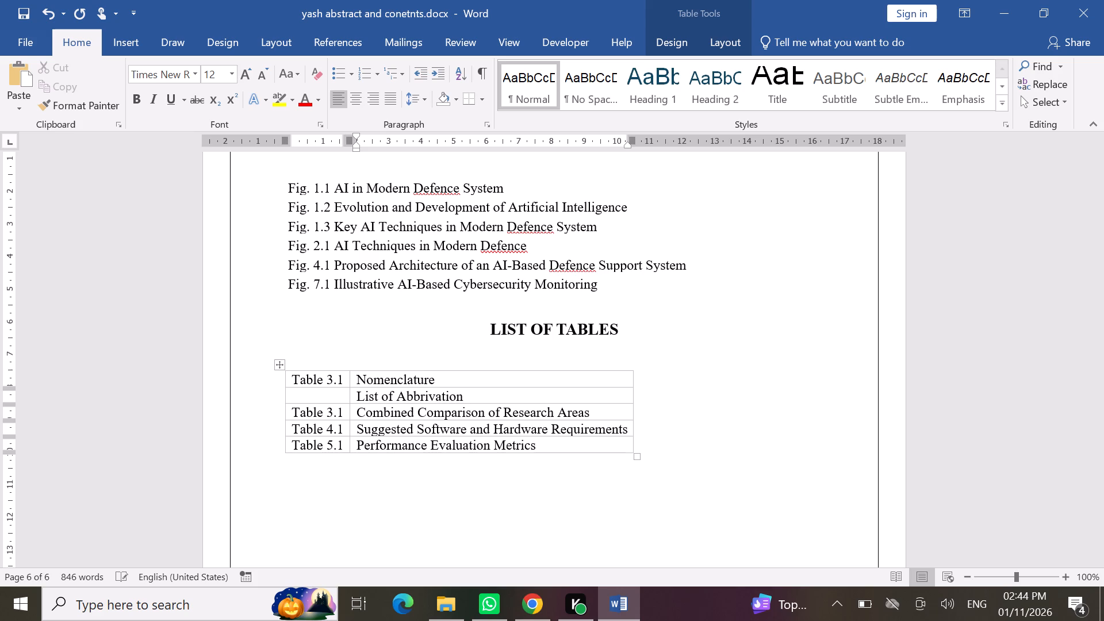
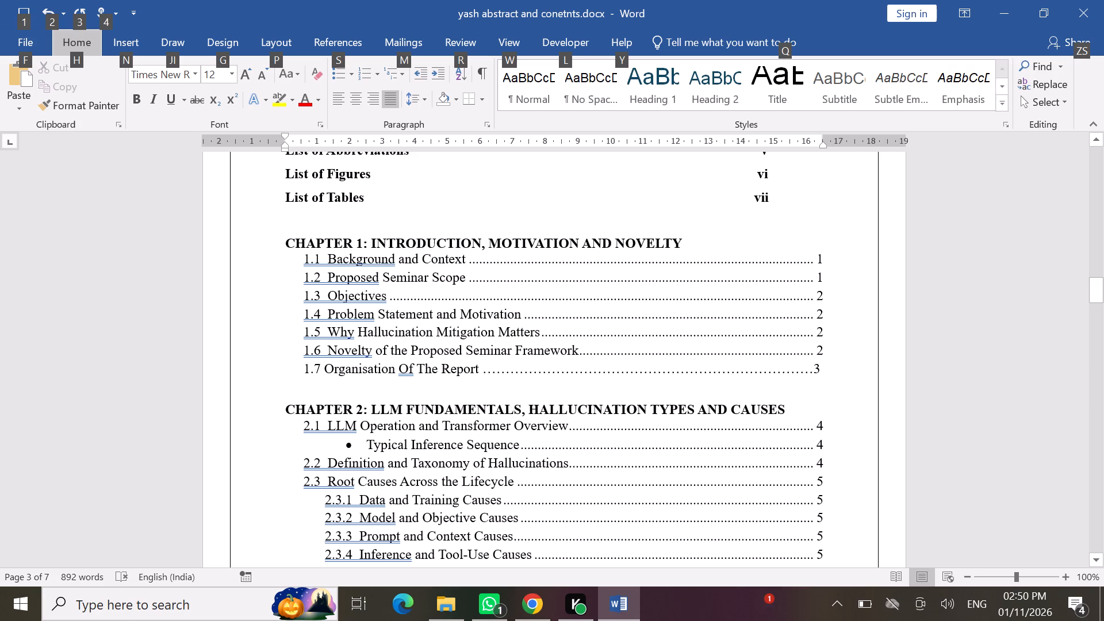
{"action": "left_click", "coordinate": [706, 237]}
{"action": "key", "text": "Return"}
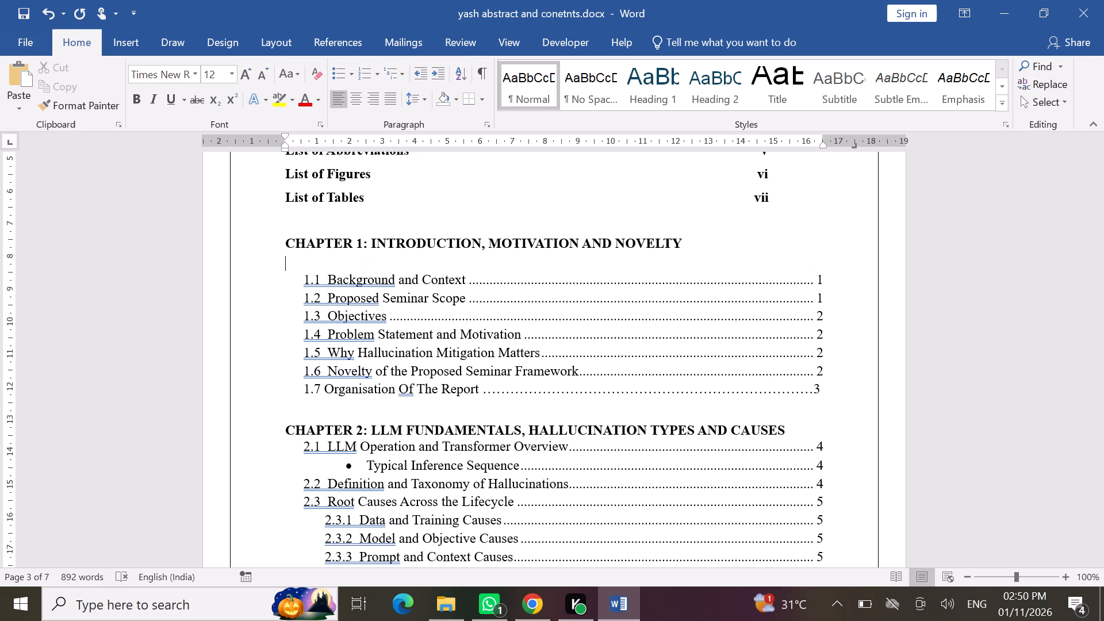
{"action": "key", "text": "ctrl+v"}
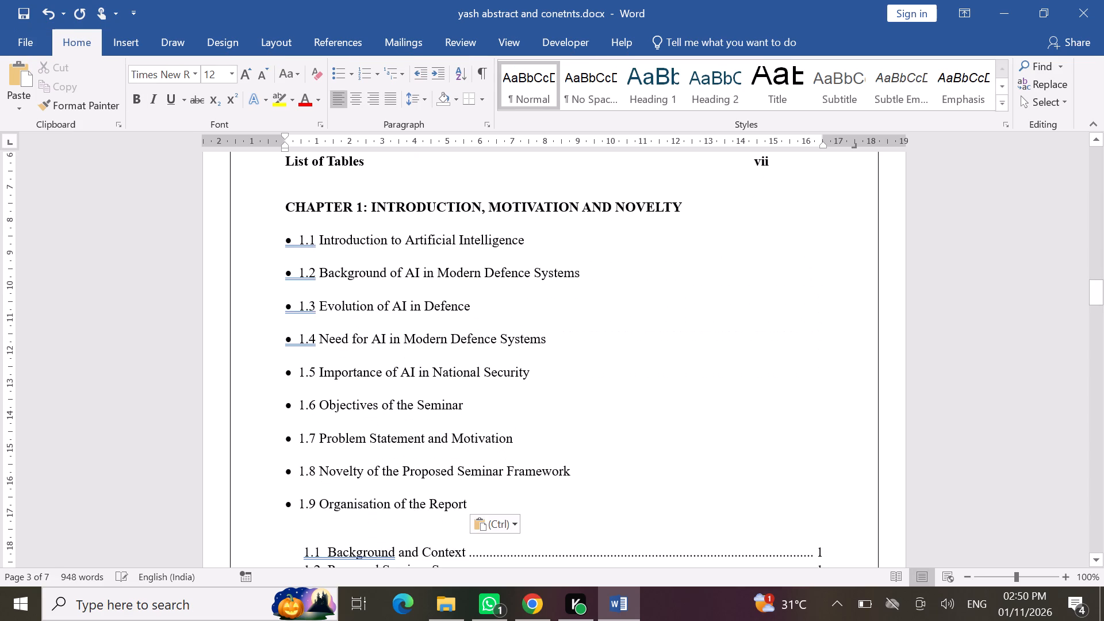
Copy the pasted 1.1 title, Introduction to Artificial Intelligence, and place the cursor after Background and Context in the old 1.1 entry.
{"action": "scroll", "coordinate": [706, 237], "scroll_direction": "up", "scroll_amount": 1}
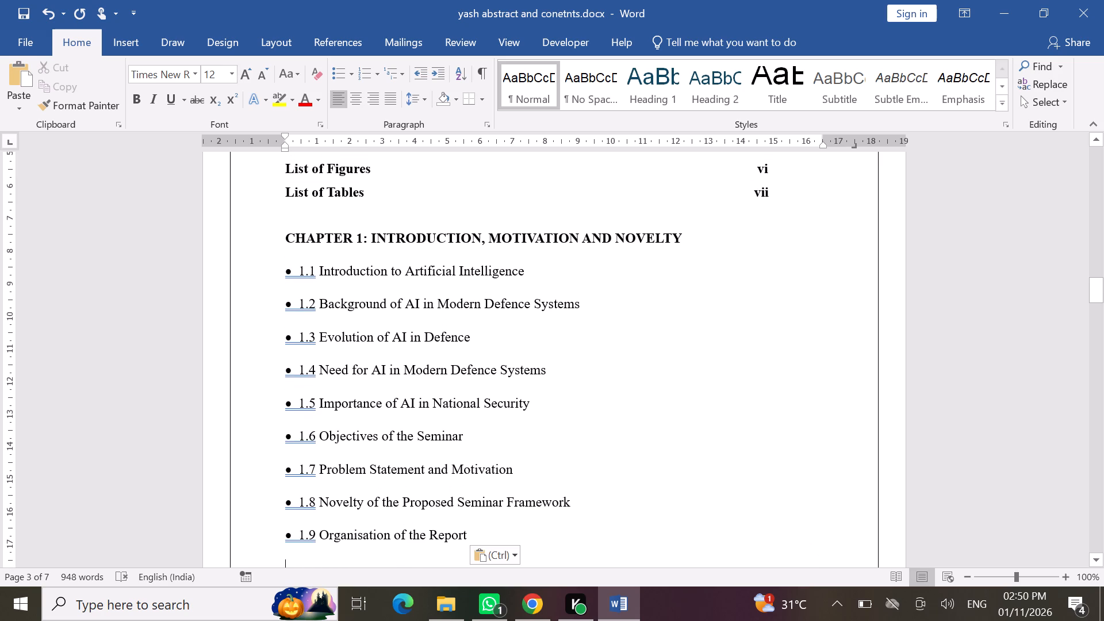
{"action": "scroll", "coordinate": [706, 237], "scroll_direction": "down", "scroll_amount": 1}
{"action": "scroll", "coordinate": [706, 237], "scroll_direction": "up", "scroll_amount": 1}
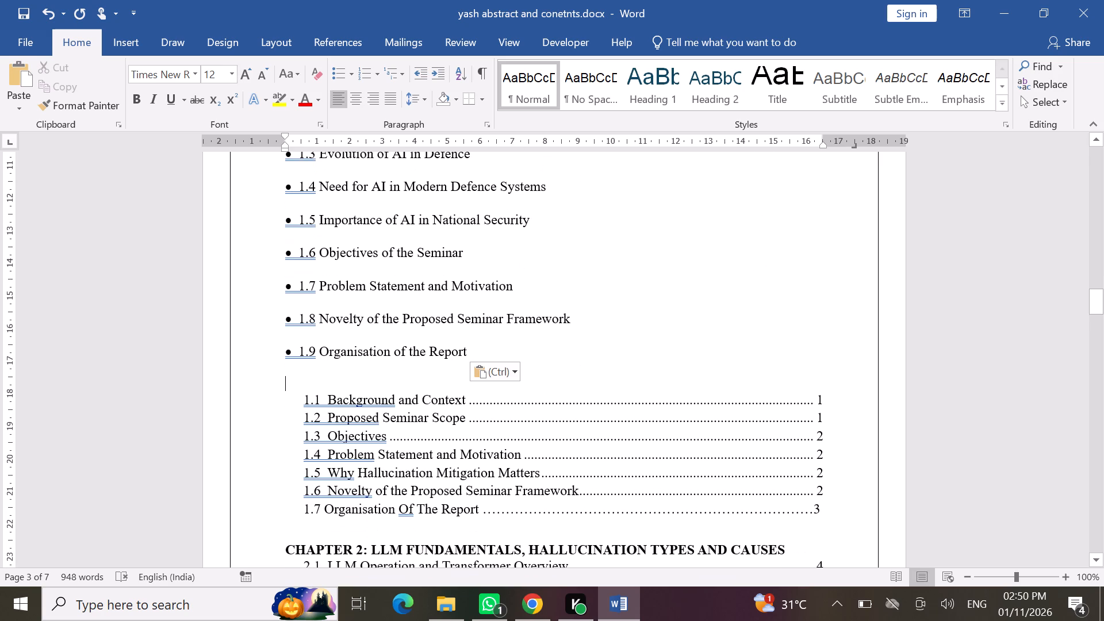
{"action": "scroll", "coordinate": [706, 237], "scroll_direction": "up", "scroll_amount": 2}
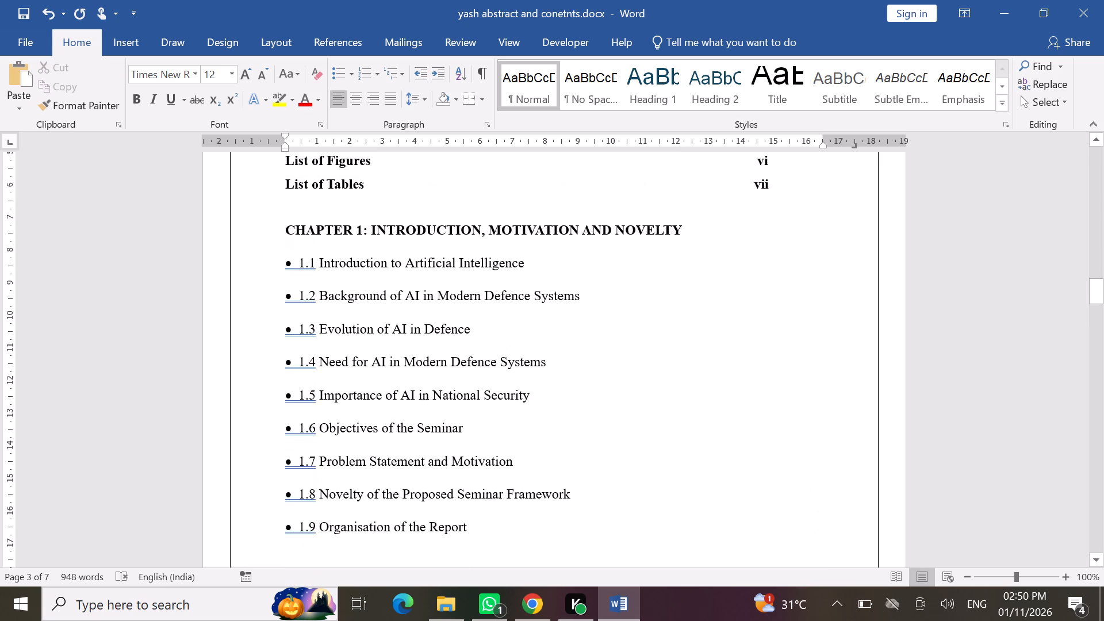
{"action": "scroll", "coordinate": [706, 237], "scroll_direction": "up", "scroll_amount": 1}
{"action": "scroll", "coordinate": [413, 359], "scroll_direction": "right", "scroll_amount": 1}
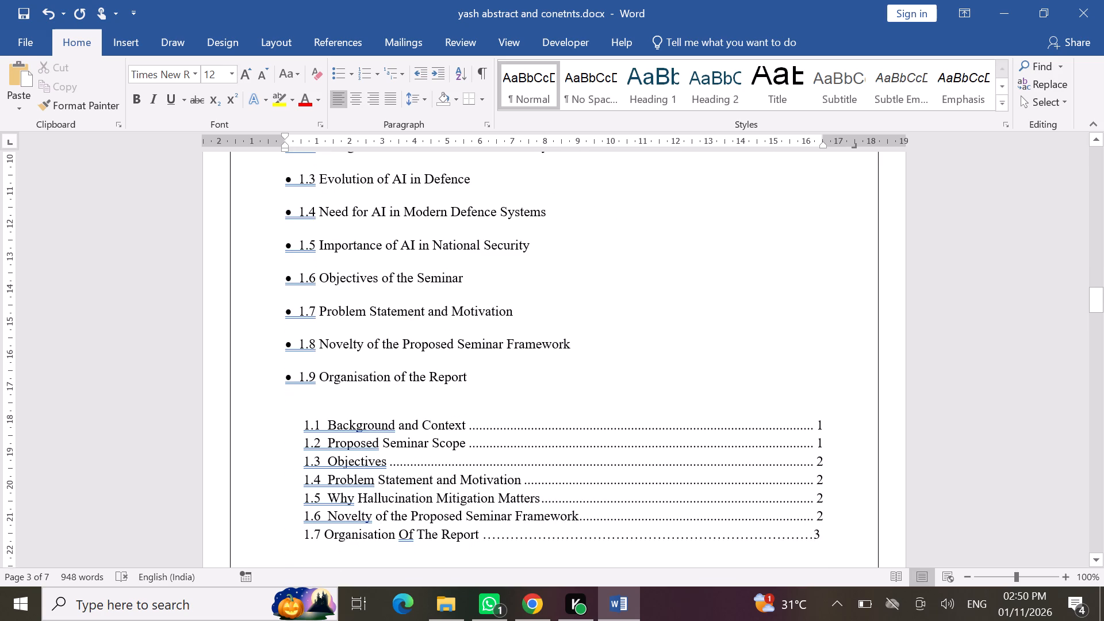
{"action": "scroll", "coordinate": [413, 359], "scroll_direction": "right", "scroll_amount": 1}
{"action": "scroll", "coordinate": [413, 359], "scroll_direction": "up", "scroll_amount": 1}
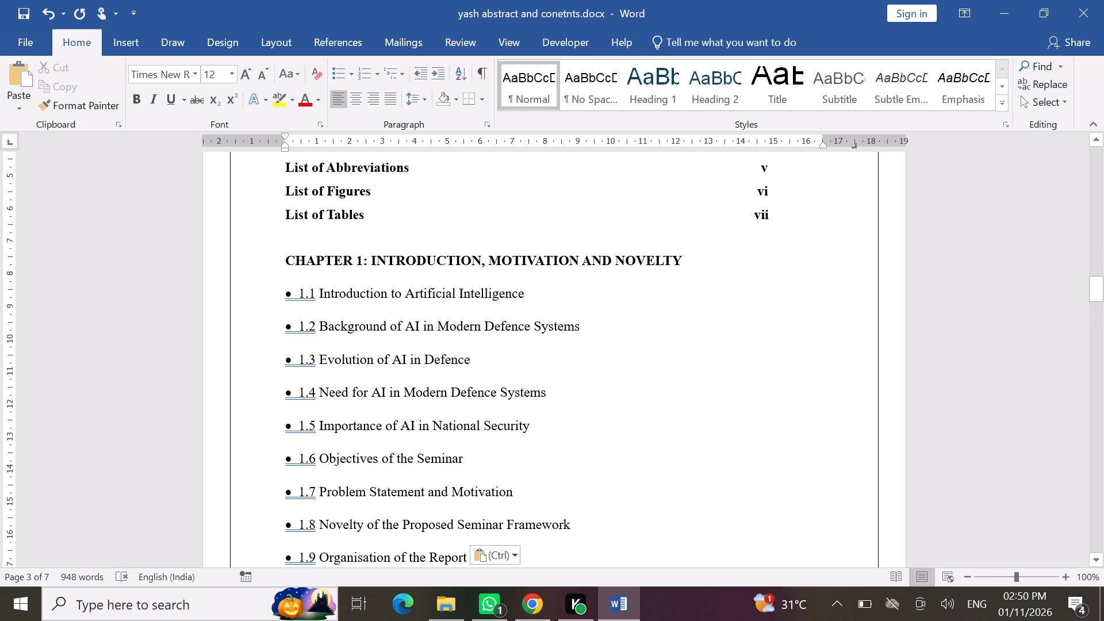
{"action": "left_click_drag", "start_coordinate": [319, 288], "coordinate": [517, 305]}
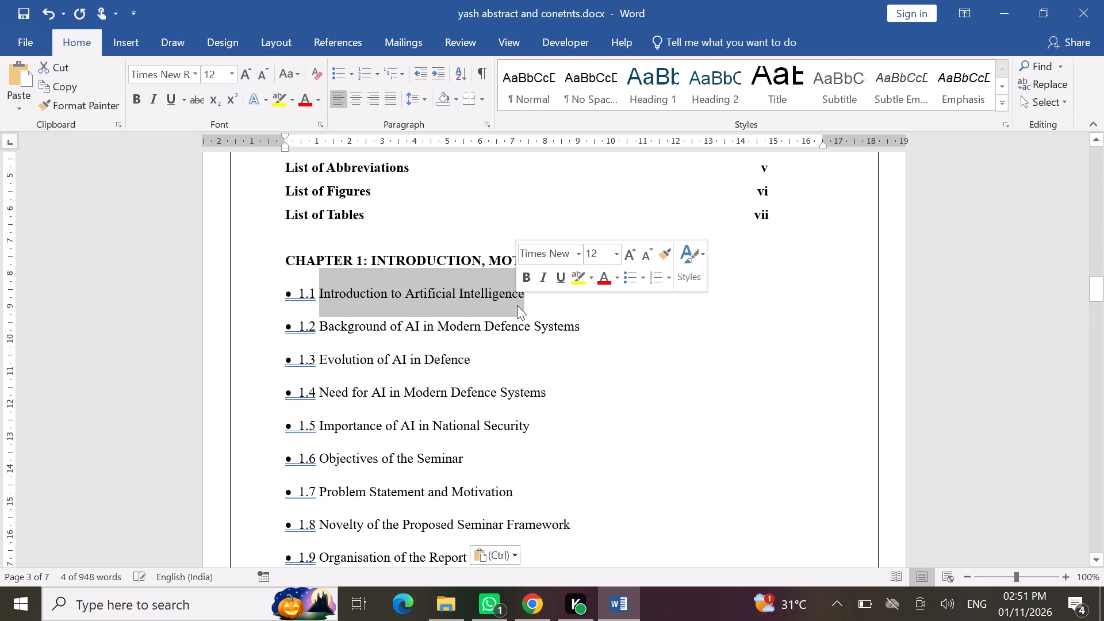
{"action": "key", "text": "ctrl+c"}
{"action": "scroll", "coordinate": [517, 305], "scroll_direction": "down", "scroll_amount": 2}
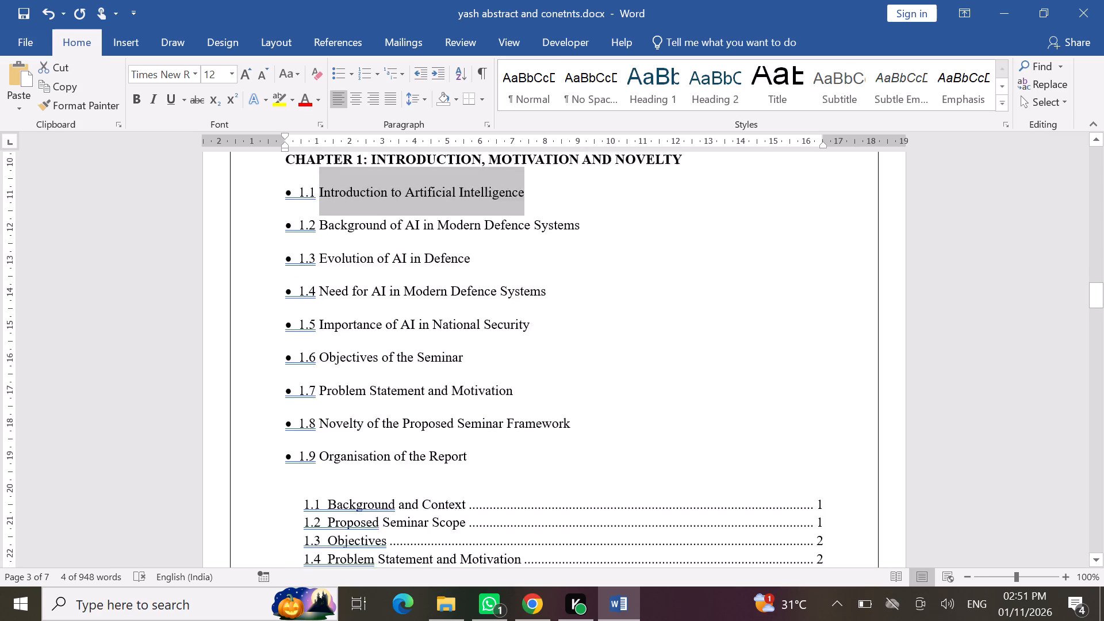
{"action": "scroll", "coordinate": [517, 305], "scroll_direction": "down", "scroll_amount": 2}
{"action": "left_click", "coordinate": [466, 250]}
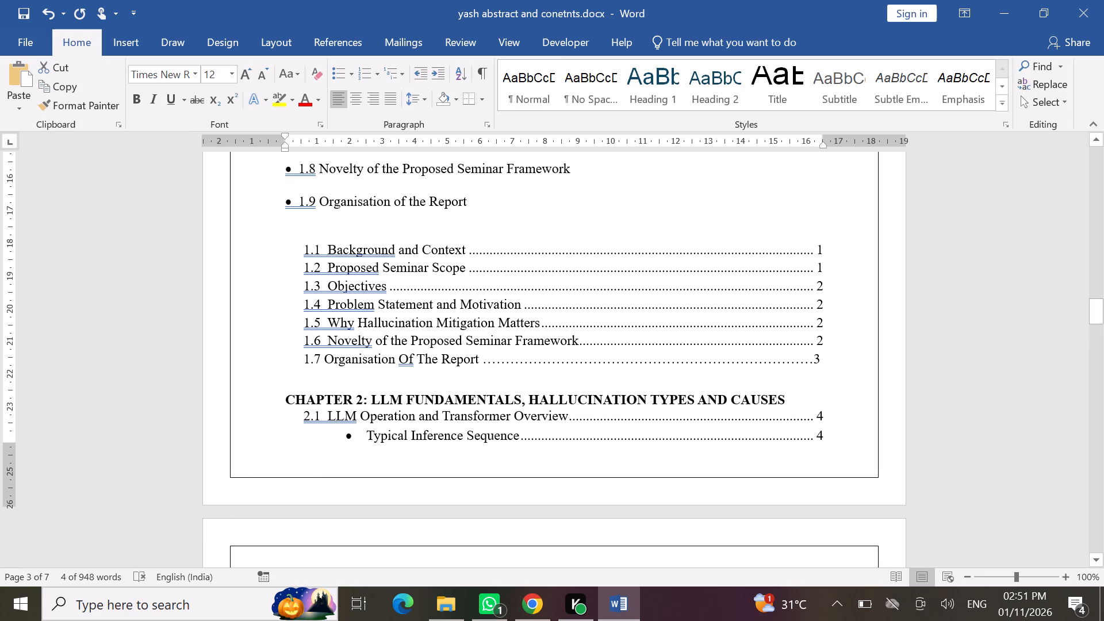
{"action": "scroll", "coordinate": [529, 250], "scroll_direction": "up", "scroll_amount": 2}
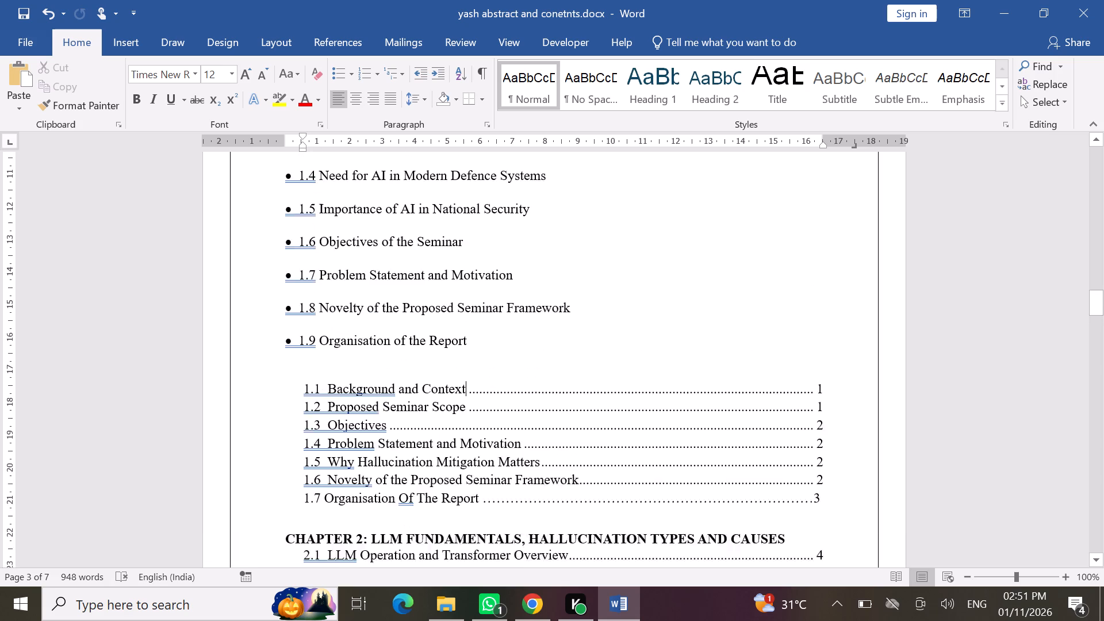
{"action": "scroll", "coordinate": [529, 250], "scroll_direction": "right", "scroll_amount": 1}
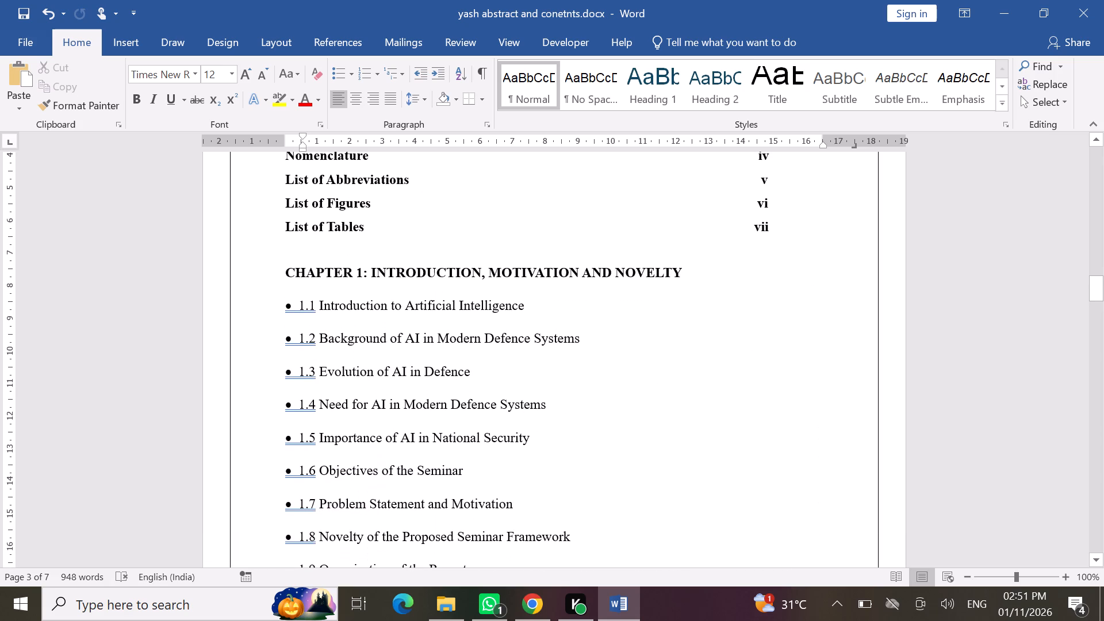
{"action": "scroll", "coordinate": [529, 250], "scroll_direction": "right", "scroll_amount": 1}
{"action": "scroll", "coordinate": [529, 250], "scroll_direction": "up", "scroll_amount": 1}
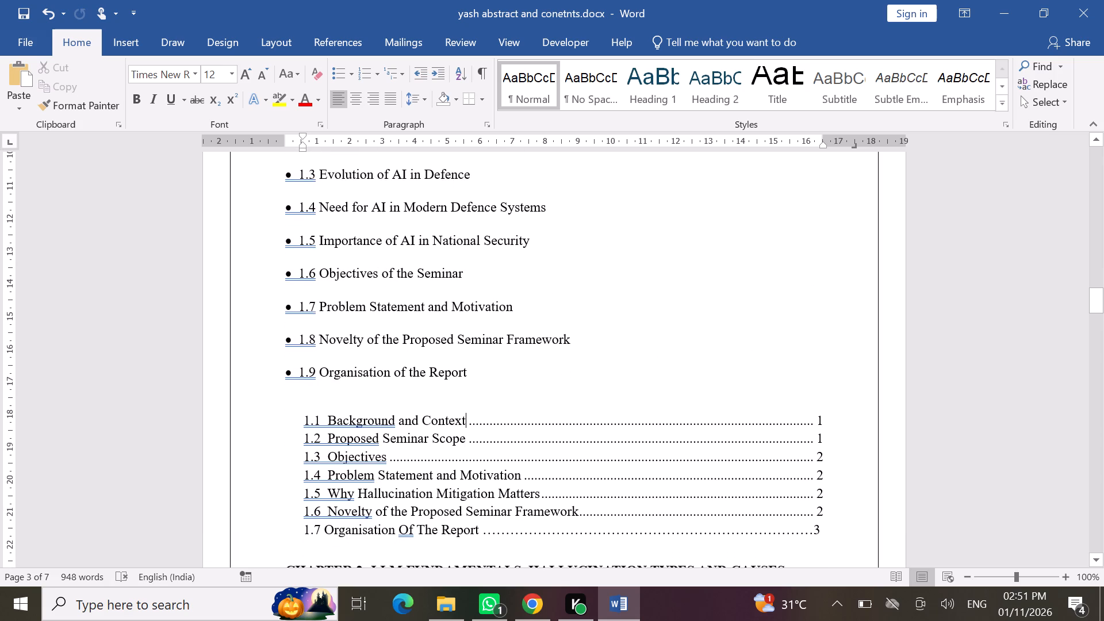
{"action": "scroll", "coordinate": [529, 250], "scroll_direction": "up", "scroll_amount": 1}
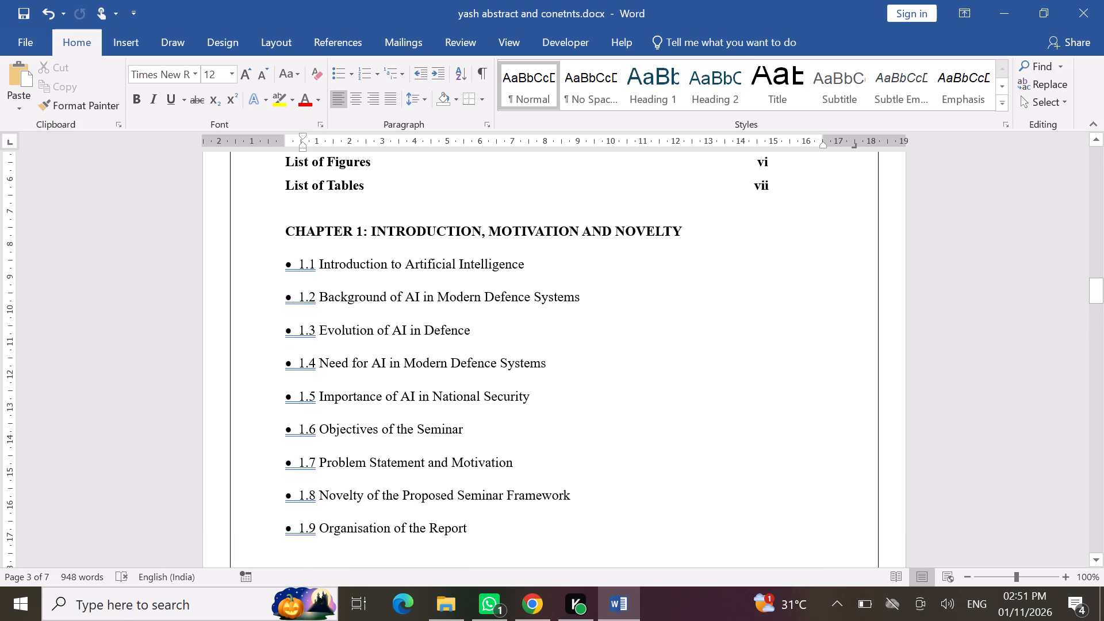
Replace the old 1.1 contents title, Background and Context, with Background of AI in Modern Defence Systems copied from the pasted list.
{"action": "left_click_drag", "start_coordinate": [320, 293], "coordinate": [578, 306]}
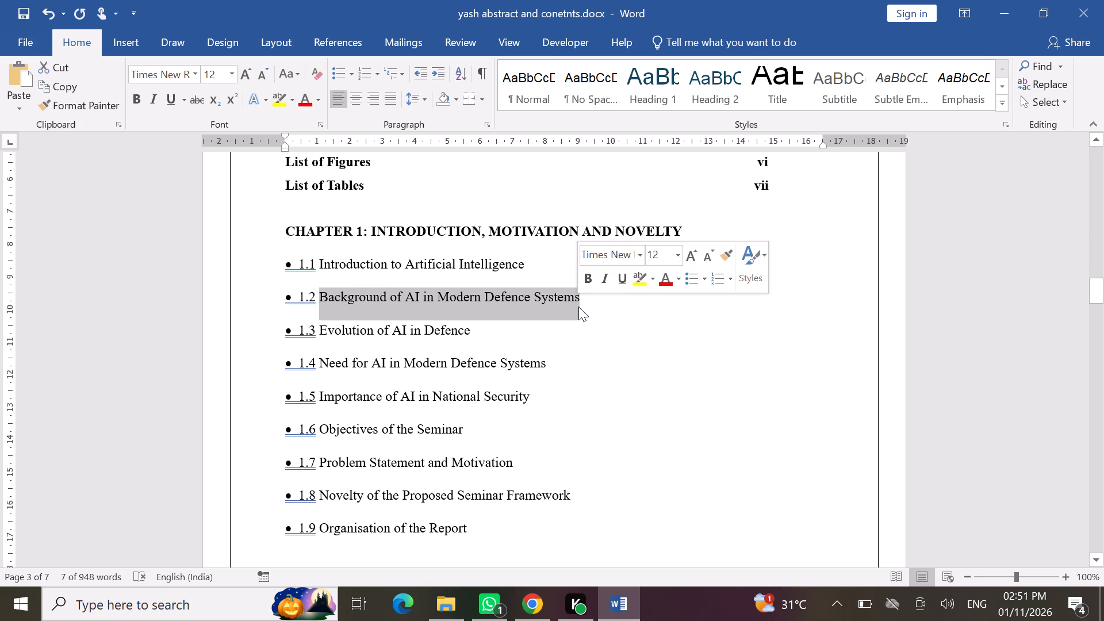
{"action": "key", "text": "ctrl+c"}
{"action": "scroll", "coordinate": [578, 306], "scroll_direction": "down", "scroll_amount": 2}
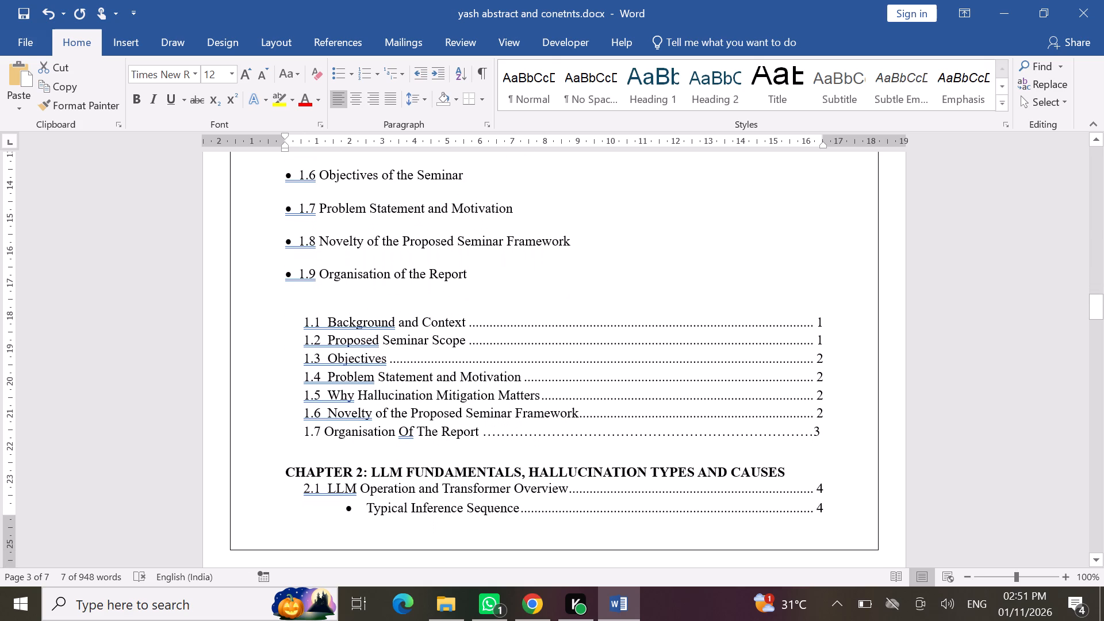
{"action": "left_click", "coordinate": [466, 321]}
{"action": "key", "text": "BackSpace"}
{"action": "key", "text": "BackSpace"}
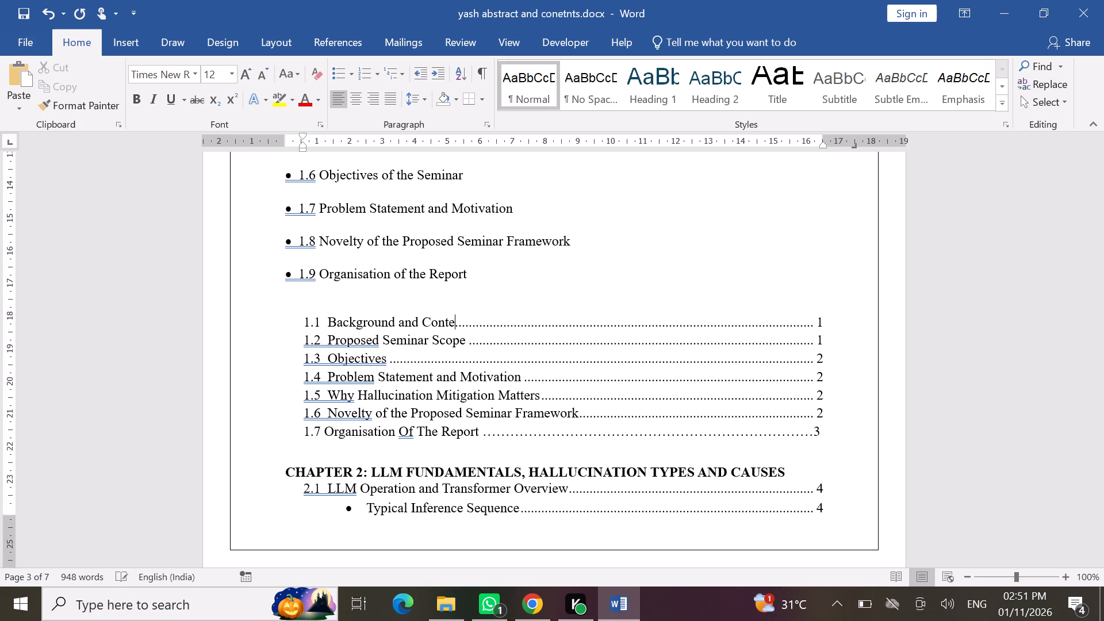
{"action": "key", "text": "BackSpace"}
{"action": "key", "text": "BackSpace"}
{"action": "key", "text": "BackSpace"}
{"action": "key", "text": "BackSpace"}
{"action": "key", "text": "BackSpace"}
{"action": "key", "text": "BackSpace"}
{"action": "key", "text": "BackSpace"}
{"action": "key", "text": "BackSpace"}
{"action": "key", "text": "BackSpace"}
{"action": "key", "text": "BackSpace"}
{"action": "key", "text": "BackSpace"}
{"action": "key", "text": "BackSpace"}
{"action": "key", "text": "BackSpace"}
{"action": "key", "text": "BackSpace"}
{"action": "key", "text": "BackSpace"}
{"action": "key", "text": "BackSpace"}
{"action": "key", "text": "BackSpace"}
{"action": "key", "text": "BackSpace"}
{"action": "key", "text": "BackSpace"}
{"action": "key", "text": "BackSpace"}
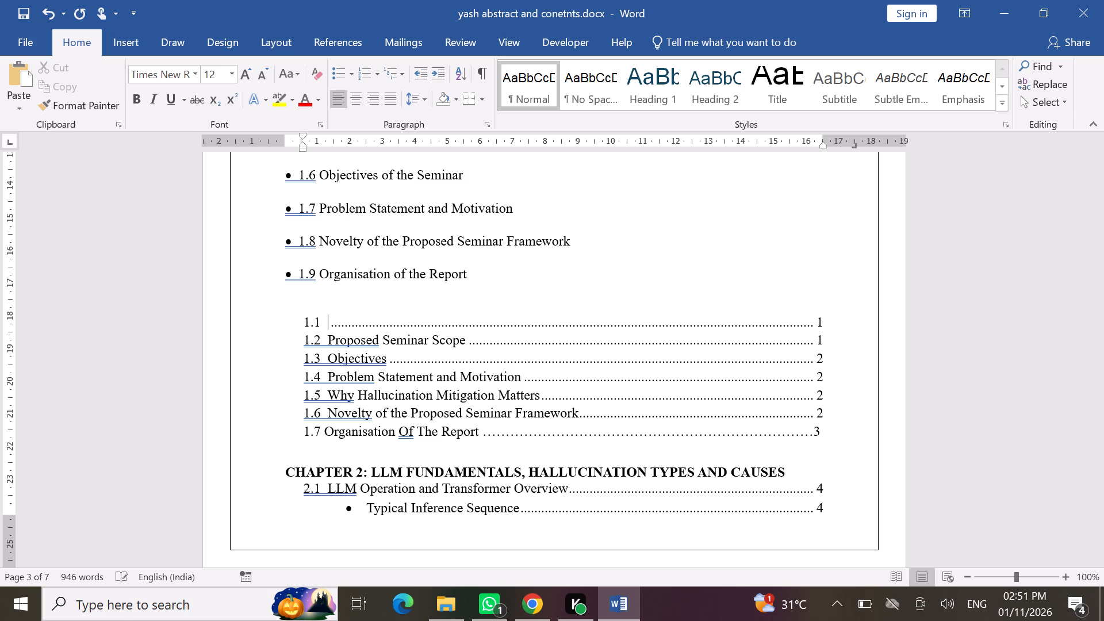
{"action": "key", "text": "ctrl+v"}
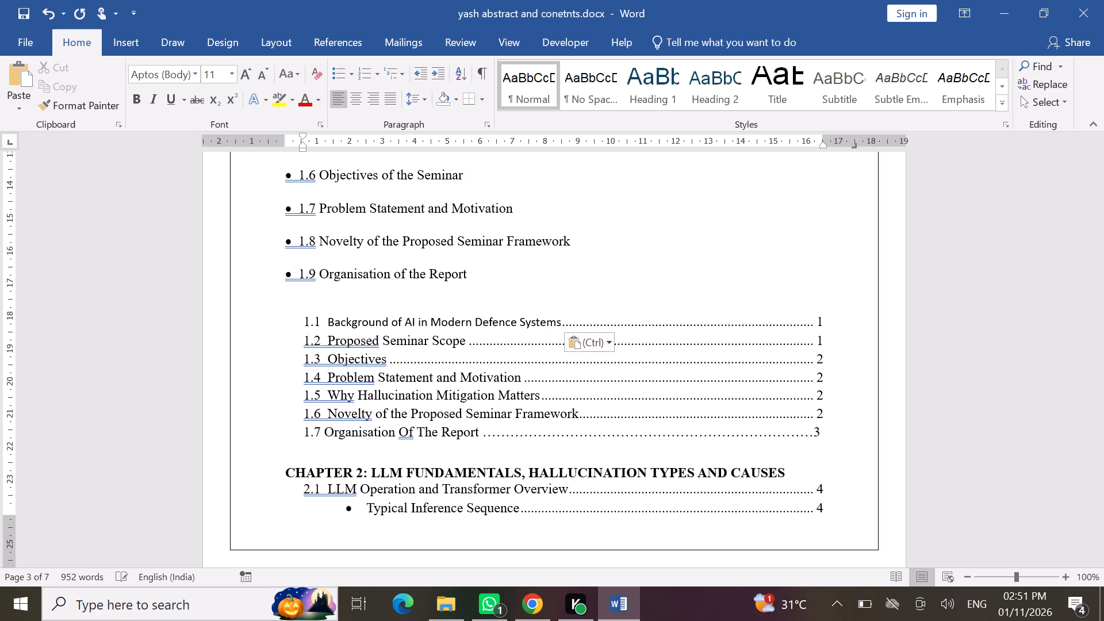
Replace the old 1.2 contents title, Proposed Seminar Scope, with Evolution of AI in Defence copied from the pasted list.
{"action": "scroll", "coordinate": [398, 327], "scroll_direction": "up", "scroll_amount": 1}
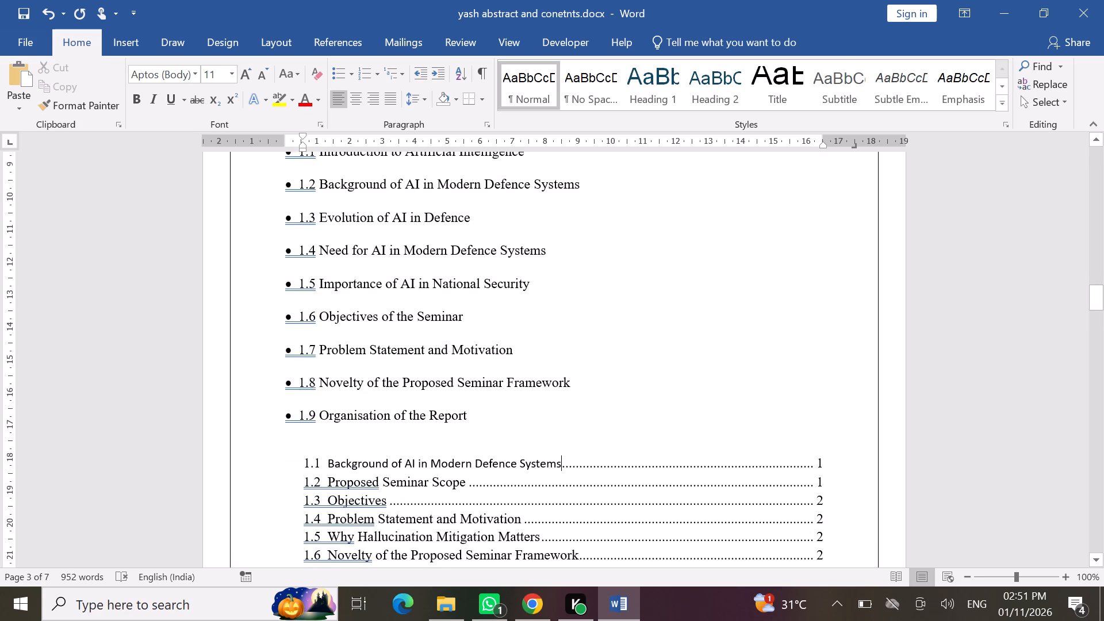
{"action": "scroll", "coordinate": [398, 327], "scroll_direction": "up", "scroll_amount": 1}
{"action": "left_click_drag", "start_coordinate": [321, 300], "coordinate": [466, 299]}
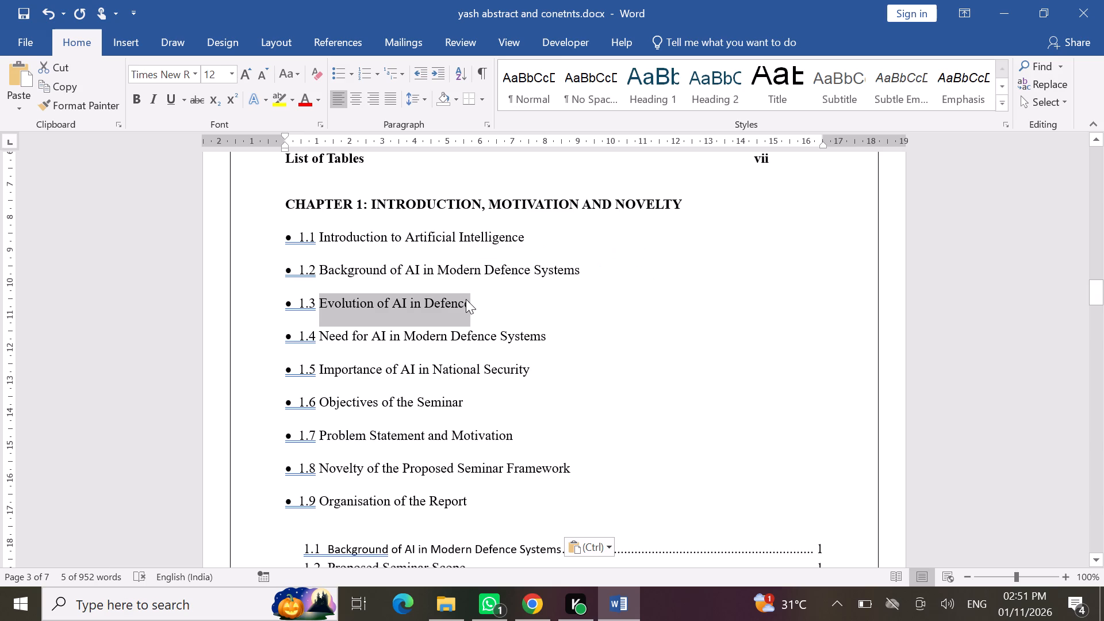
{"action": "key", "text": "ctrl+c"}
{"action": "scroll", "coordinate": [466, 299], "scroll_direction": "down", "scroll_amount": 2}
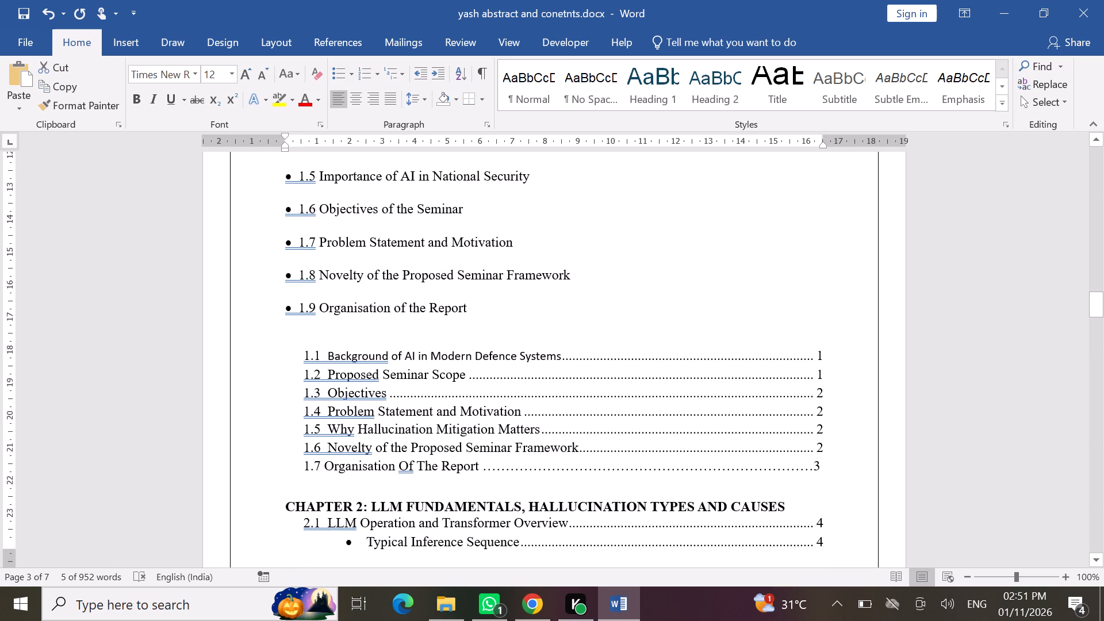
{"action": "left_click", "coordinate": [464, 375]}
{"action": "key", "text": "BackSpace"}
{"action": "key", "text": "BackSpace"}
{"action": "key", "text": "BackSpace"}
{"action": "key", "text": "BackSpace"}
{"action": "key", "text": "BackSpace"}
{"action": "key", "text": "BackSpace"}
{"action": "key", "text": "BackSpace"}
{"action": "key", "text": "BackSpace"}
{"action": "key", "text": "BackSpace"}
{"action": "key", "text": "BackSpace"}
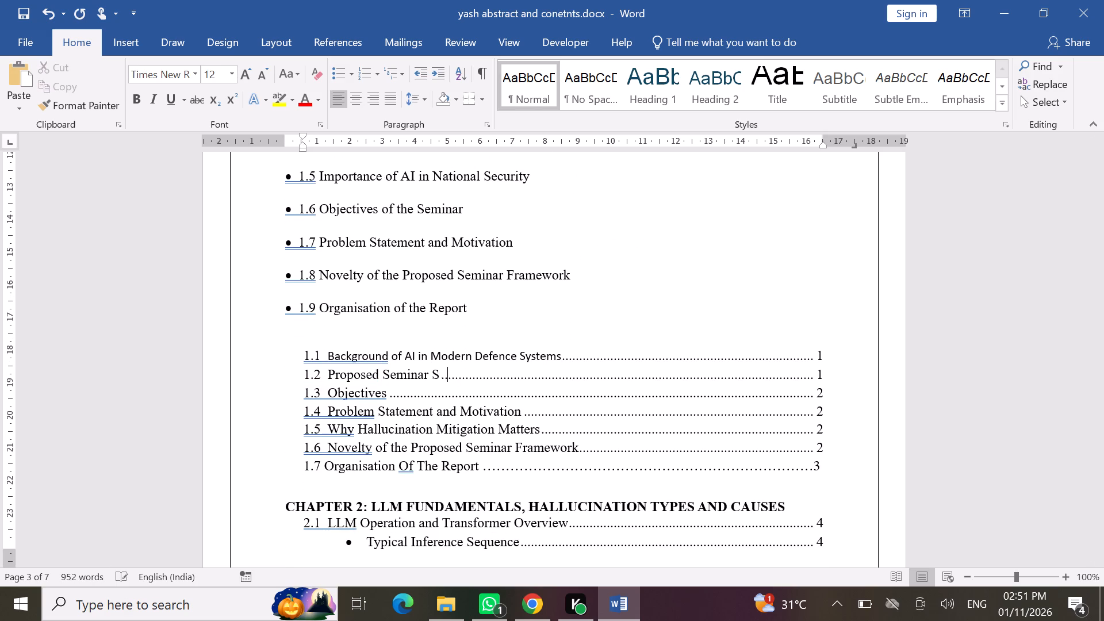
{"action": "key", "text": "BackSpace"}
{"action": "key", "text": "BackSpace"}
{"action": "key", "text": "BackSpace"}
{"action": "key", "text": "BackSpace"}
{"action": "key", "text": "BackSpace"}
{"action": "key", "text": "BackSpace"}
{"action": "key", "text": "BackSpace"}
{"action": "key", "text": "BackSpace"}
{"action": "key", "text": "BackSpace"}
{"action": "key", "text": "BackSpace"}
{"action": "key", "text": "BackSpace"}
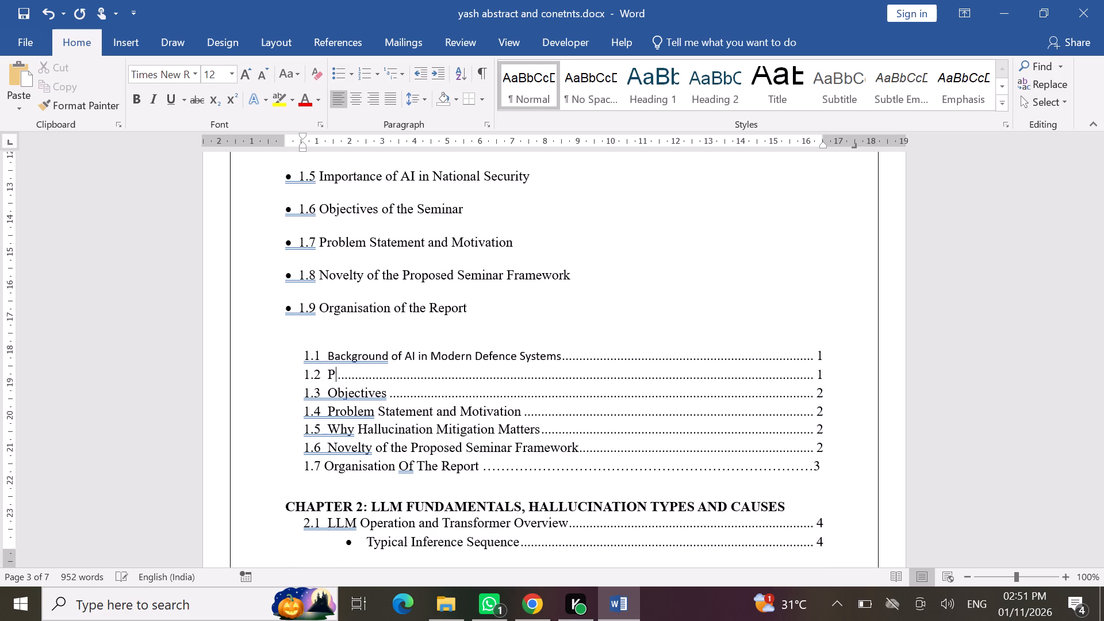
{"action": "key", "text": "BackSpace"}
{"action": "key", "text": "ctrl+v"}
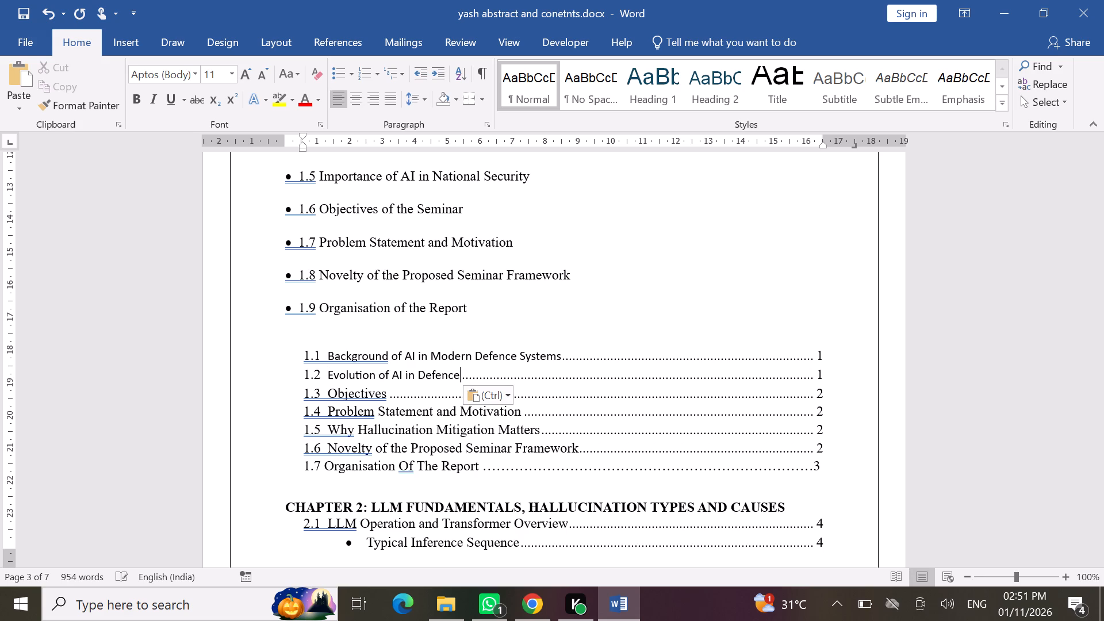
Replace the old 1.3 contents title, Objectives, with Need for AI in Modern Defence Systems copied from the pasted list.
{"action": "scroll", "coordinate": [464, 375], "scroll_direction": "up", "scroll_amount": 2}
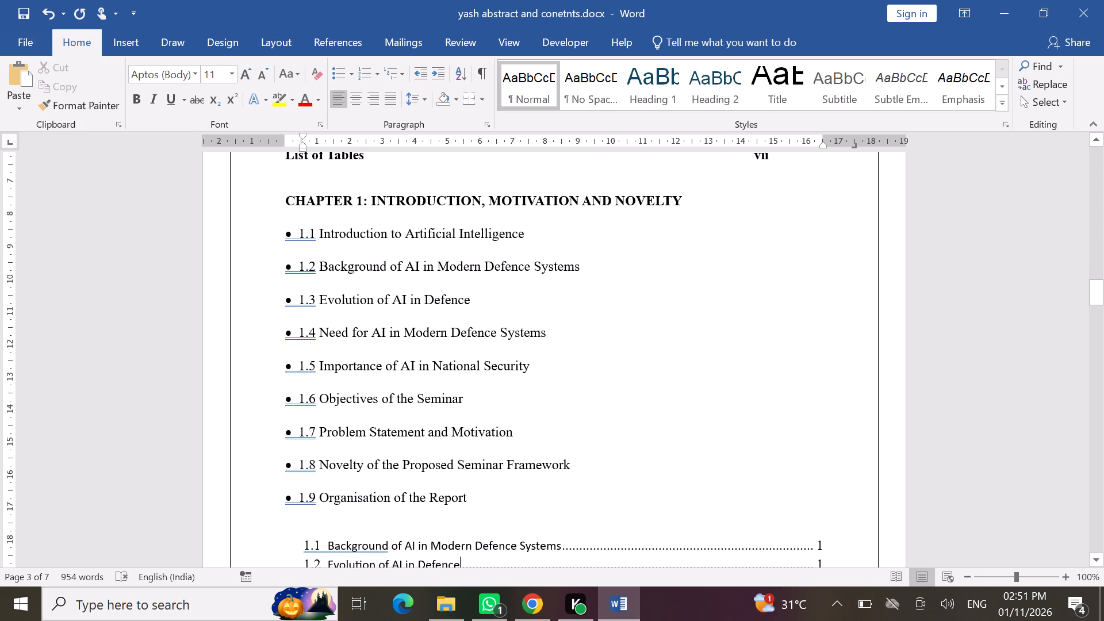
{"action": "left_click_drag", "start_coordinate": [320, 325], "coordinate": [540, 331]}
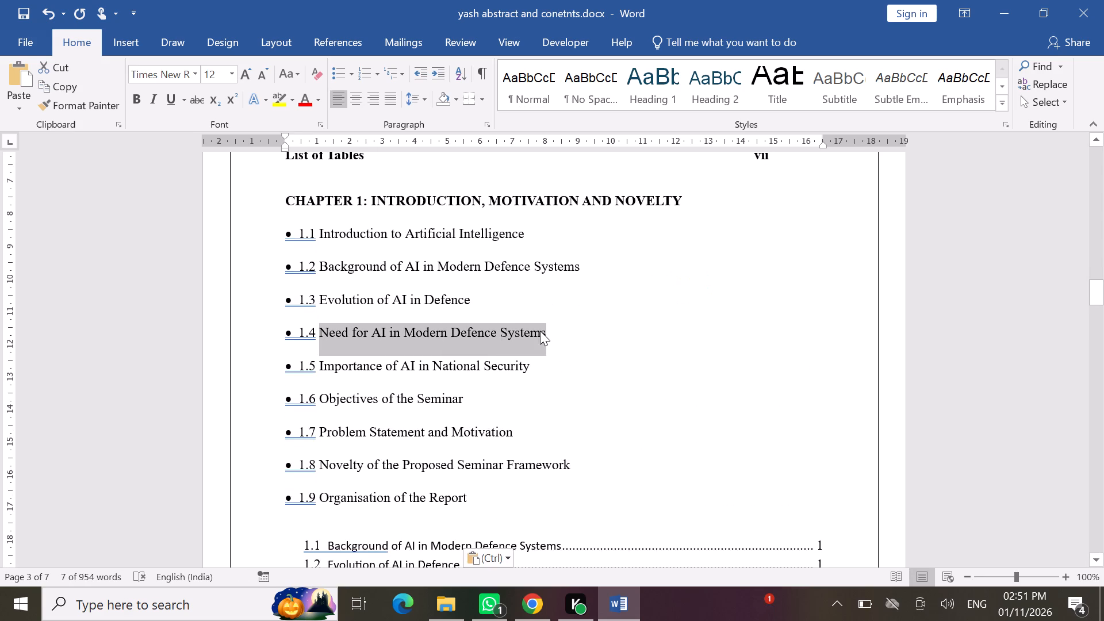
{"action": "key", "text": "ctrl+c"}
{"action": "scroll", "coordinate": [540, 331], "scroll_direction": "down", "scroll_amount": 1}
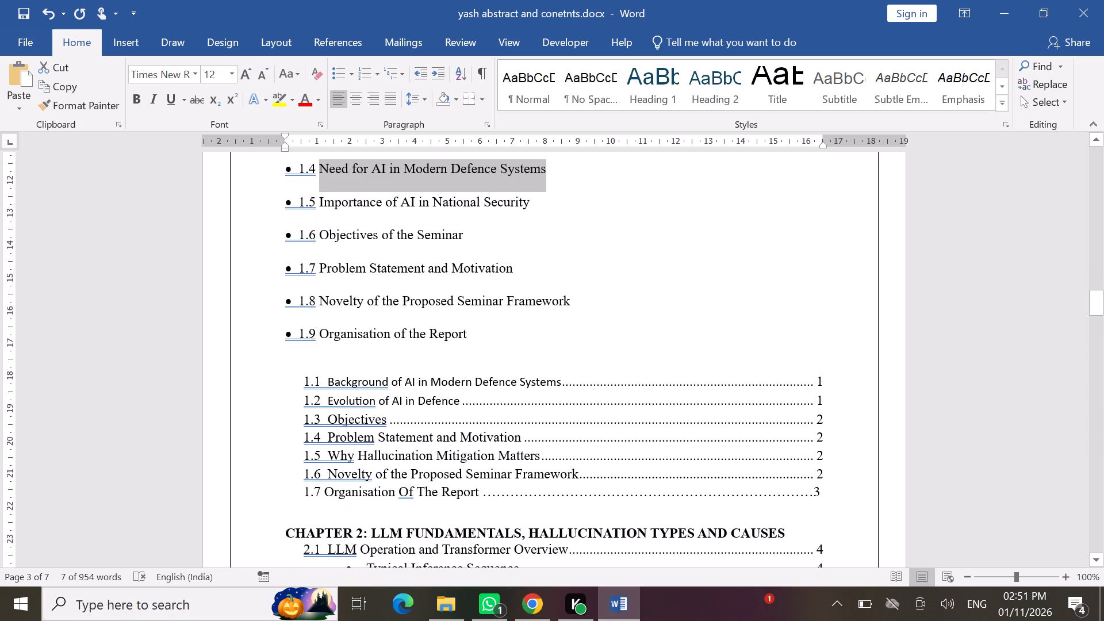
{"action": "left_click", "coordinate": [387, 422]}
{"action": "key", "text": "BackSpace"}
{"action": "key", "text": "BackSpace"}
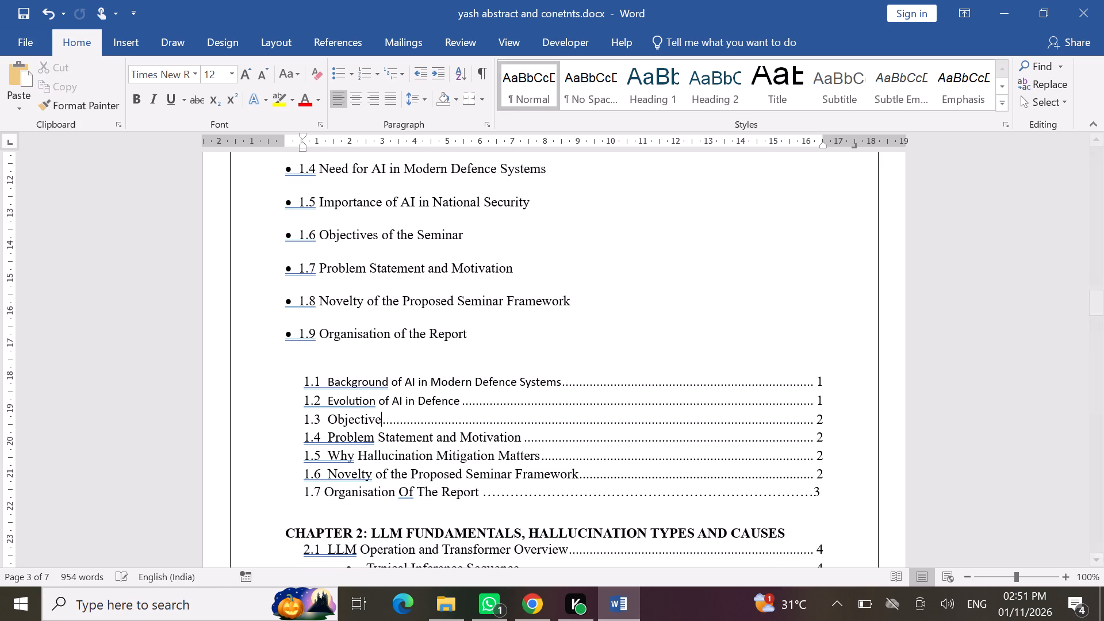
{"action": "key", "text": "BackSpace"}
{"action": "key", "text": "BackSpace"}
{"action": "key", "text": "BackSpace"}
{"action": "key", "text": "BackSpace"}
{"action": "key", "text": "BackSpace"}
{"action": "key", "text": "BackSpace"}
{"action": "key", "text": "BackSpace"}
{"action": "key", "text": "BackSpace"}
{"action": "key", "text": "ctrl+v"}
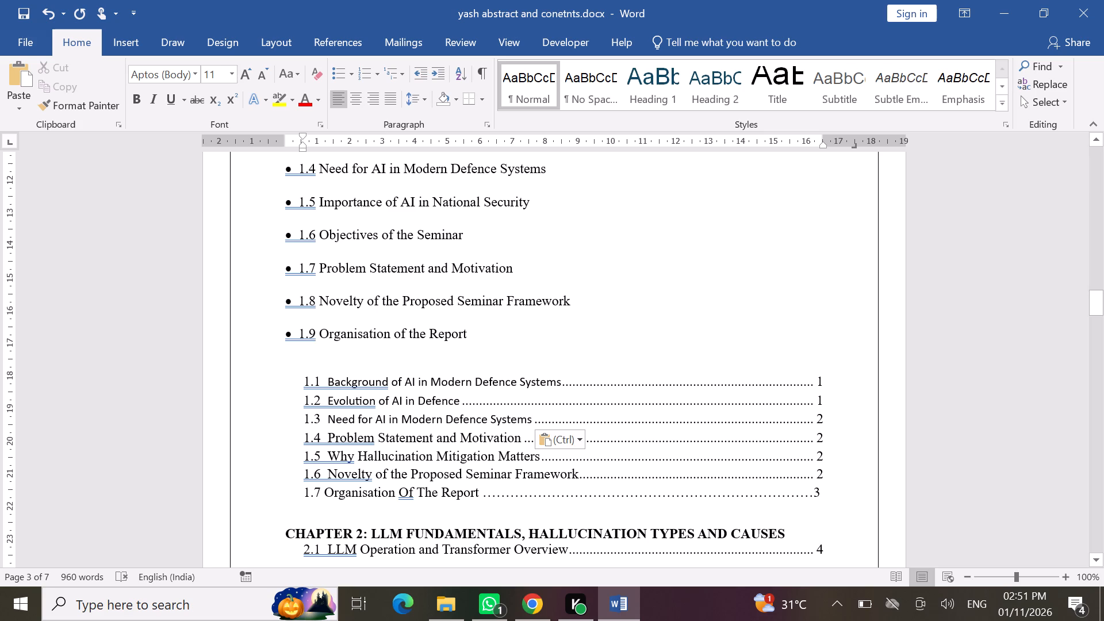
Replace the old 1.4 contents title, Problem Statement and Motivation, with Importance of AI in National Security copied from the pasted list.
{"action": "left_click_drag", "start_coordinate": [321, 201], "coordinate": [527, 206]}
{"action": "key", "text": "ctrl+c"}
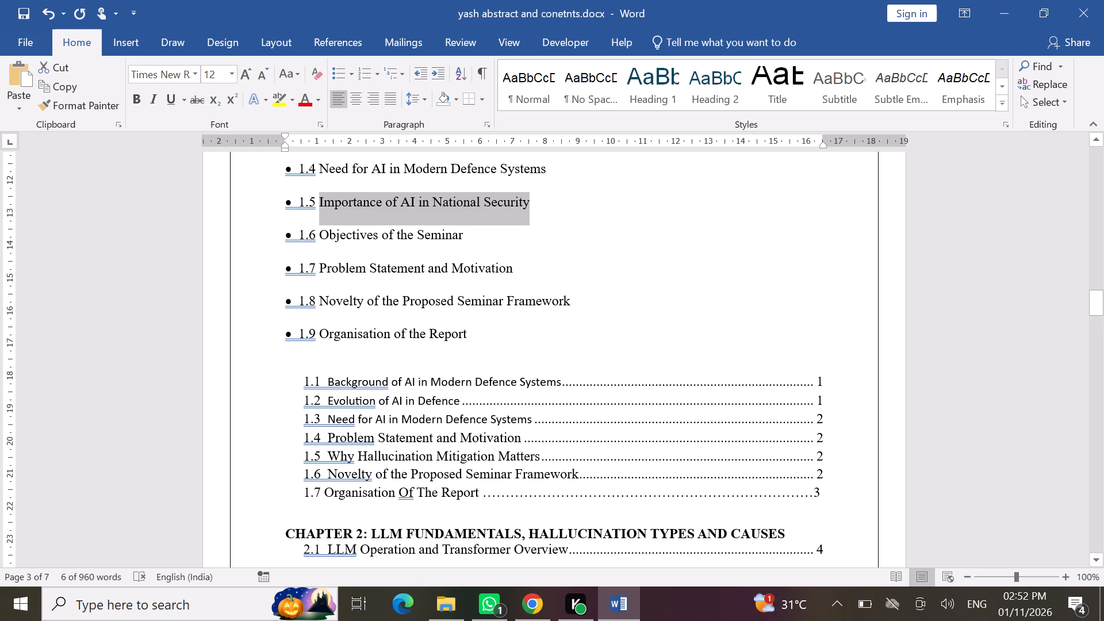
{"action": "left_click", "coordinate": [519, 434]}
{"action": "key", "text": "BackSpace"}
{"action": "key", "text": "BackSpace"}
{"action": "key", "text": "BackSpace"}
{"action": "key", "text": "BackSpace"}
{"action": "key", "text": "BackSpace"}
{"action": "key", "text": "BackSpace"}
{"action": "key", "text": "BackSpace"}
{"action": "key", "text": "BackSpace"}
{"action": "key", "text": "BackSpace"}
{"action": "key", "text": "BackSpace"}
{"action": "key", "text": "BackSpace"}
{"action": "key", "text": "BackSpace"}
{"action": "key", "text": "BackSpace"}
{"action": "key", "text": "BackSpace"}
{"action": "key", "text": "BackSpace"}
{"action": "key", "text": "BackSpace"}
{"action": "key", "text": "BackSpace"}
{"action": "key", "text": "BackSpace"}
{"action": "key", "text": "BackSpace"}
{"action": "key", "text": "BackSpace"}
{"action": "key", "text": "BackSpace"}
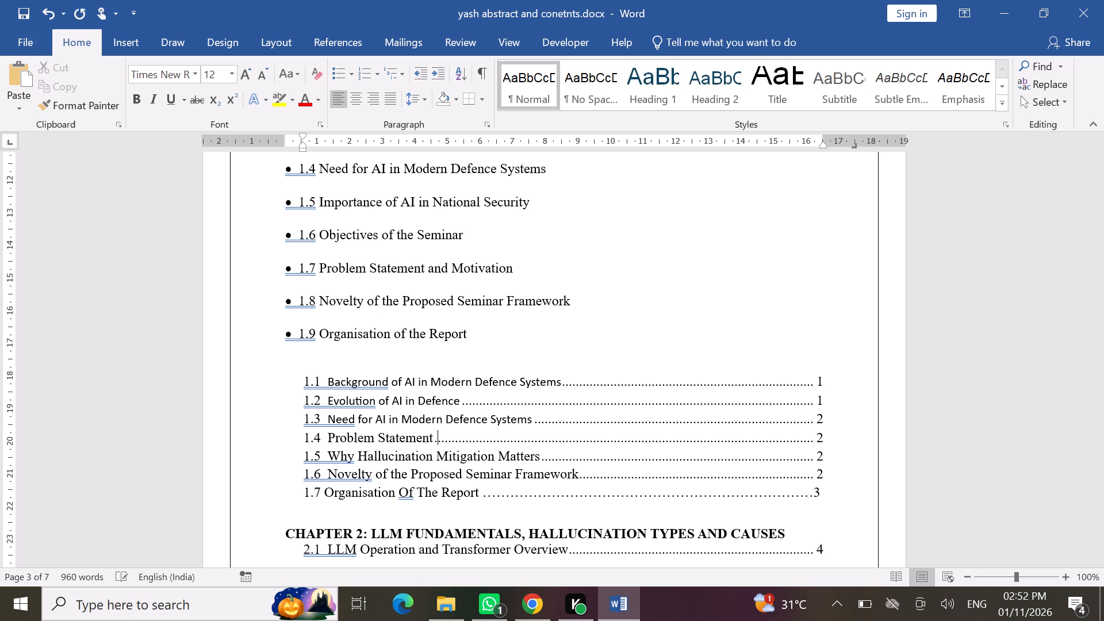
{"action": "key", "text": "BackSpace"}
{"action": "key", "text": "BackSpace"}
{"action": "key", "text": "BackSpace"}
{"action": "key", "text": "BackSpace"}
{"action": "key", "text": "BackSpace"}
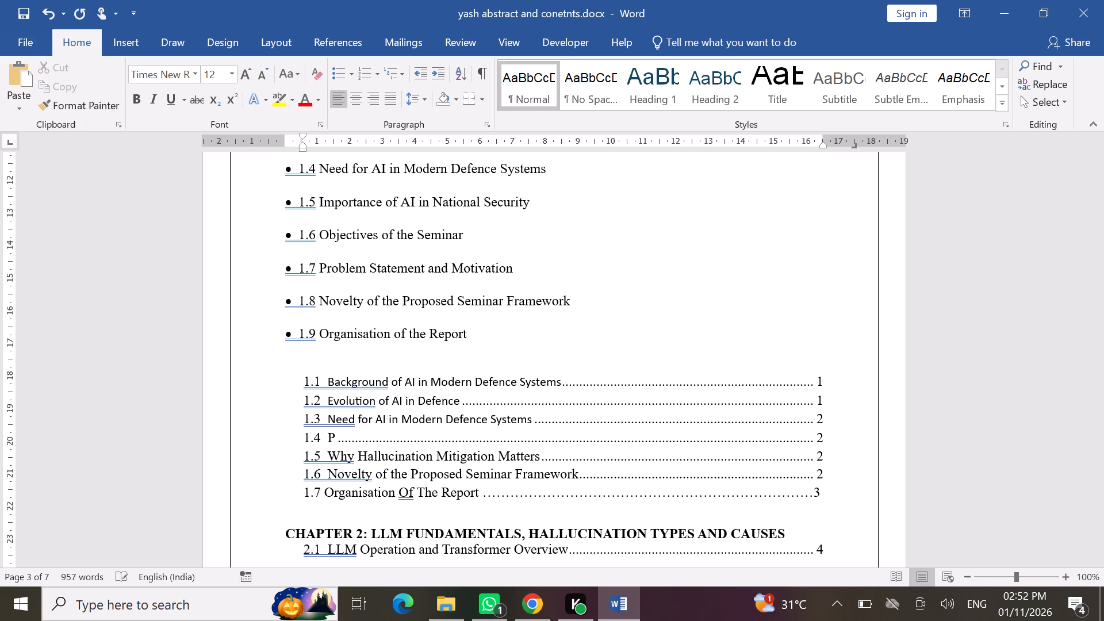
{"action": "key", "text": "BackSpace"}
{"action": "key", "text": "ctrl+v"}
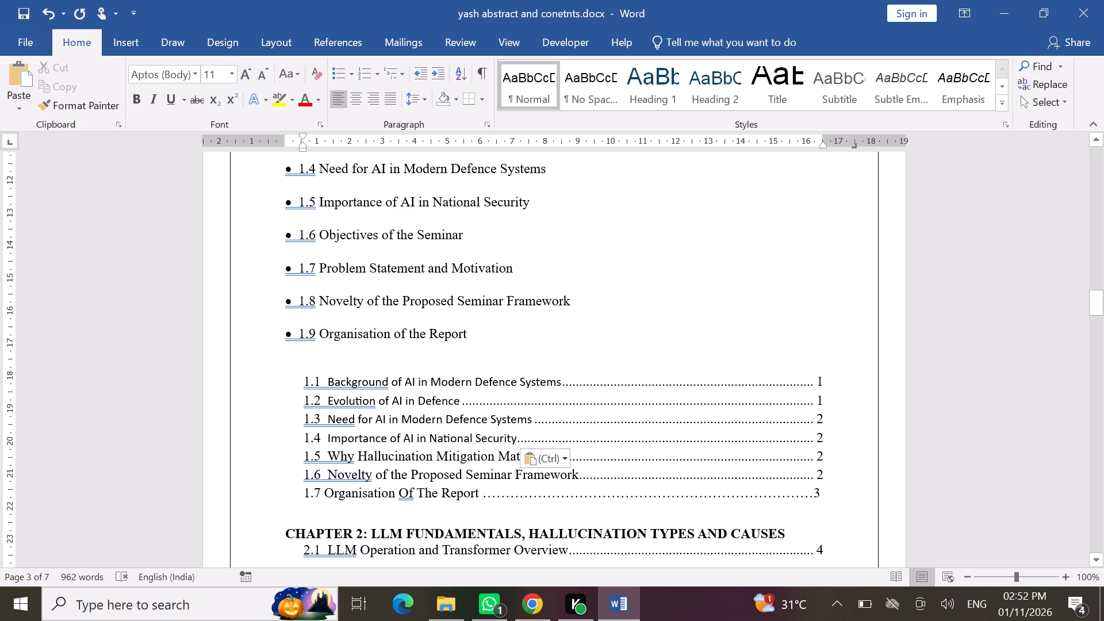
Replace the old 1.5 contents title, Why Hallucination Mitigation Matters, with only the word Objectives copied from the pasted 1.6 line.
{"action": "left_click_drag", "start_coordinate": [320, 233], "coordinate": [441, 229]}
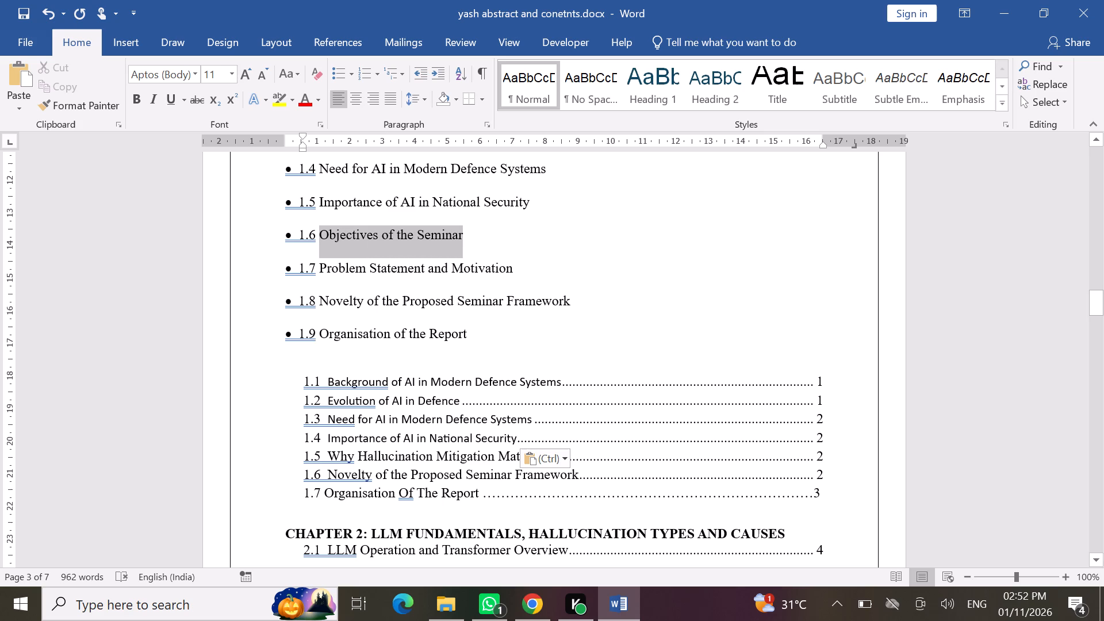
{"action": "left_click_drag", "start_coordinate": [441, 229], "coordinate": [378, 232]}
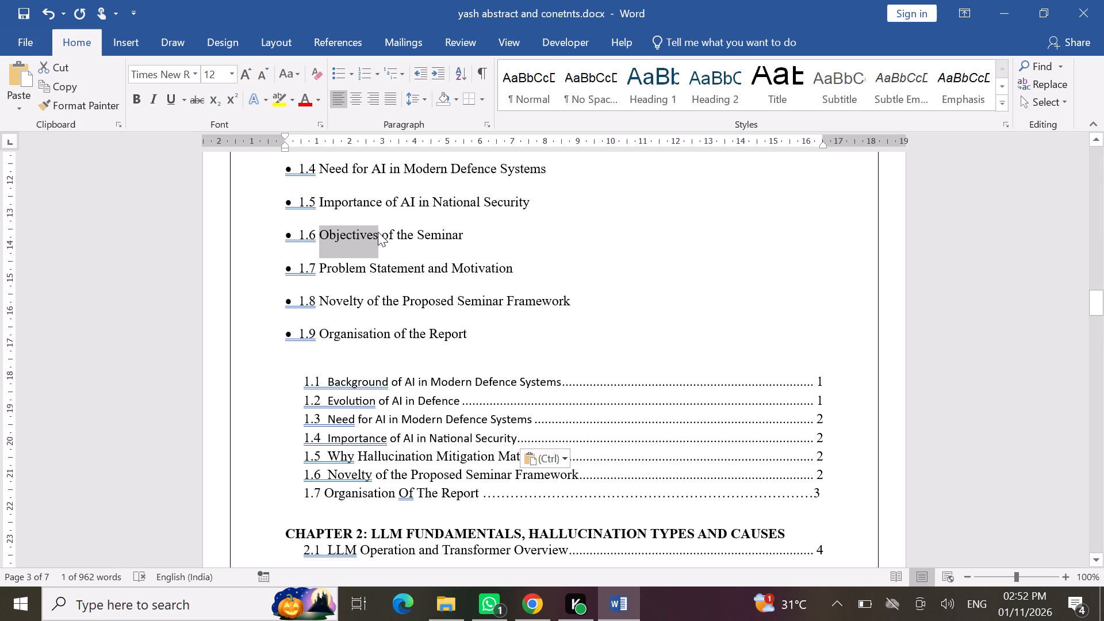
{"action": "key", "text": "ctrl+c"}
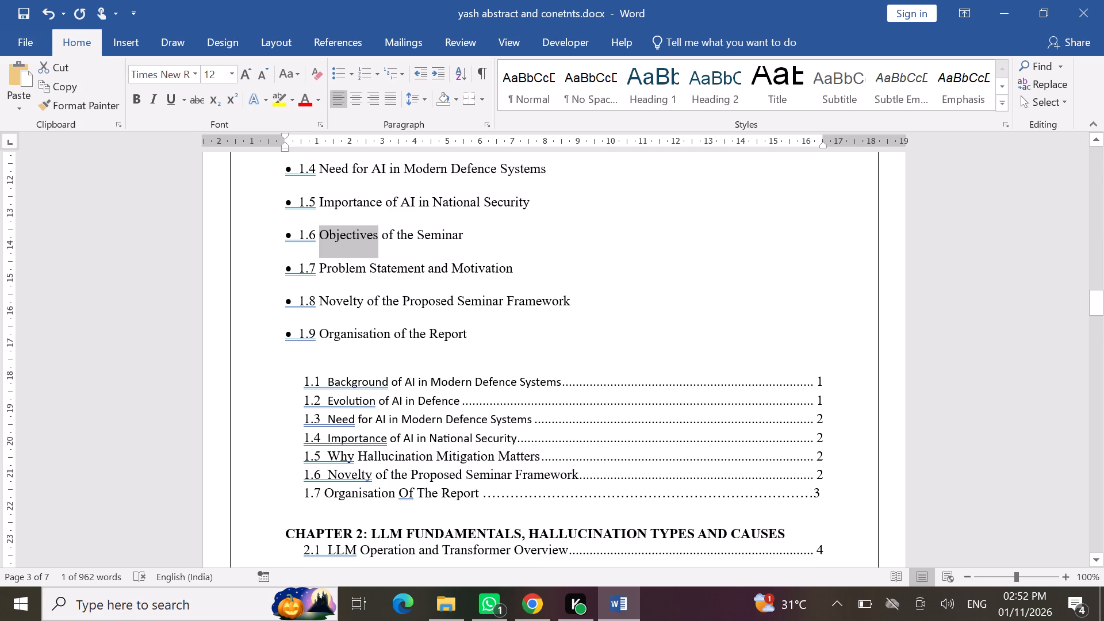
{"action": "left_click", "coordinate": [538, 456]}
{"action": "key", "text": "BackSpace"}
{"action": "key", "text": "BackSpace"}
{"action": "key", "text": "BackSpace"}
{"action": "key", "text": "BackSpace"}
{"action": "key", "text": "BackSpace"}
{"action": "key", "text": "BackSpace"}
{"action": "key", "text": "BackSpace"}
{"action": "key", "text": "BackSpace"}
{"action": "key", "text": "BackSpace"}
{"action": "key", "text": "BackSpace"}
{"action": "key", "text": "BackSpace"}
{"action": "key", "text": "BackSpace"}
{"action": "key", "text": "BackSpace"}
{"action": "key", "text": "BackSpace"}
{"action": "key", "text": "BackSpace"}
{"action": "key", "text": "BackSpace"}
{"action": "key", "text": "BackSpace"}
{"action": "key", "text": "BackSpace"}
{"action": "key", "text": "BackSpace"}
{"action": "key", "text": "BackSpace"}
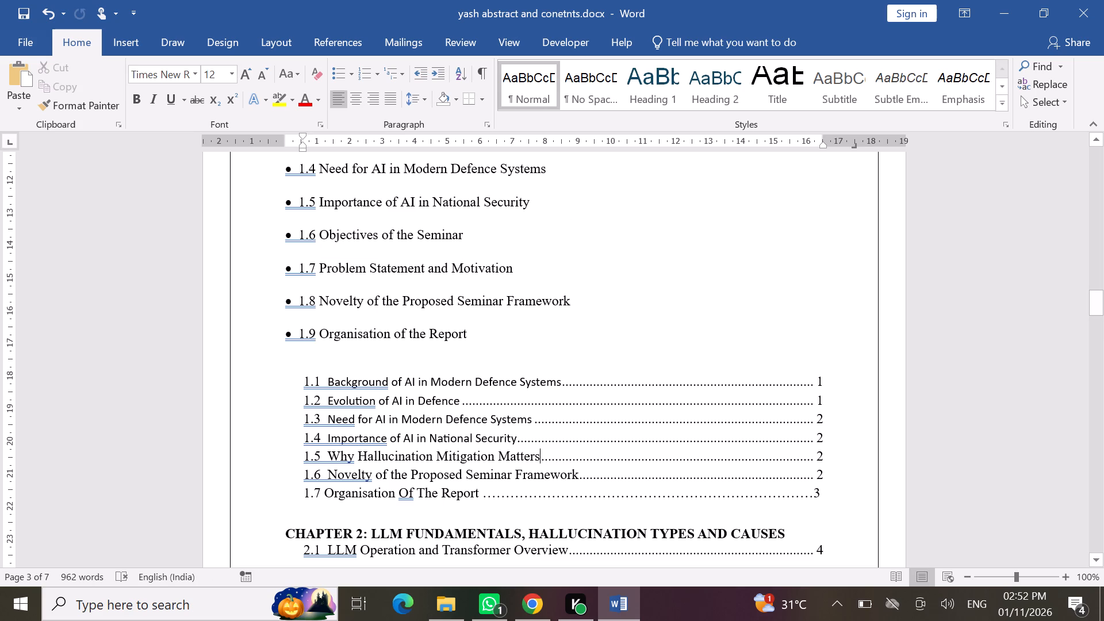
{"action": "key", "text": "BackSpace"}
{"action": "key", "text": "BackSpace"}
{"action": "key", "text": "BackSpace"}
{"action": "key", "text": "BackSpace"}
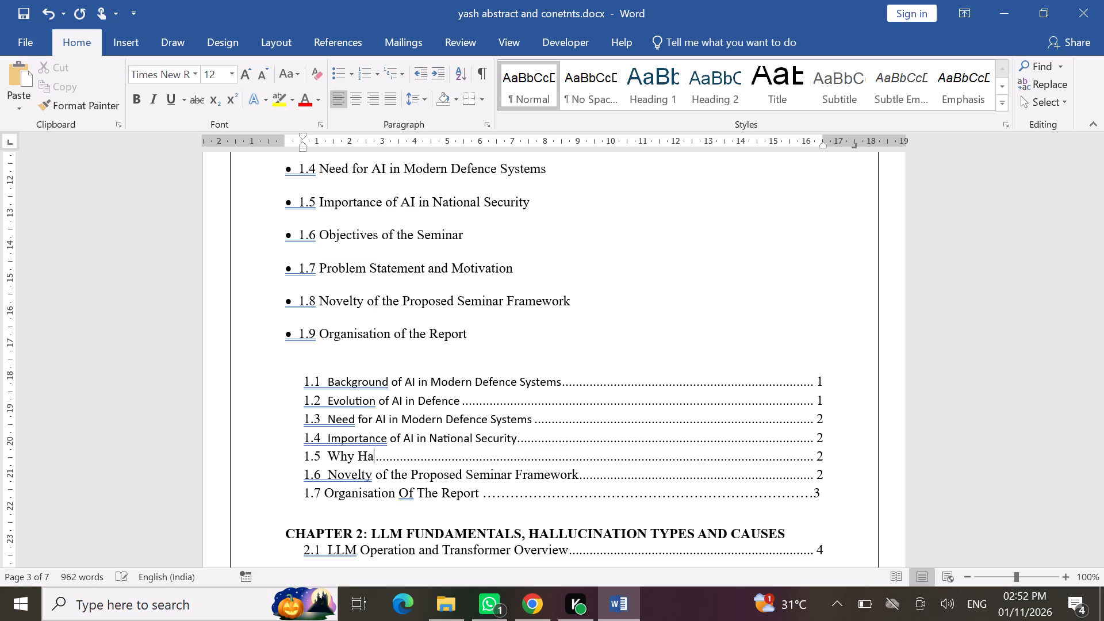
{"action": "key", "text": "BackSpace"}
{"action": "key", "text": "BackSpace"}
{"action": "key", "text": "BackSpace"}
{"action": "key", "text": "BackSpace"}
{"action": "key", "text": "BackSpace"}
{"action": "key", "text": "ctrl+v"}
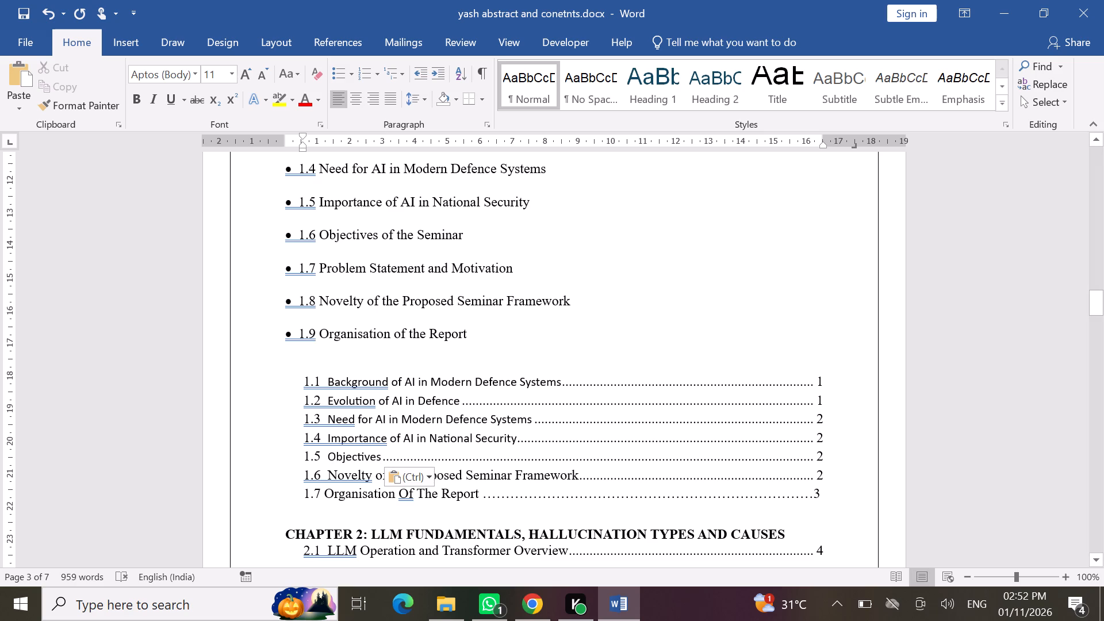
Replace the old 1.6 contents title, Novelty of the Proposed Seminar Framework, with Problem Statement and Motivation copied from the pasted list.
{"action": "left_click_drag", "start_coordinate": [323, 267], "coordinate": [423, 265]}
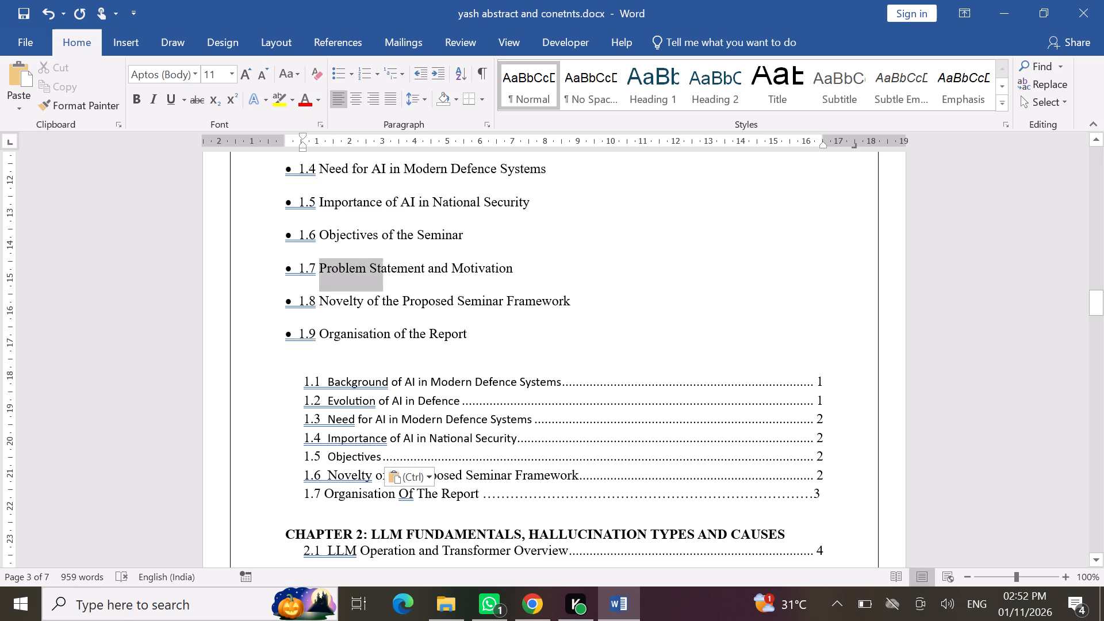
{"action": "left_click_drag", "start_coordinate": [423, 265], "coordinate": [500, 263]}
{"action": "key", "text": "ctrl+c"}
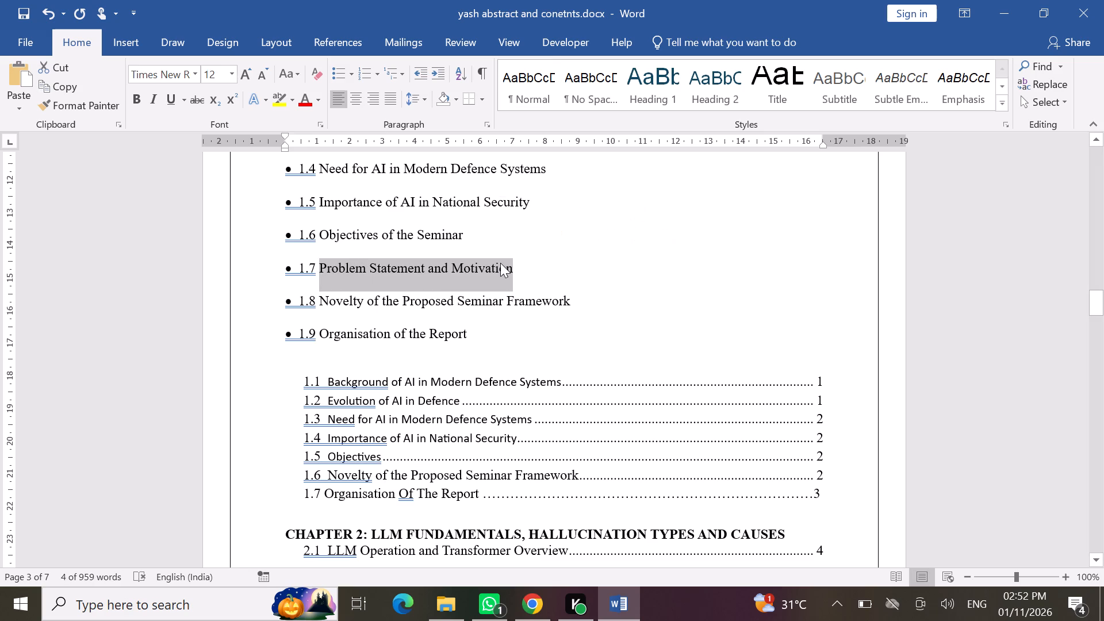
{"action": "left_click", "coordinate": [578, 473]}
{"action": "key", "text": "BackSpace"}
{"action": "key", "text": "BackSpace"}
{"action": "key", "text": "BackSpace"}
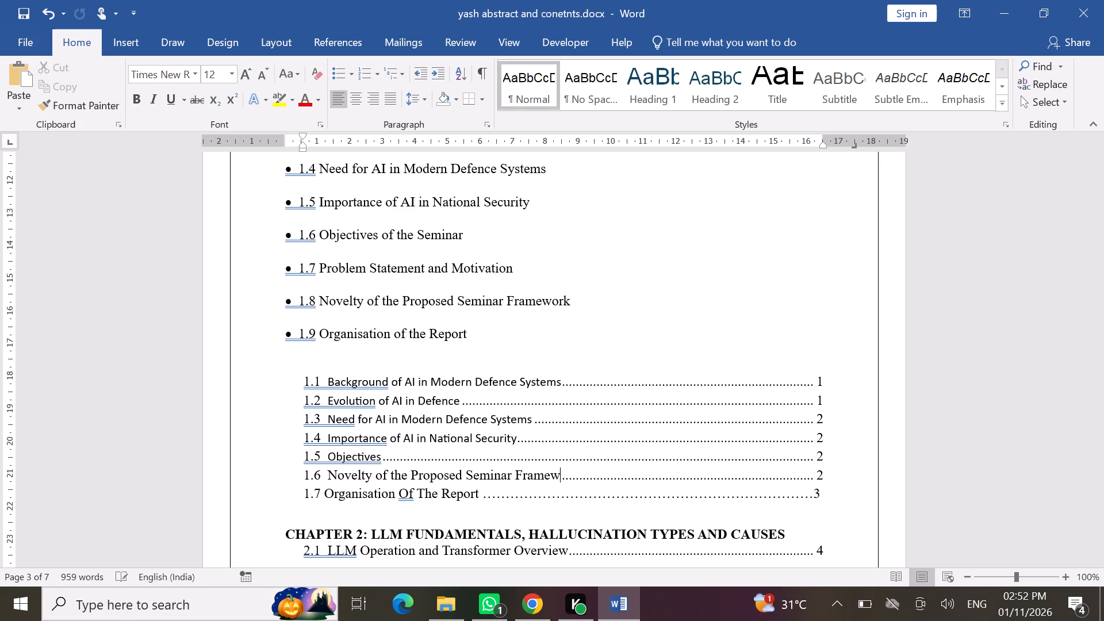
{"action": "key", "text": "BackSpace"}
{"action": "key", "text": "BackSpace"}
{"action": "key", "text": "BackSpace"}
{"action": "key", "text": "BackSpace"}
{"action": "key", "text": "BackSpace"}
{"action": "key", "text": "BackSpace"}
{"action": "key", "text": "BackSpace"}
{"action": "key", "text": "BackSpace"}
{"action": "key", "text": "BackSpace"}
{"action": "key", "text": "BackSpace"}
{"action": "key", "text": "BackSpace"}
{"action": "key", "text": "BackSpace"}
{"action": "key", "text": "BackSpace"}
{"action": "key", "text": "BackSpace"}
{"action": "key", "text": "BackSpace"}
{"action": "key", "text": "BackSpace"}
{"action": "key", "text": "BackSpace"}
{"action": "key", "text": "BackSpace"}
{"action": "key", "text": "BackSpace"}
{"action": "key", "text": "BackSpace"}
{"action": "key", "text": "BackSpace"}
{"action": "key", "text": "BackSpace"}
{"action": "key", "text": "BackSpace"}
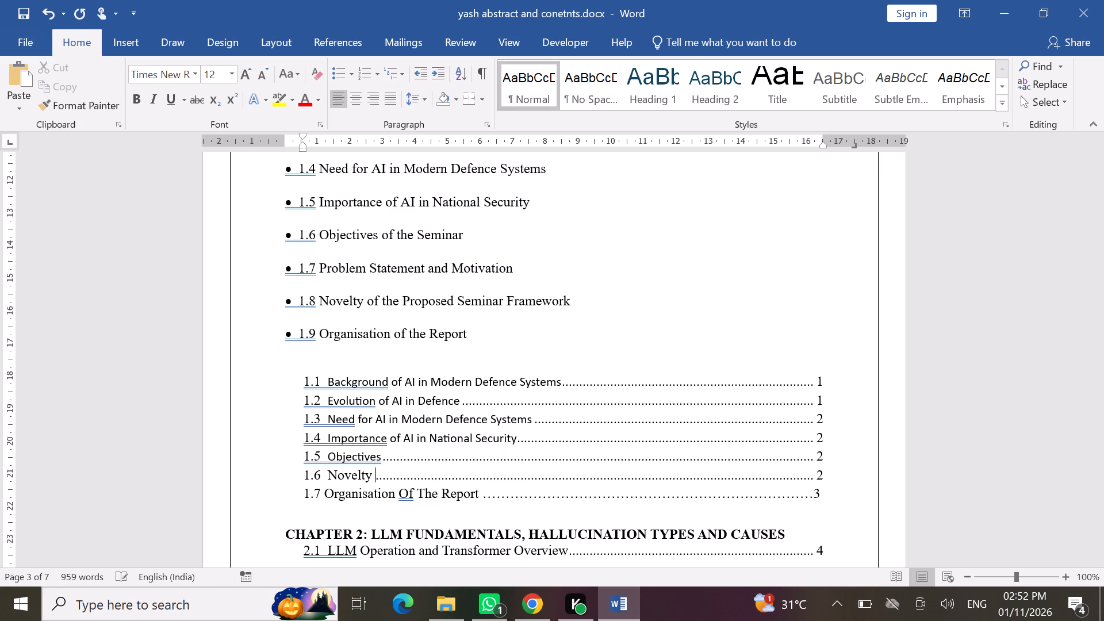
{"action": "key", "text": "BackSpace"}
{"action": "key", "text": "BackSpace"}
{"action": "key", "text": "BackSpace"}
{"action": "key", "text": "BackSpace"}
{"action": "key", "text": "BackSpace"}
{"action": "key", "text": "BackSpace"}
{"action": "key", "text": "BackSpace"}
{"action": "key", "text": "ctrl+c"}
{"action": "key", "text": "ctrl+v"}
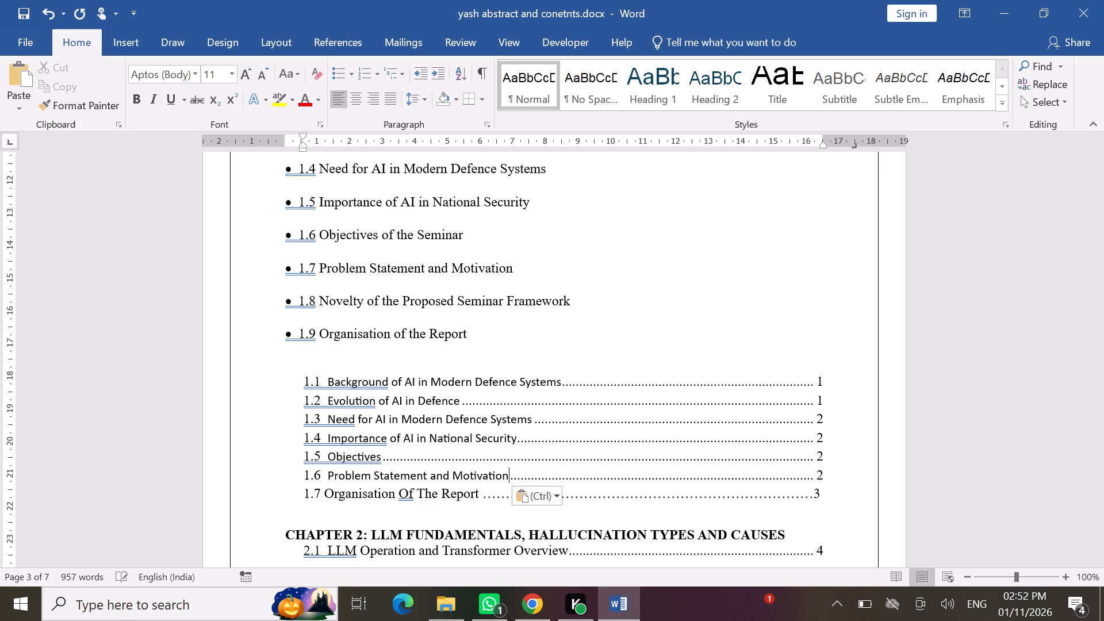
Replace the old 1.7 contents title, Organisation Of The Report, with Novelty of the Proposed Seminar Framework copied from the pasted list.
{"action": "left_click_drag", "start_coordinate": [569, 303], "coordinate": [332, 303]}
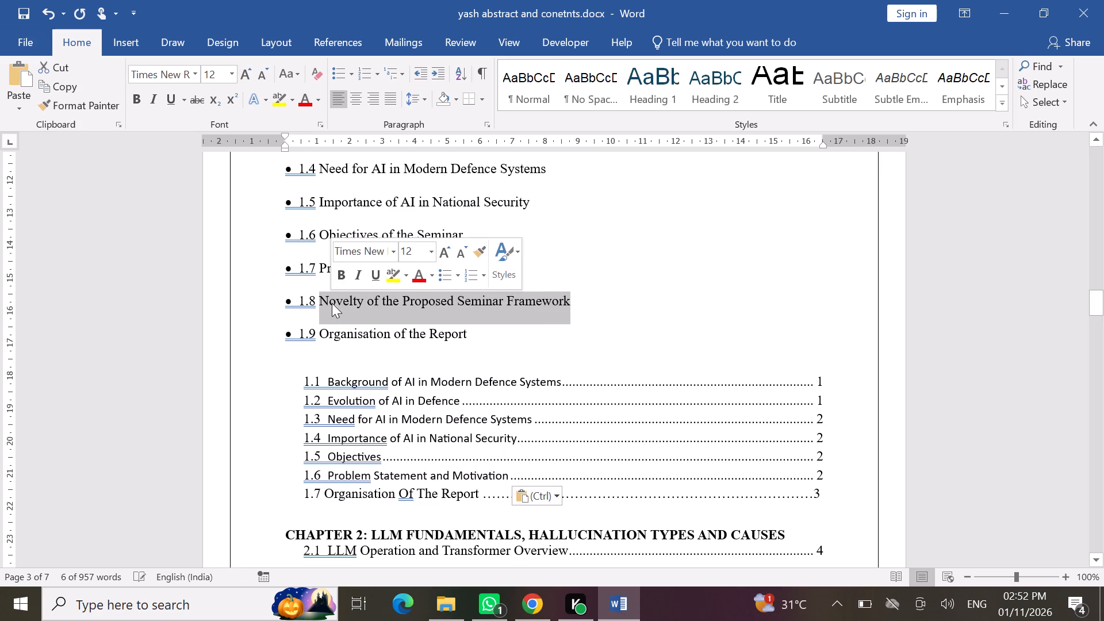
{"action": "key", "text": "ctrl+c"}
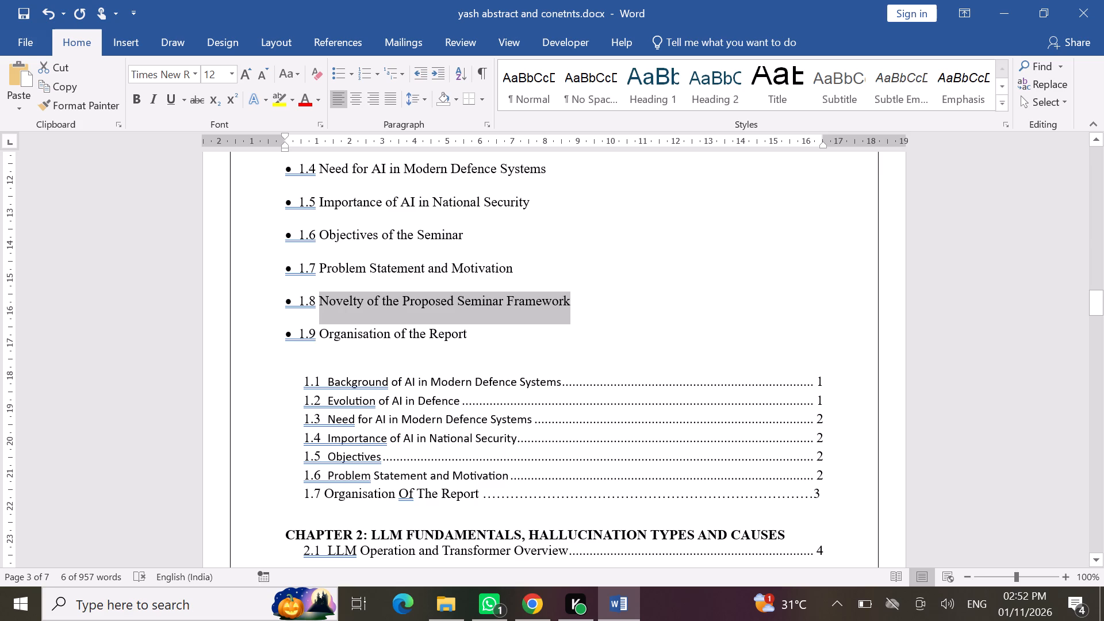
{"action": "left_click", "coordinate": [478, 492]}
{"action": "key", "text": "BackSpace"}
{"action": "key", "text": "BackSpace"}
{"action": "key", "text": "BackSpace"}
{"action": "key", "text": "BackSpace"}
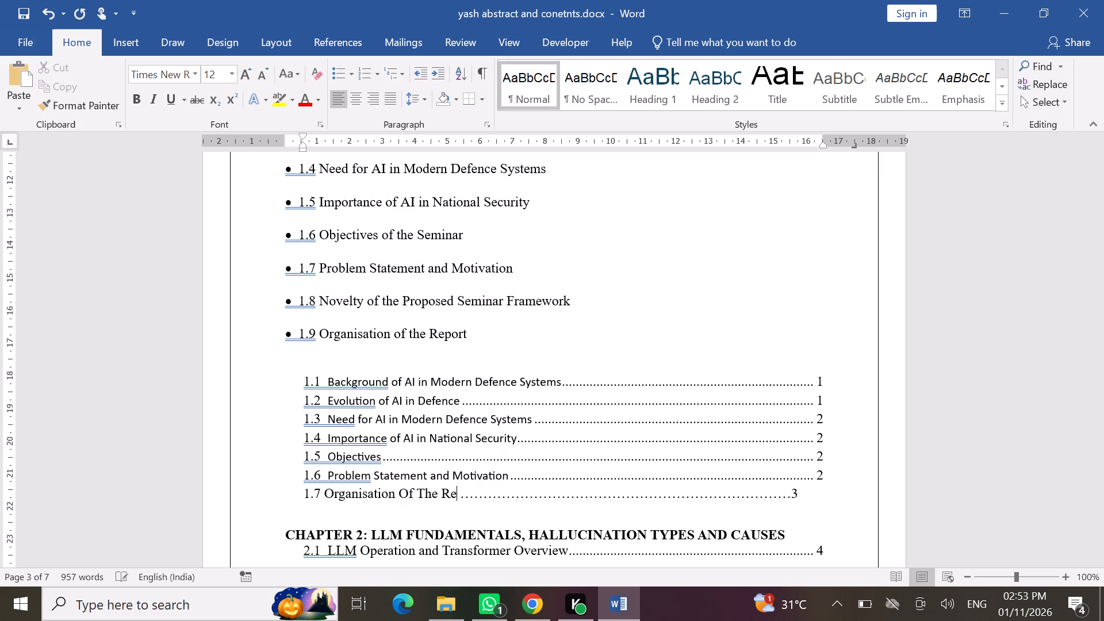
{"action": "key", "text": "BackSpace"}
{"action": "key", "text": "BackSpace"}
{"action": "key", "text": "BackSpace"}
{"action": "key", "text": "BackSpace"}
{"action": "key", "text": "BackSpace"}
{"action": "key", "text": "BackSpace"}
{"action": "key", "text": "BackSpace"}
{"action": "key", "text": "BackSpace"}
{"action": "key", "text": "BackSpace"}
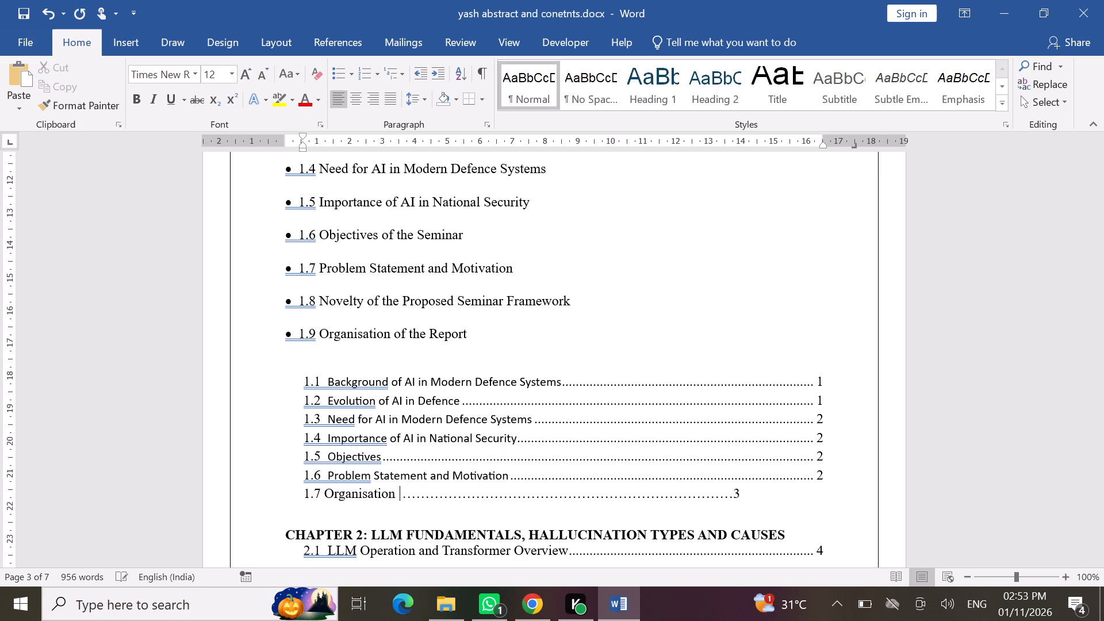
{"action": "key", "text": "BackSpace"}
{"action": "key", "text": "BackSpace"}
{"action": "key", "text": "BackSpace"}
{"action": "key", "text": "BackSpace"}
{"action": "key", "text": "BackSpace"}
{"action": "key", "text": "BackSpace"}
{"action": "key", "text": "BackSpace"}
{"action": "key", "text": "BackSpace"}
{"action": "key", "text": "BackSpace"}
{"action": "key", "text": "BackSpace"}
{"action": "key", "text": "BackSpace"}
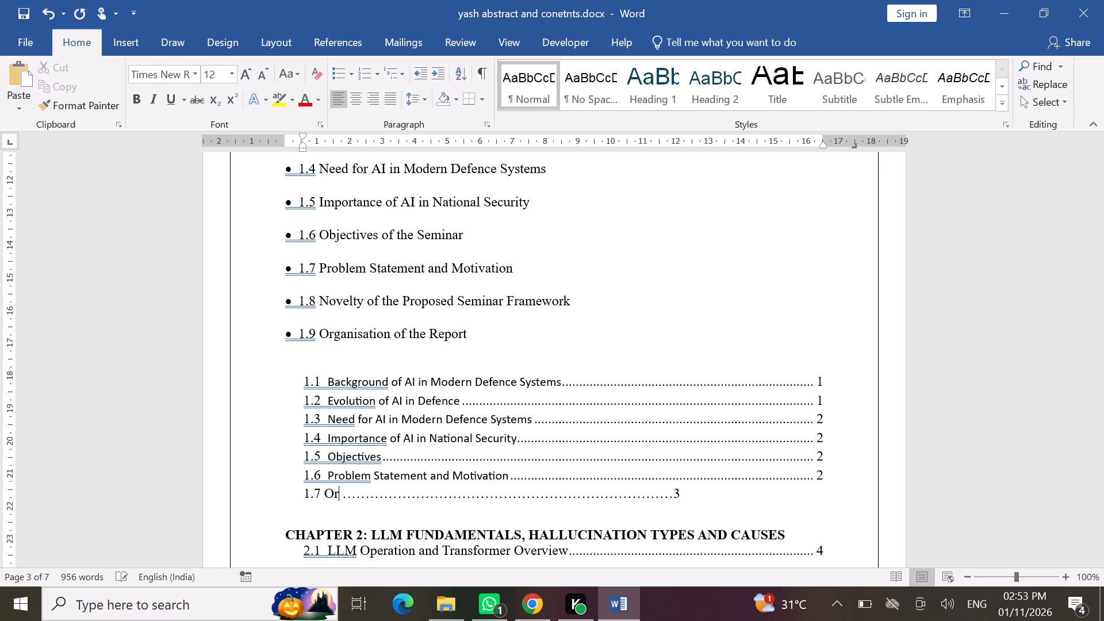
{"action": "key", "text": "BackSpace"}
{"action": "key", "text": "BackSpace"}
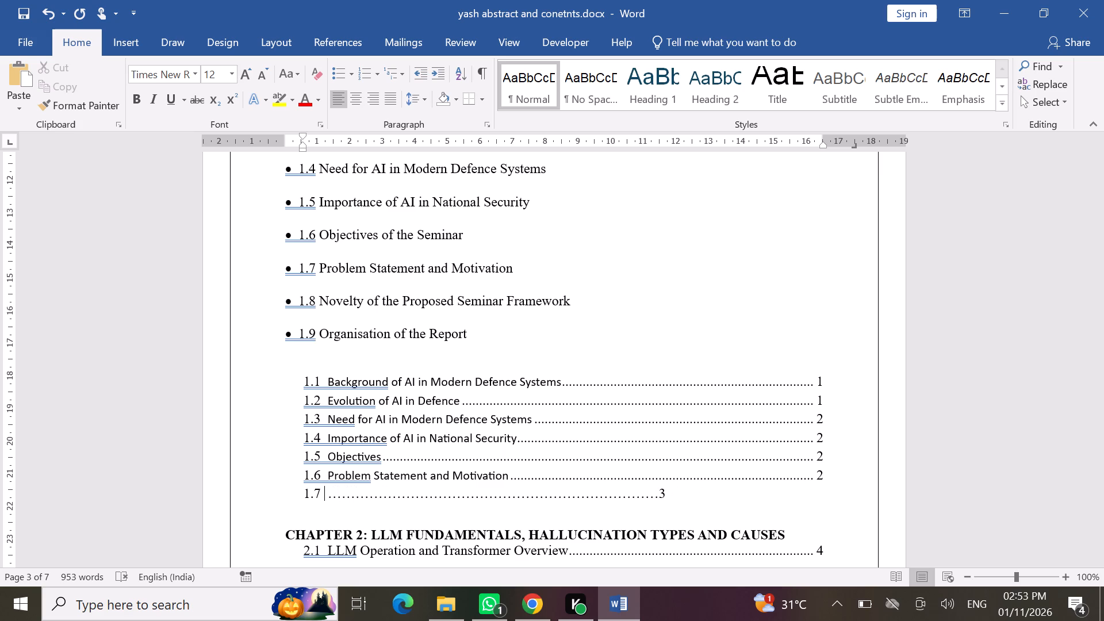
{"action": "key", "text": "ctrl+v"}
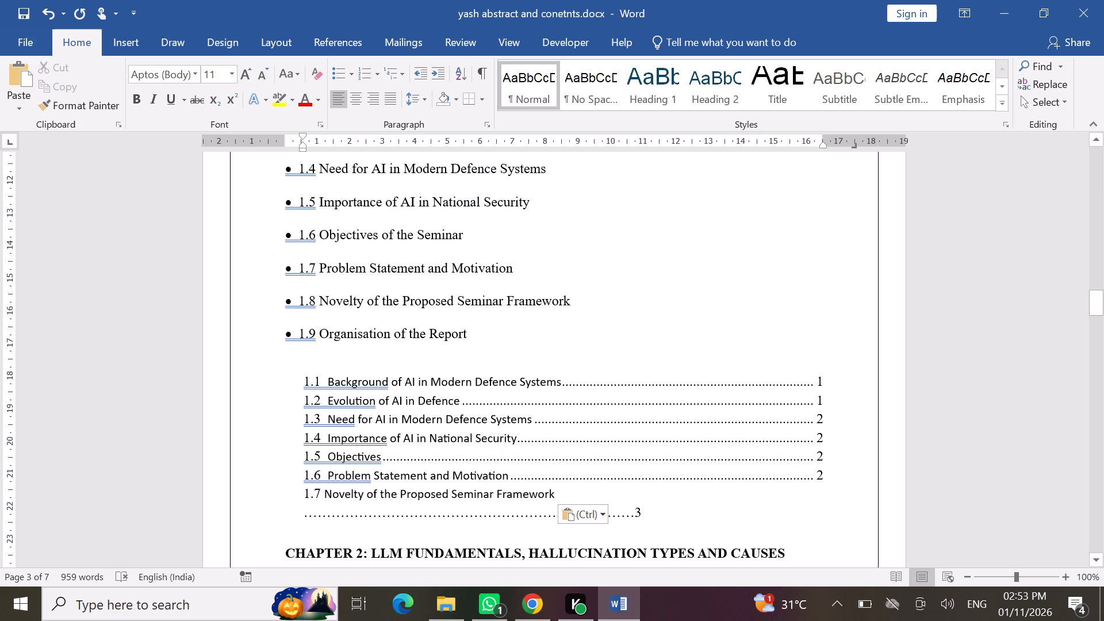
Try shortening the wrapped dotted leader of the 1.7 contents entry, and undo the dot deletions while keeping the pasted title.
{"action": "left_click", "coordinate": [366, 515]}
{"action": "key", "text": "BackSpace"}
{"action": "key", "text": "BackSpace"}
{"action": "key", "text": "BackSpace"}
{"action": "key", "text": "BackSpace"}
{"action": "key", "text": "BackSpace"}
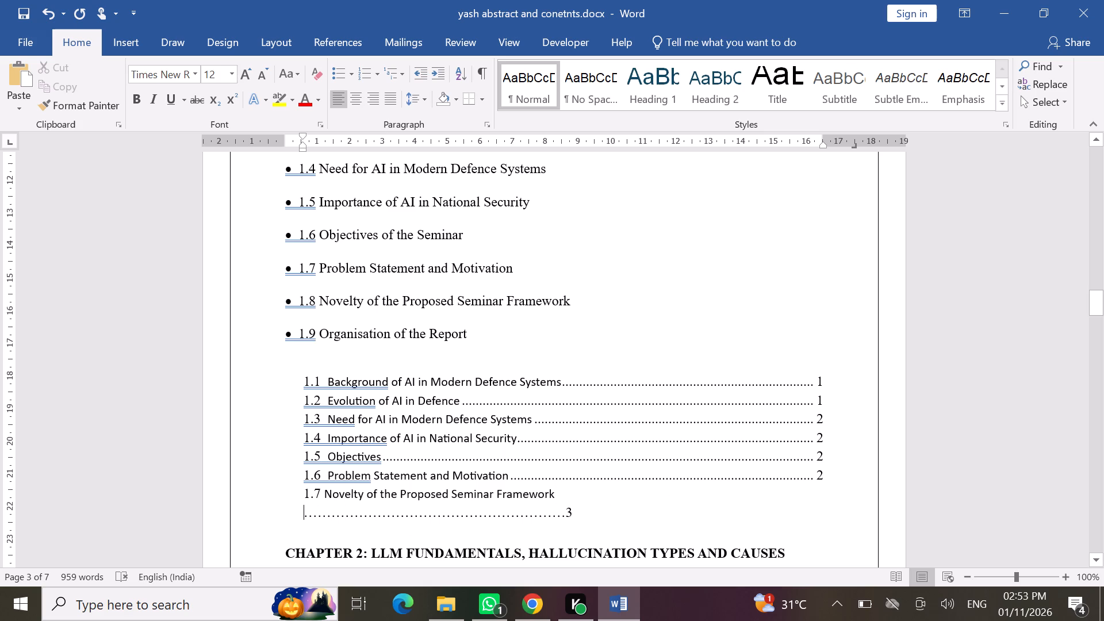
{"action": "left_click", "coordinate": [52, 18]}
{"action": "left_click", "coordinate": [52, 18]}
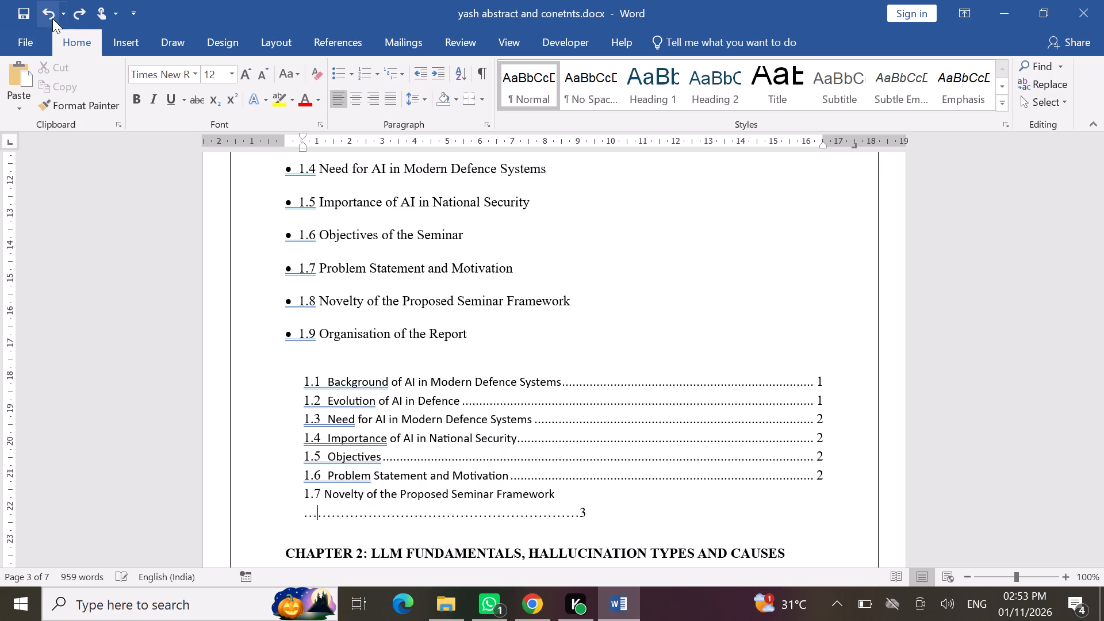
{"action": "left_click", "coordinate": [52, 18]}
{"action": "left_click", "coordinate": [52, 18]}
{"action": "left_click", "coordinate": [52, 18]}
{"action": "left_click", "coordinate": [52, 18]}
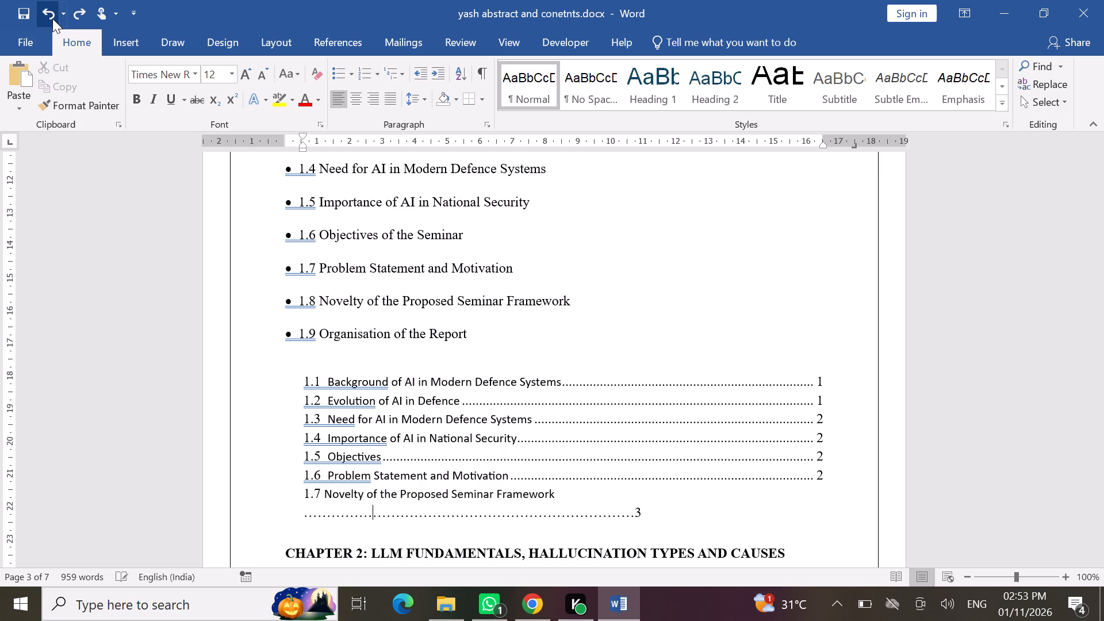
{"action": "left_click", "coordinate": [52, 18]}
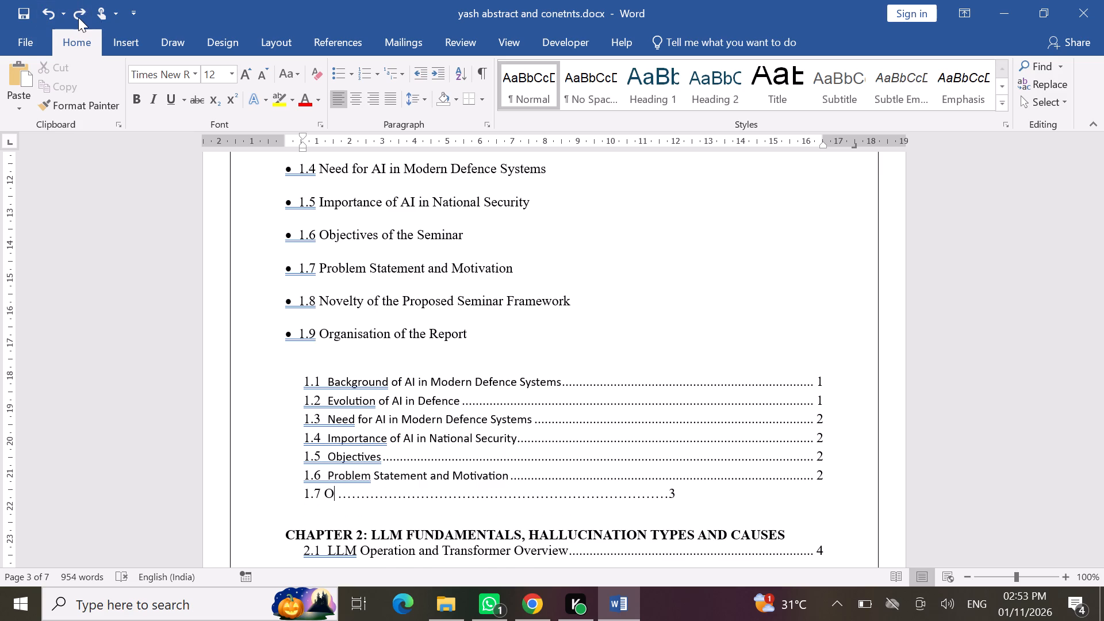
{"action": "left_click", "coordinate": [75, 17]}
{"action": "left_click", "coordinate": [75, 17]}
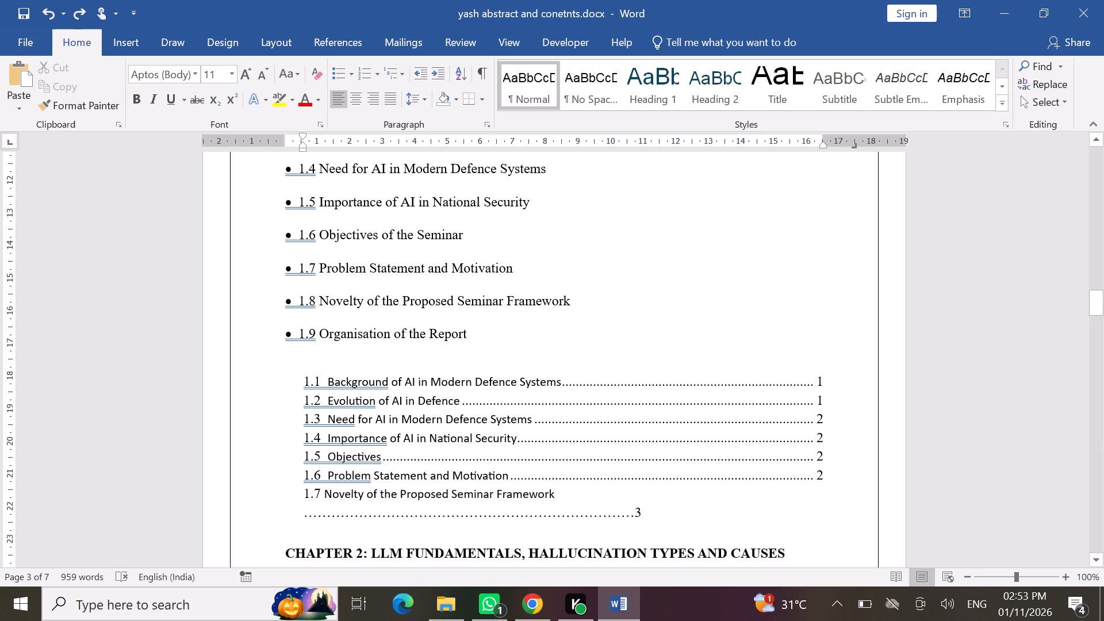
Cut the 1.7 contents title back to Novelty of the Proposed Semi, pulling its dotted leader onto the same line.
{"action": "key", "text": "BackSpace"}
{"action": "key", "text": "BackSpace"}
{"action": "key", "text": "BackSpace"}
{"action": "key", "text": "BackSpace"}
{"action": "key", "text": "BackSpace"}
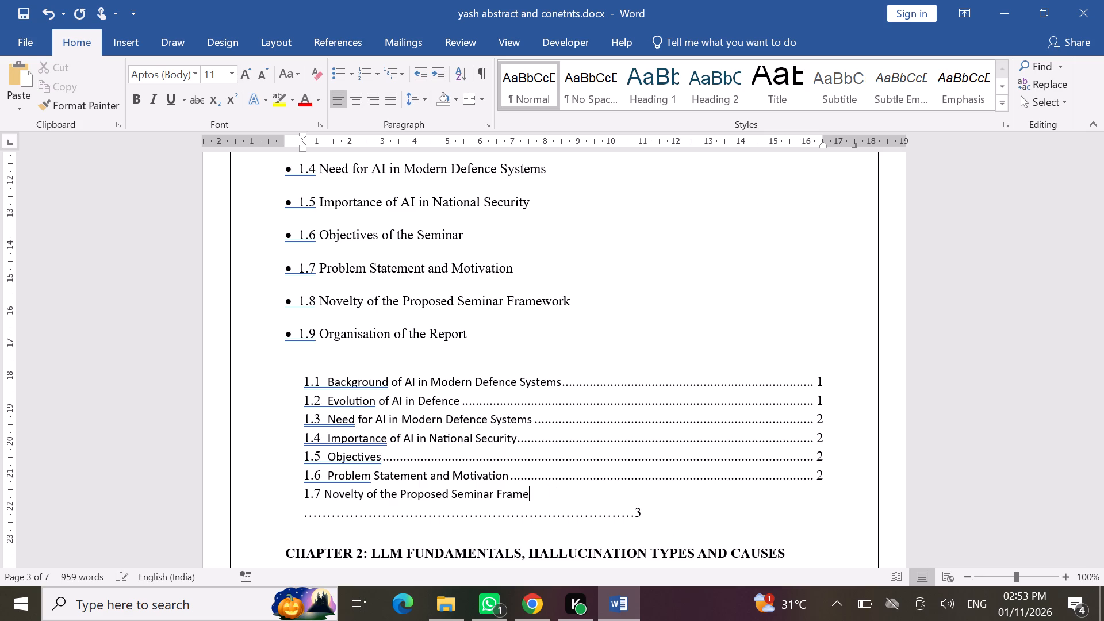
{"action": "key", "text": "BackSpace"}
{"action": "key", "text": "BackSpace"}
{"action": "key", "text": "BackSpace"}
{"action": "key", "text": "BackSpace"}
{"action": "key", "text": "BackSpace"}
{"action": "key", "text": "BackSpace"}
{"action": "key", "text": "BackSpace"}
{"action": "key", "text": "BackSpace"}
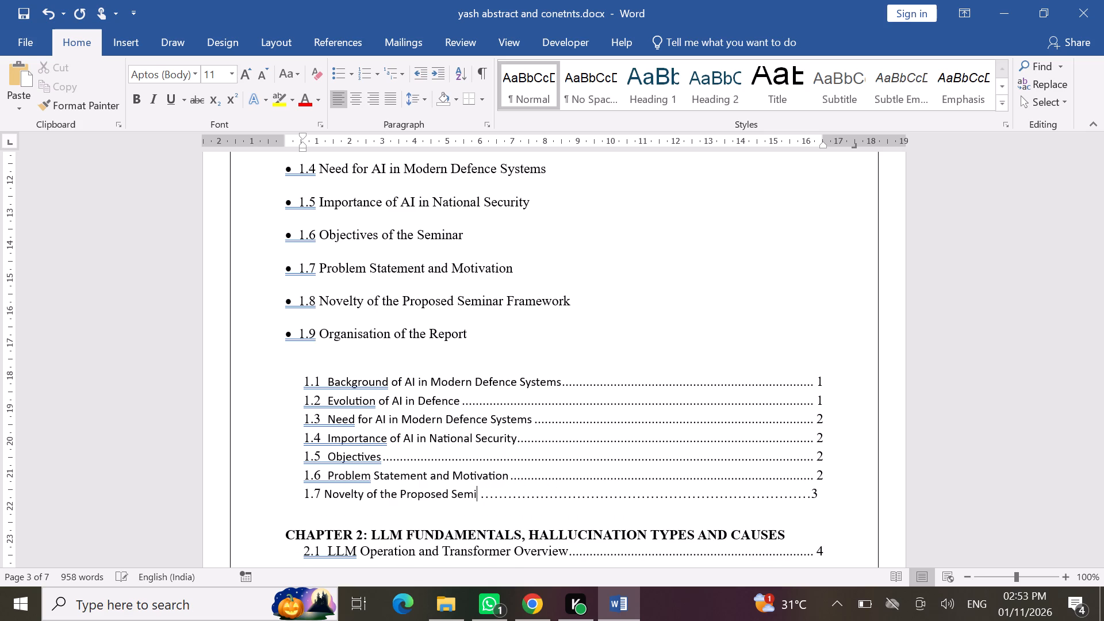
Delete surplus leader dots and the space after Semi in the 1.7 contents entry, and complete the word as Seminar.
{"action": "key", "text": "Right"}
{"action": "key", "text": "Right"}
{"action": "key", "text": "Right"}
{"action": "key", "text": "Right"}
{"action": "key", "text": "Right"}
{"action": "key", "text": "Right"}
{"action": "key", "text": "Right"}
{"action": "key", "text": "Right"}
{"action": "key", "text": "Right"}
{"action": "key", "text": "Right"}
{"action": "key", "text": "Right"}
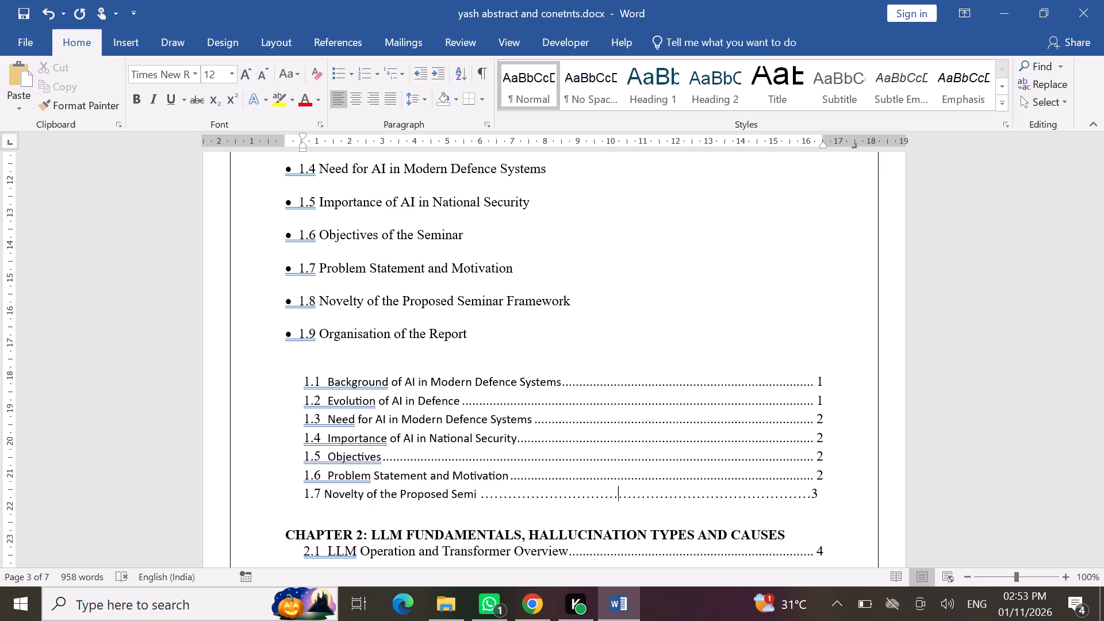
{"action": "key", "text": "Right"}
{"action": "key", "text": "Left"}
{"action": "key", "text": "Left"}
{"action": "key", "text": "Left"}
{"action": "key", "text": "Left"}
{"action": "key", "text": "Left"}
{"action": "key", "text": "Left"}
{"action": "key", "text": "Left"}
{"action": "key", "text": "Left"}
{"action": "key", "text": "Left"}
{"action": "key", "text": "Left"}
{"action": "key", "text": "Left"}
{"action": "key", "text": "Left"}
{"action": "key", "text": "Right"}
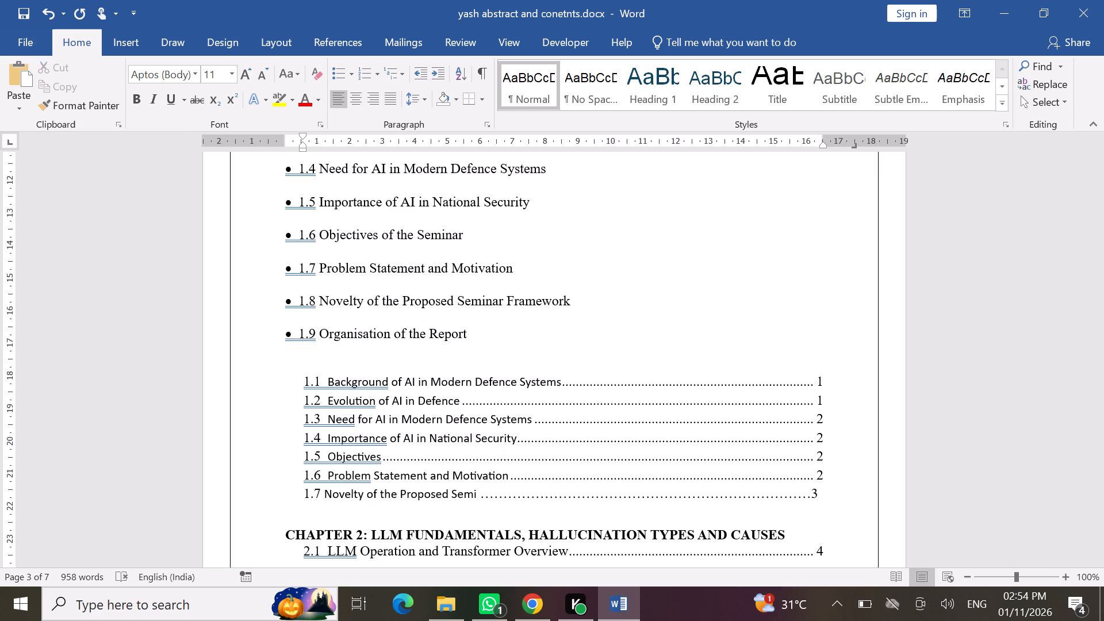
{"action": "key", "text": "Right"}
{"action": "key", "text": "Right"}
{"action": "key", "text": "Right"}
{"action": "key", "text": "Right"}
{"action": "key", "text": "Right"}
{"action": "key", "text": "Right"}
{"action": "key", "text": "Right"}
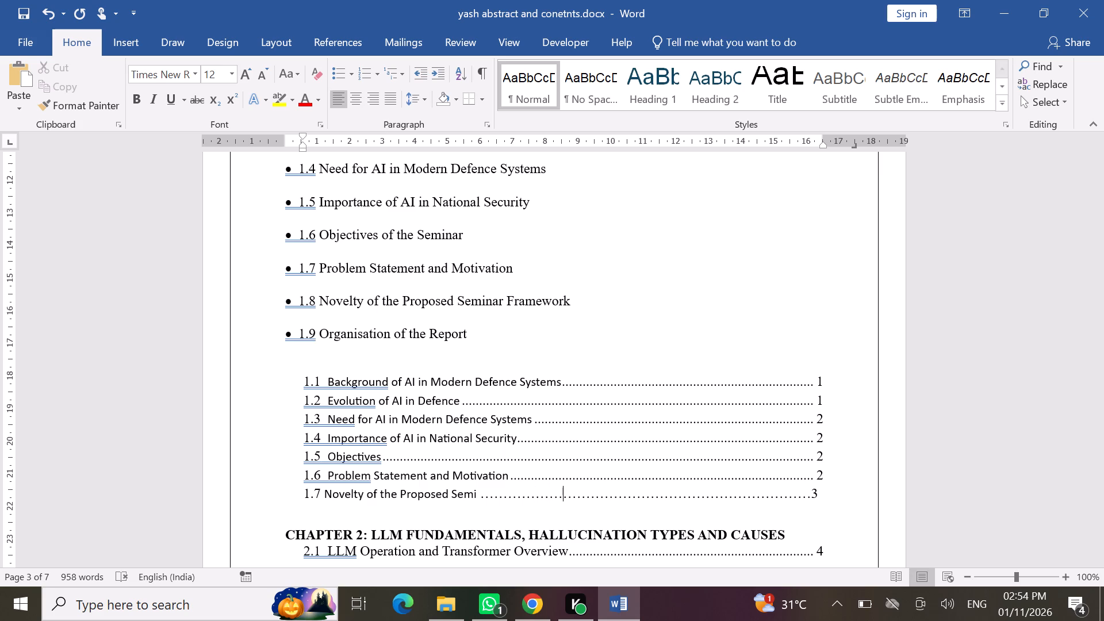
{"action": "key", "text": "BackSpace"}
{"action": "key", "text": "BackSpace"}
{"action": "key", "text": "BackSpace"}
{"action": "key", "text": "BackSpace"}
{"action": "key", "text": "BackSpace"}
{"action": "key", "text": "BackSpace"}
{"action": "key", "text": "BackSpace"}
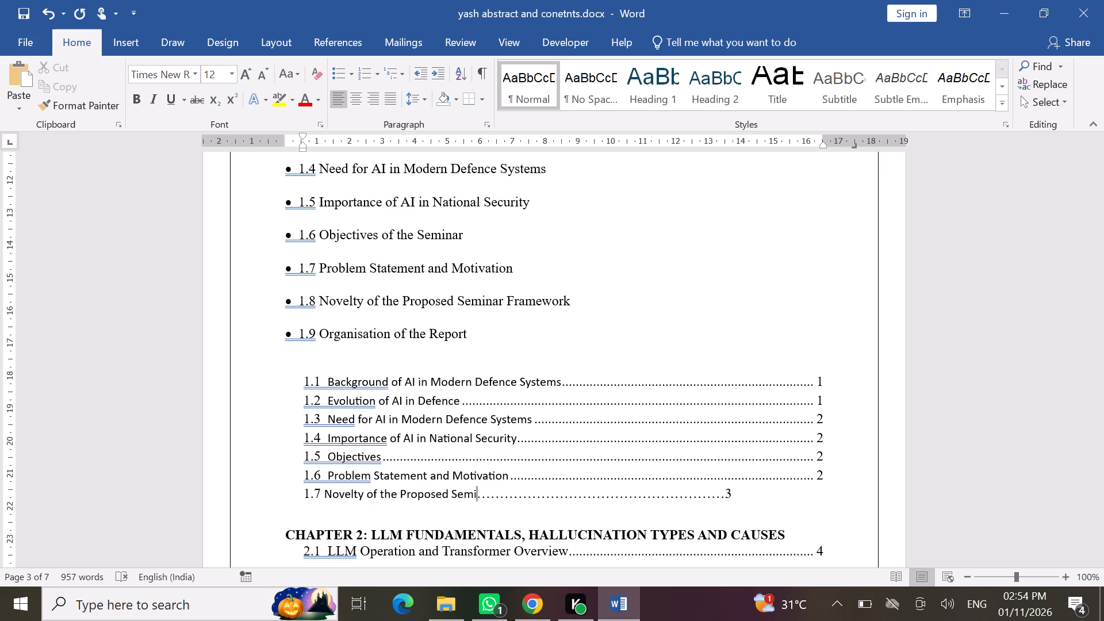
{"action": "type", "text": "nar"}
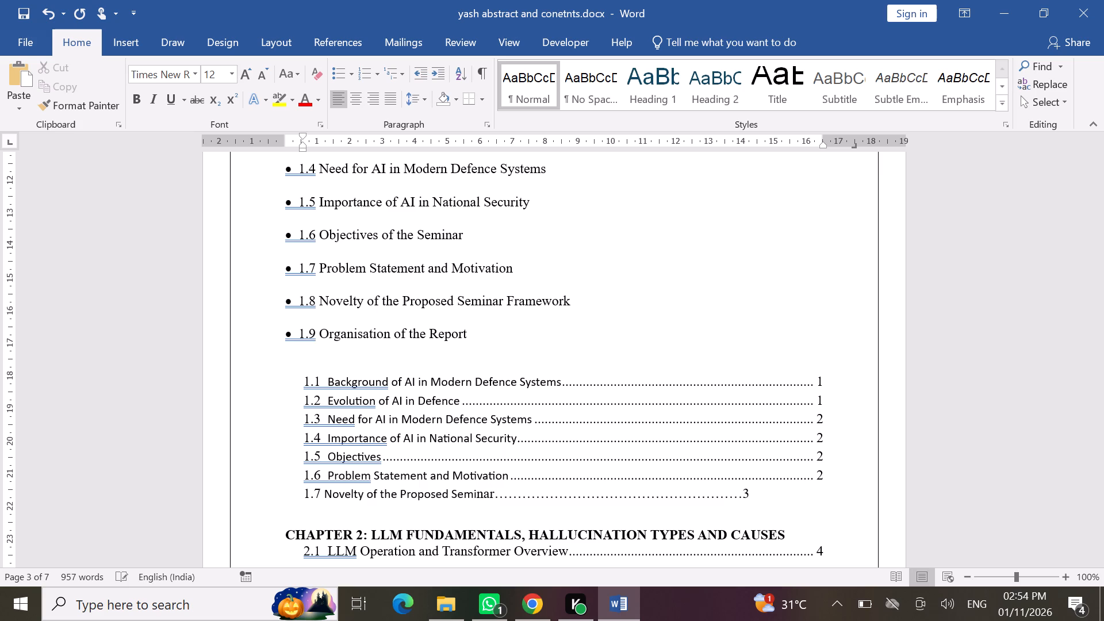
Add the word framework after Seminar in the 1.7 contents entry, correcting its misspelled beginning.
{"action": "key", "text": "space"}
{"action": "type", "text": "Ream"}
{"action": "key", "text": "e"}
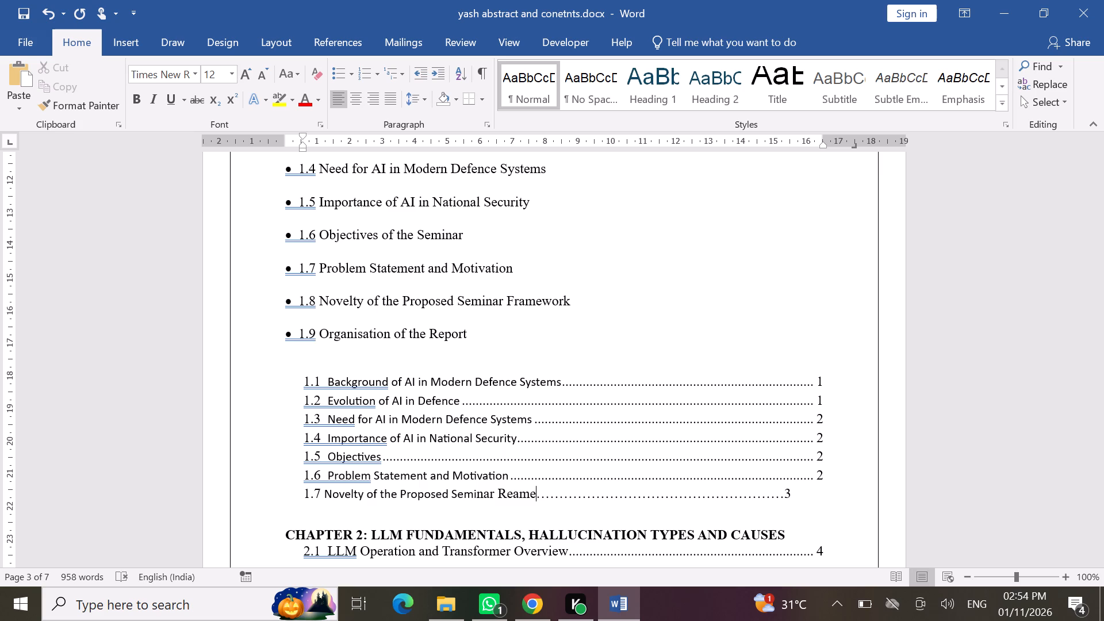
{"action": "type", "text": "work"}
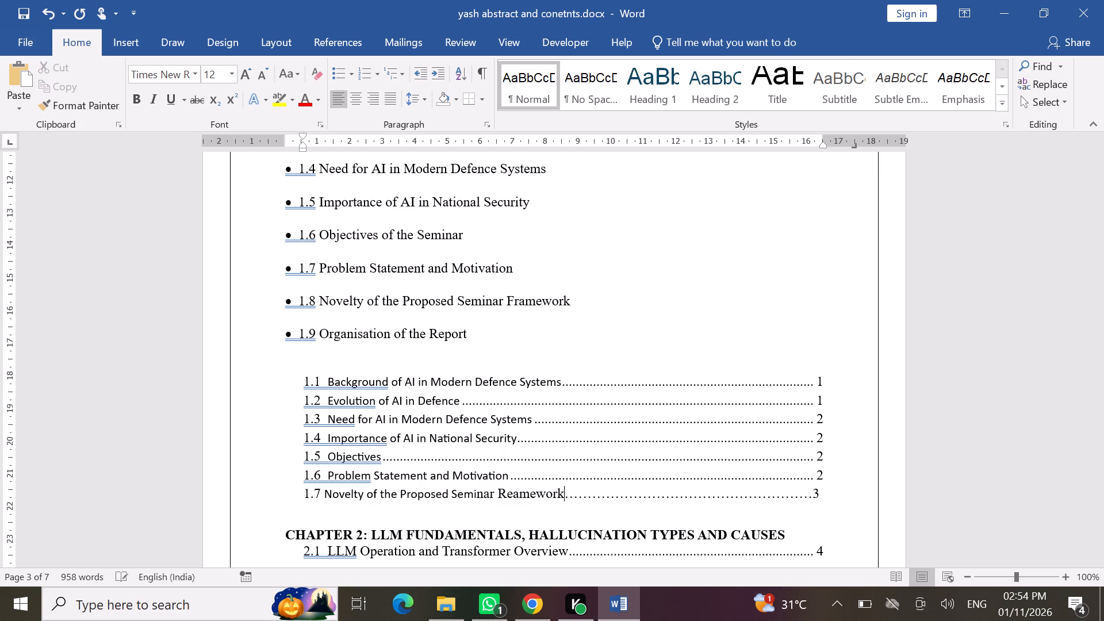
{"action": "key", "text": "space"}
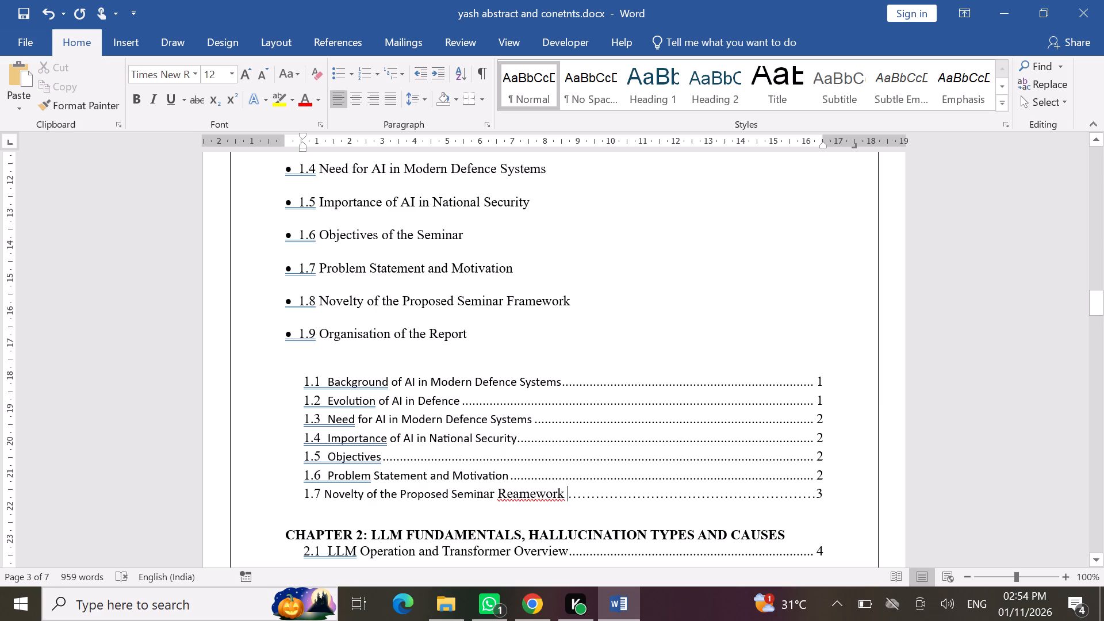
{"action": "key", "text": "Left"}
{"action": "key", "text": "Left"}
{"action": "key", "text": "Left"}
{"action": "key", "text": "Left"}
{"action": "key", "text": "Left"}
{"action": "key", "text": "Left"}
{"action": "key", "text": "Left"}
{"action": "key", "text": "Left"}
{"action": "key", "text": "Left"}
{"action": "key", "text": "BackSpace"}
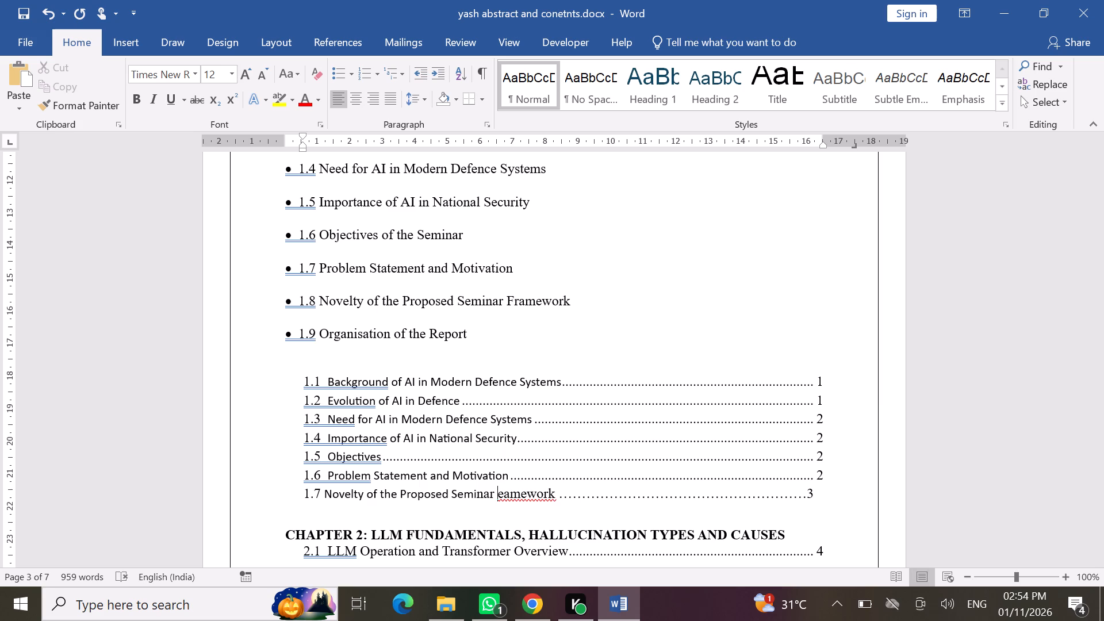
{"action": "type", "text": "fr"}
{"action": "key", "text": "Right"}
{"action": "key", "text": "BackSpace"}
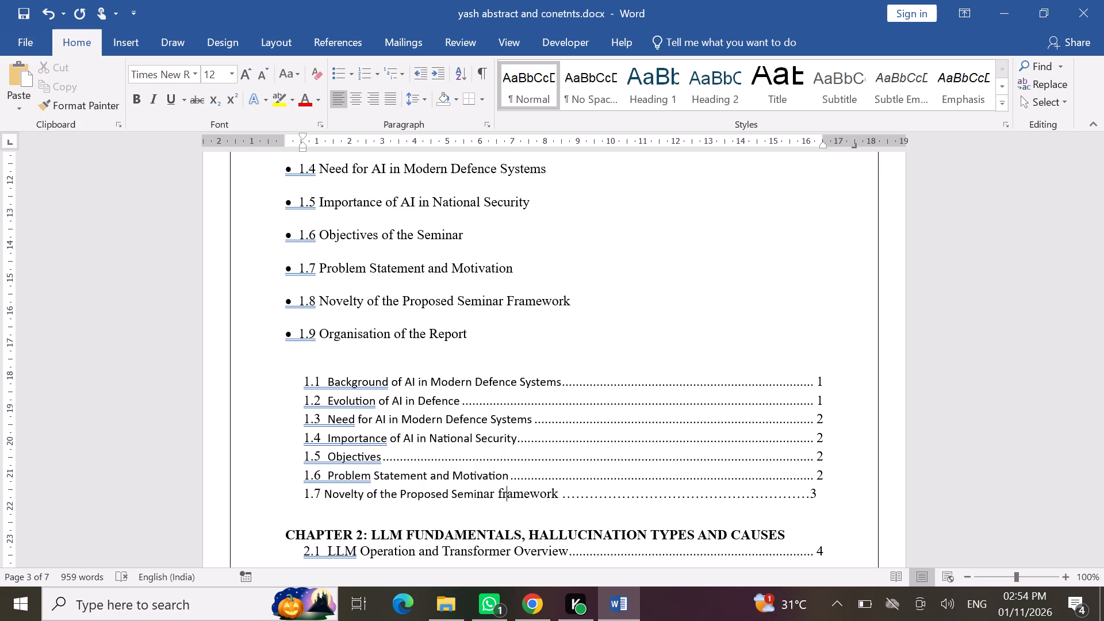
Adjust the gap after framework in the 1.7 contents entry and extend its dotted leader by one dot.
{"action": "key", "text": "Right"}
{"action": "key", "text": "Right"}
{"action": "key", "text": "Right"}
{"action": "key", "text": "Right"}
{"action": "key", "text": "Right"}
{"action": "key", "text": "Right"}
{"action": "key", "text": "Right"}
{"action": "key", "text": "space"}
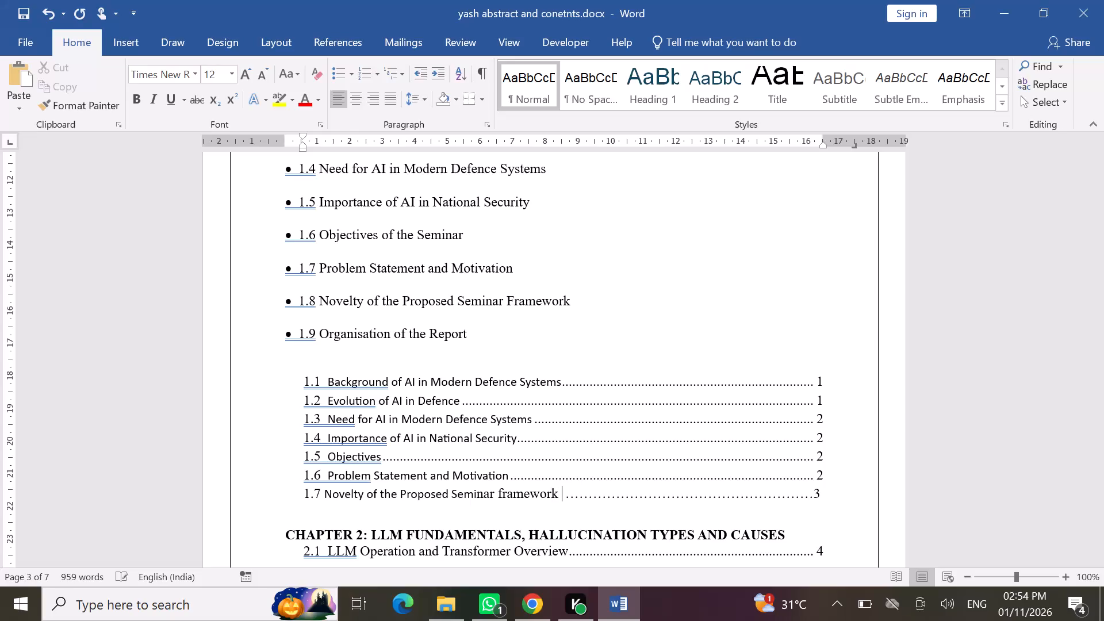
{"action": "key", "text": "Right"}
{"action": "key", "text": "BackSpace"}
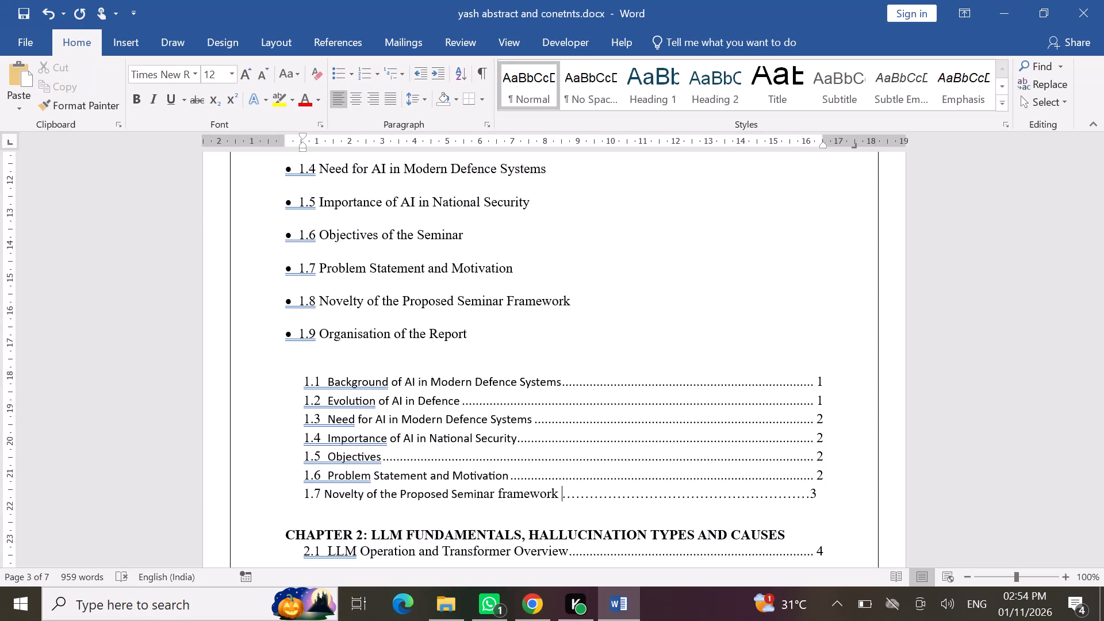
{"action": "key", "text": "space"}
{"action": "key", "text": "BackSpace"}
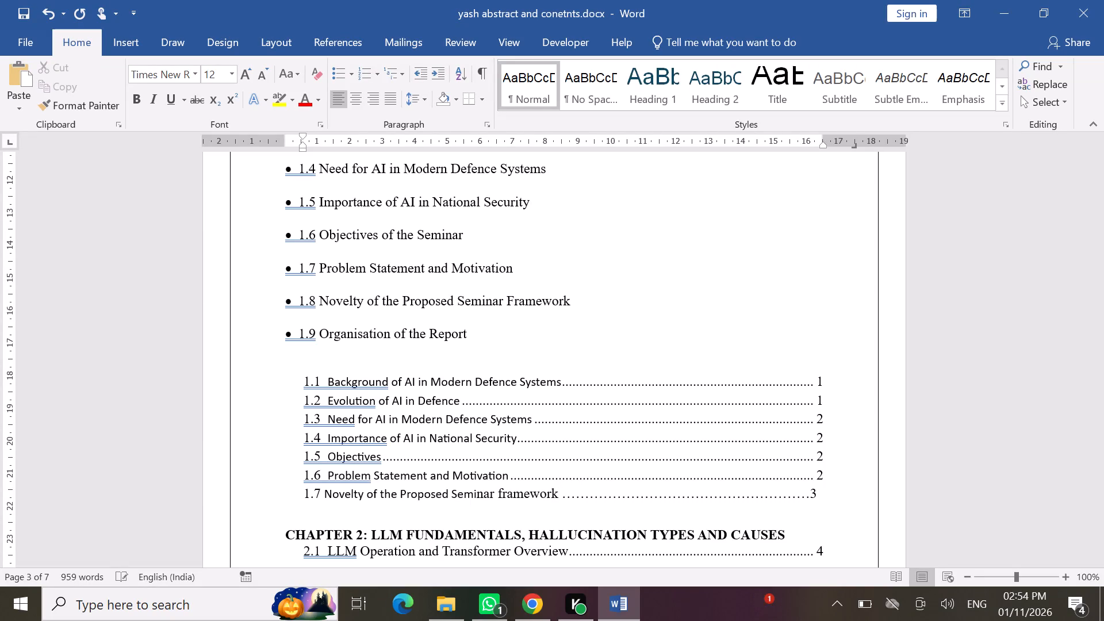
{"action": "key", "text": "period"}
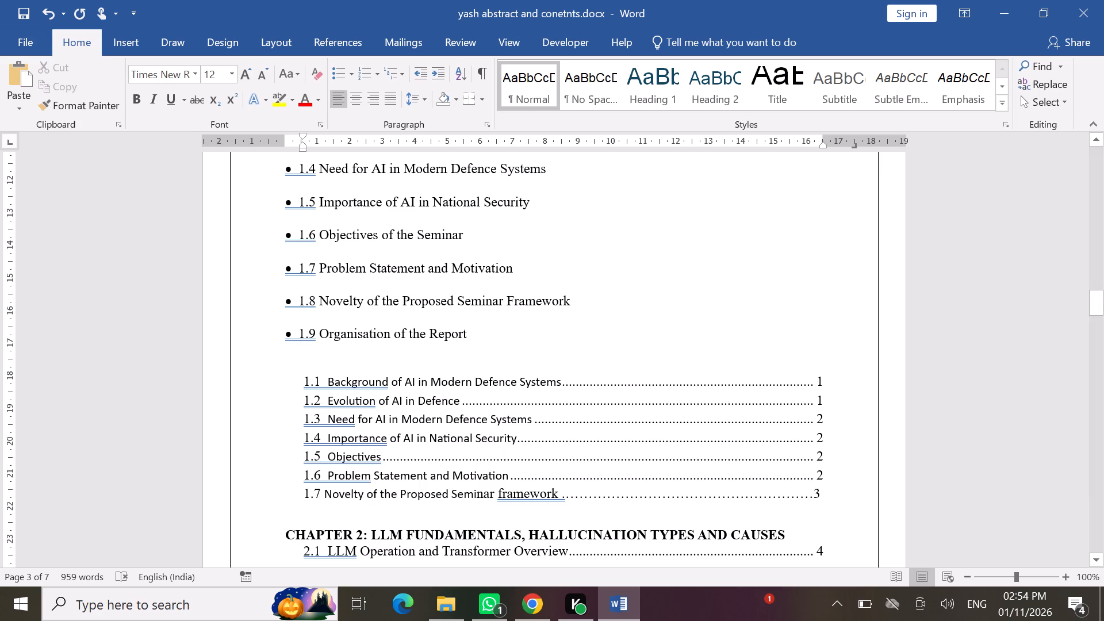
{"action": "key", "text": "period"}
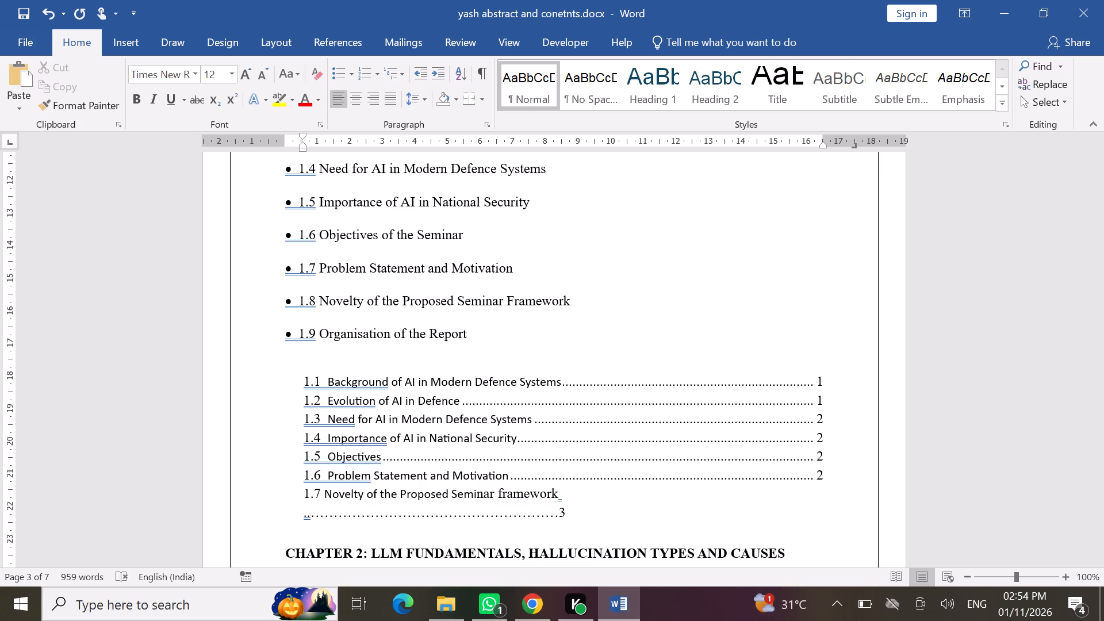
{"action": "key", "text": "BackSpace"}
Add a 1.8 contents entry below 1.7, titled Organisation of the Report as copied from the pasted list's 1.9 item.
{"action": "scroll", "coordinate": [685, 493], "scroll_direction": "down", "scroll_amount": 1}
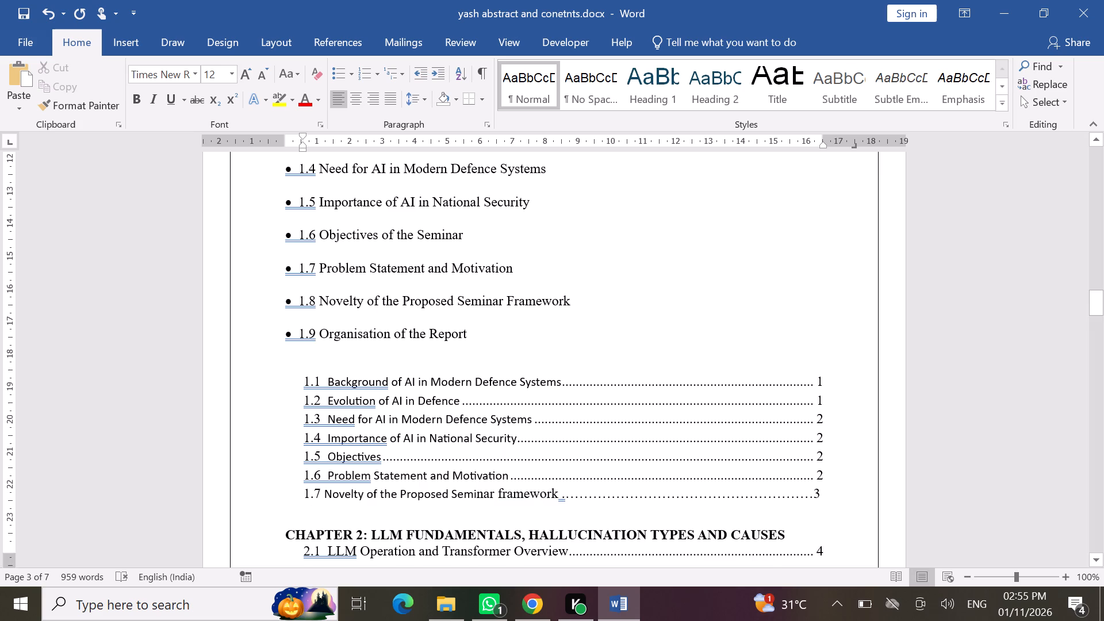
{"action": "scroll", "coordinate": [685, 493], "scroll_direction": "down", "scroll_amount": 3}
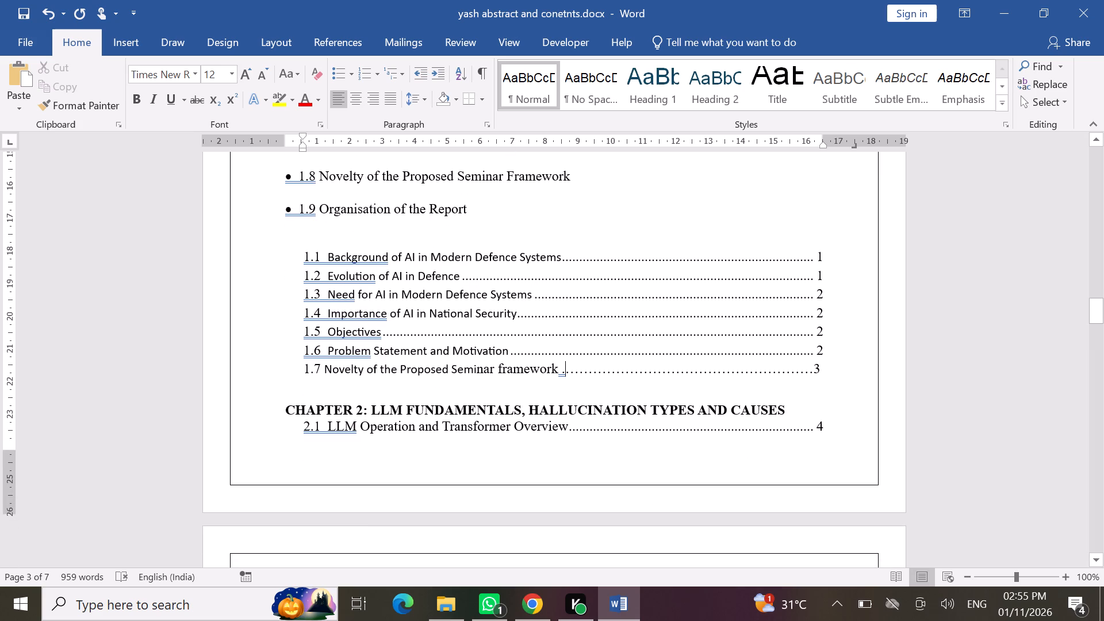
{"action": "left_click", "coordinate": [826, 370]}
{"action": "key", "text": "Return"}
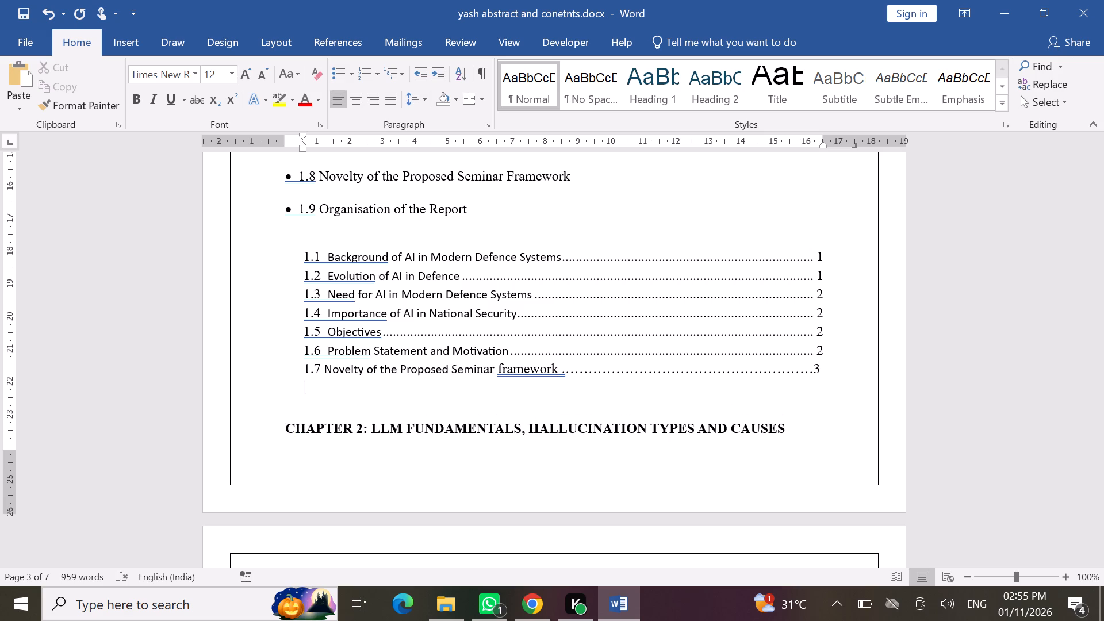
{"action": "key", "text": "1"}
{"action": "key", "text": "period"}
{"action": "type", "text": "8"}
{"action": "key", "text": "space"}
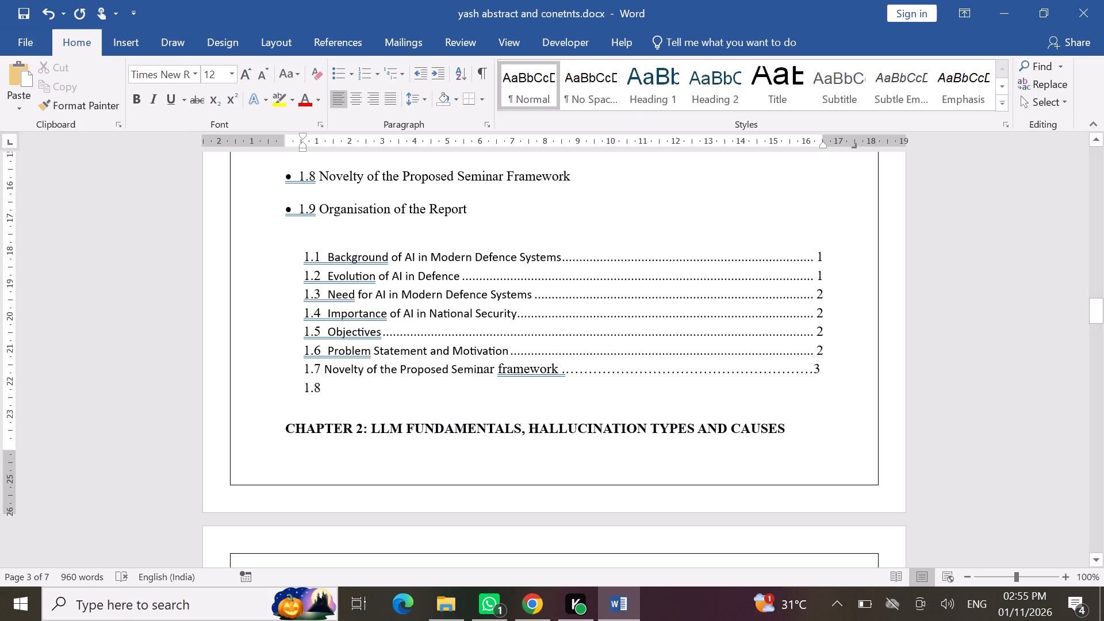
{"action": "left_click_drag", "start_coordinate": [321, 209], "coordinate": [468, 208]}
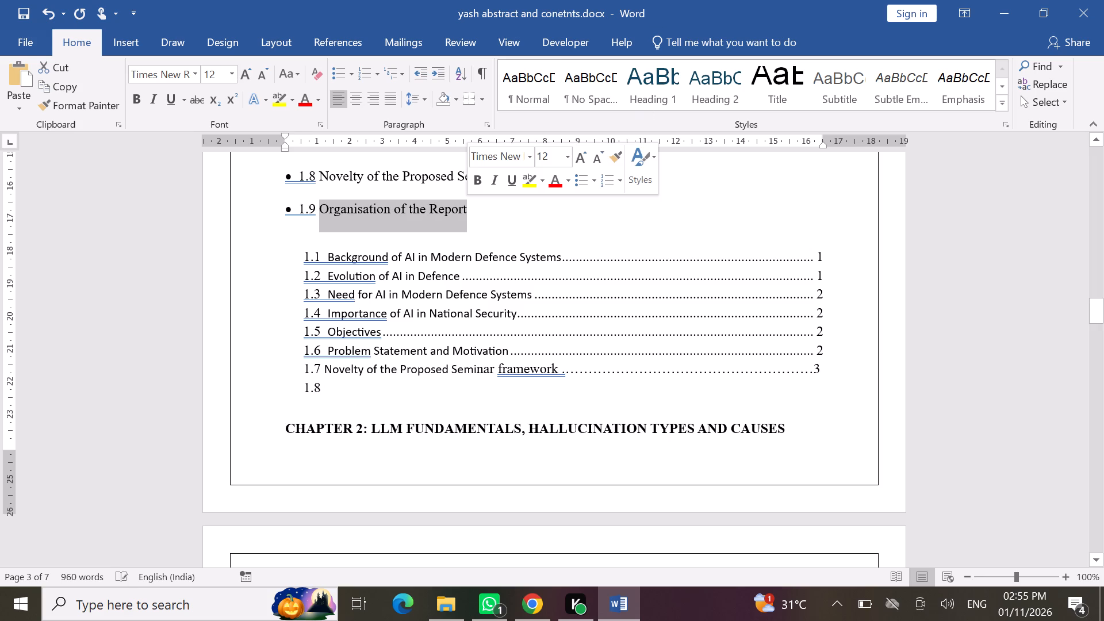
{"action": "key", "text": "ctrl+c"}
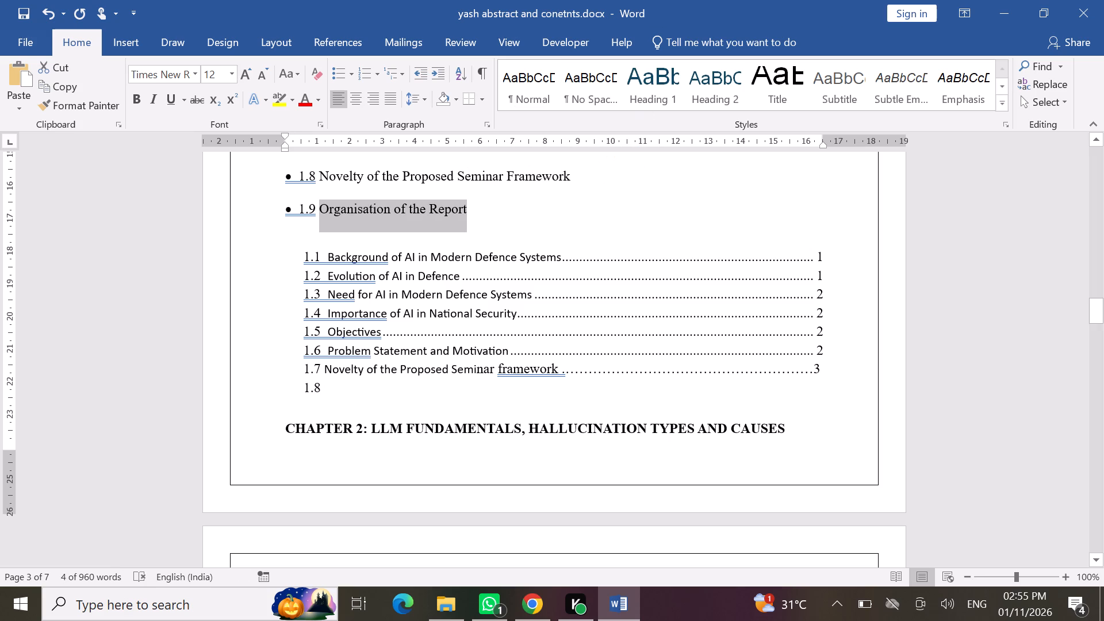
{"action": "left_click", "coordinate": [350, 385]}
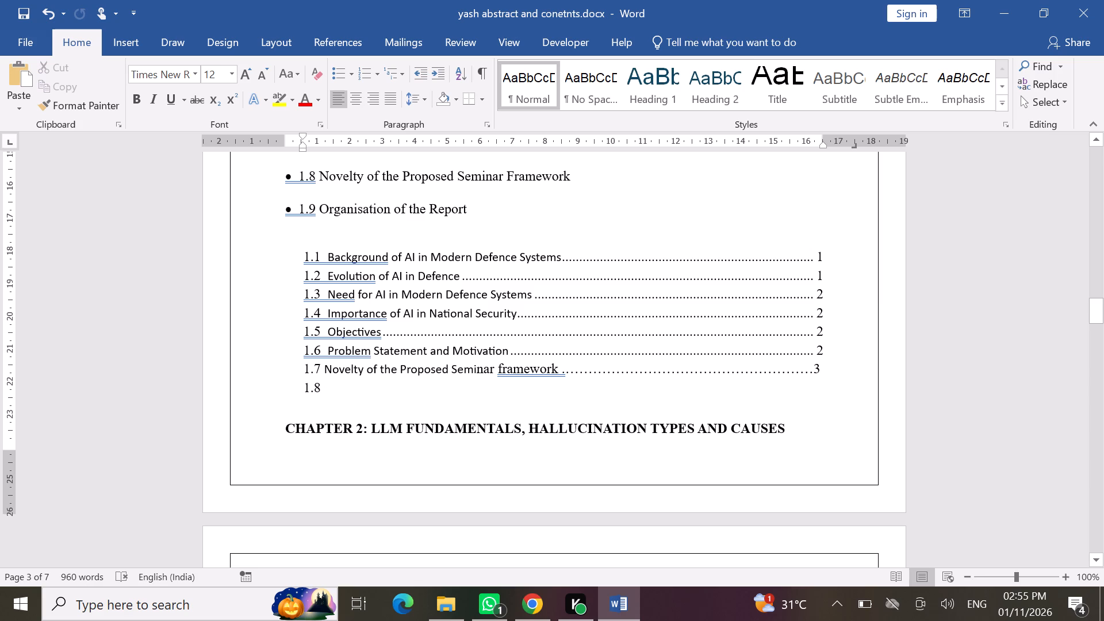
{"action": "key", "text": "ctrl+v"}
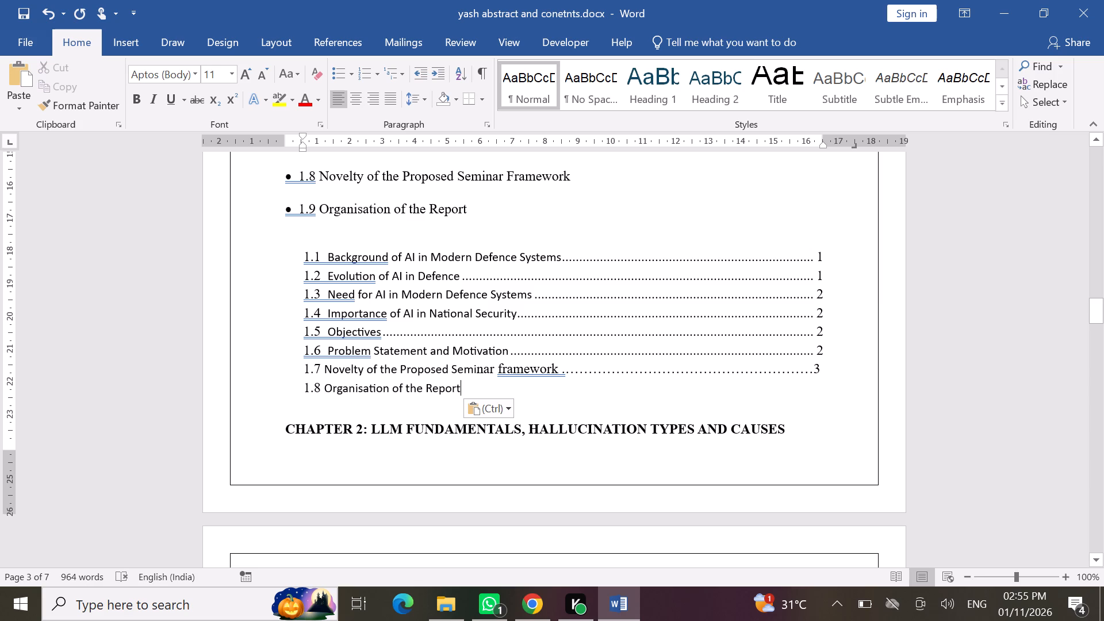
Add a dotted leader after the 1.8 entry's title, reaching the page-number column.
{"action": "type", "text": "...."}
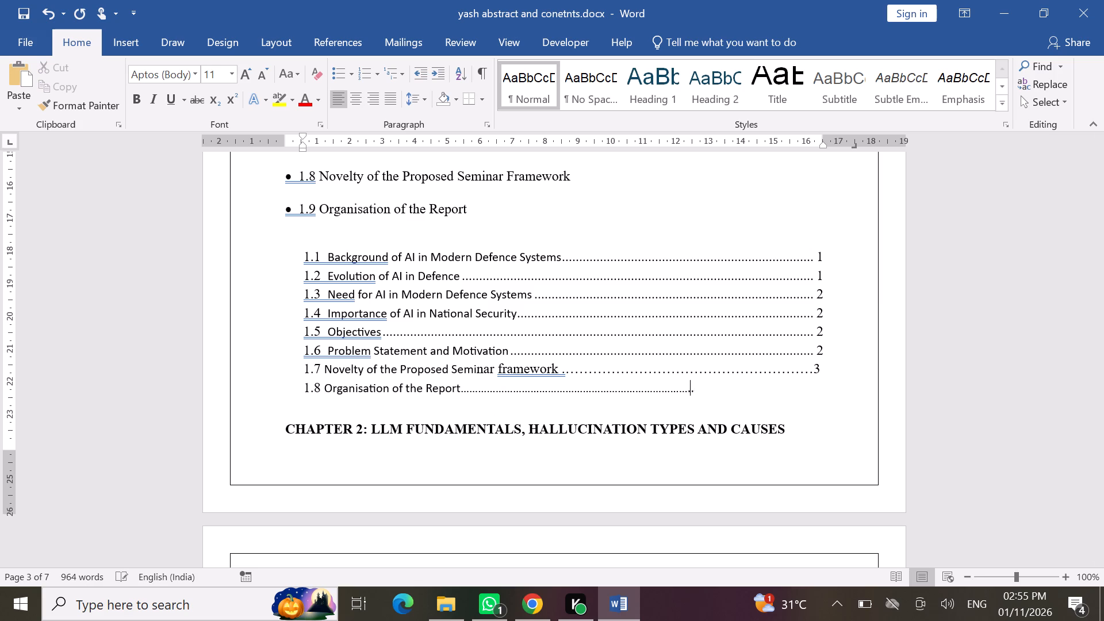
{"action": "type", "text": "................"}
{"action": "type", "text": "...."}
Look over the old Chapter 2 contents entries that follow the Chapter 1 list.
{"action": "scroll", "coordinate": [350, 385], "scroll_direction": "down", "scroll_amount": 2}
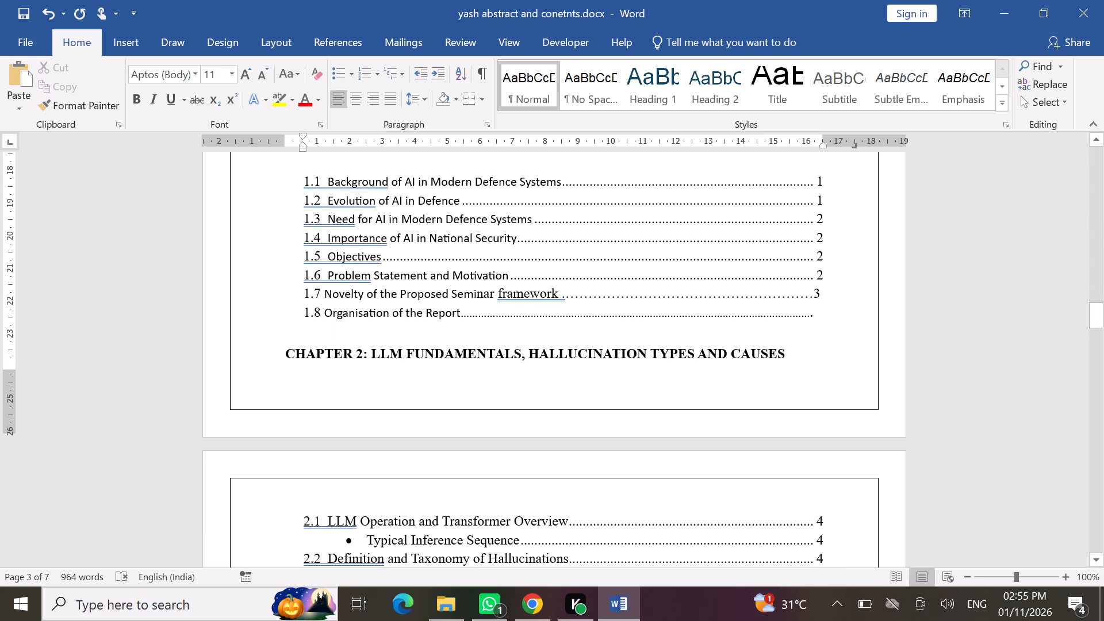
{"action": "scroll", "coordinate": [350, 385], "scroll_direction": "down", "scroll_amount": 1}
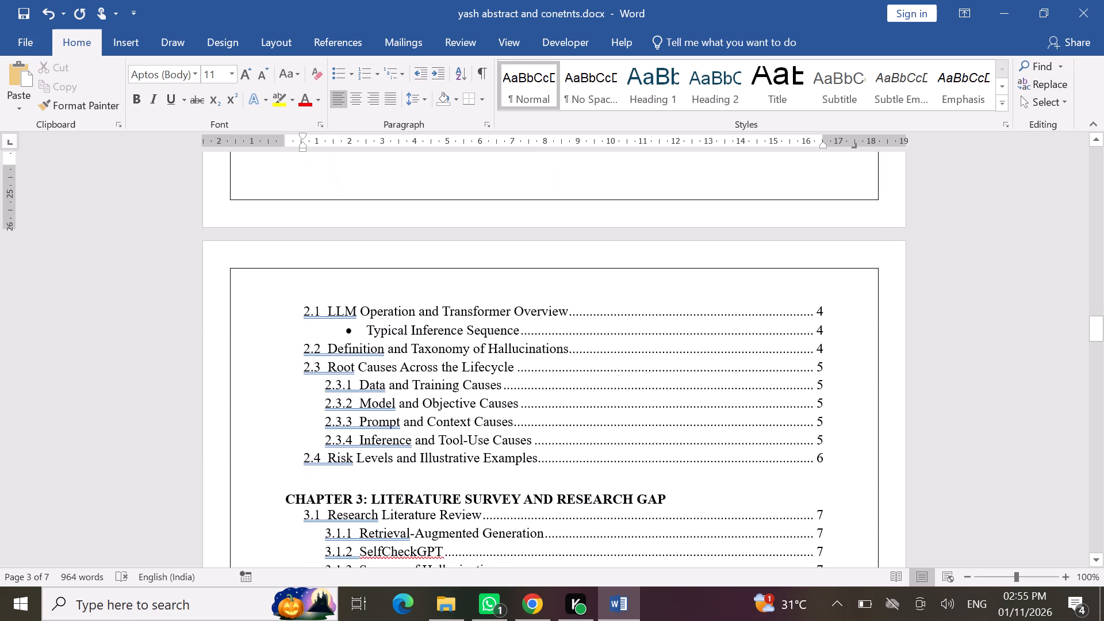
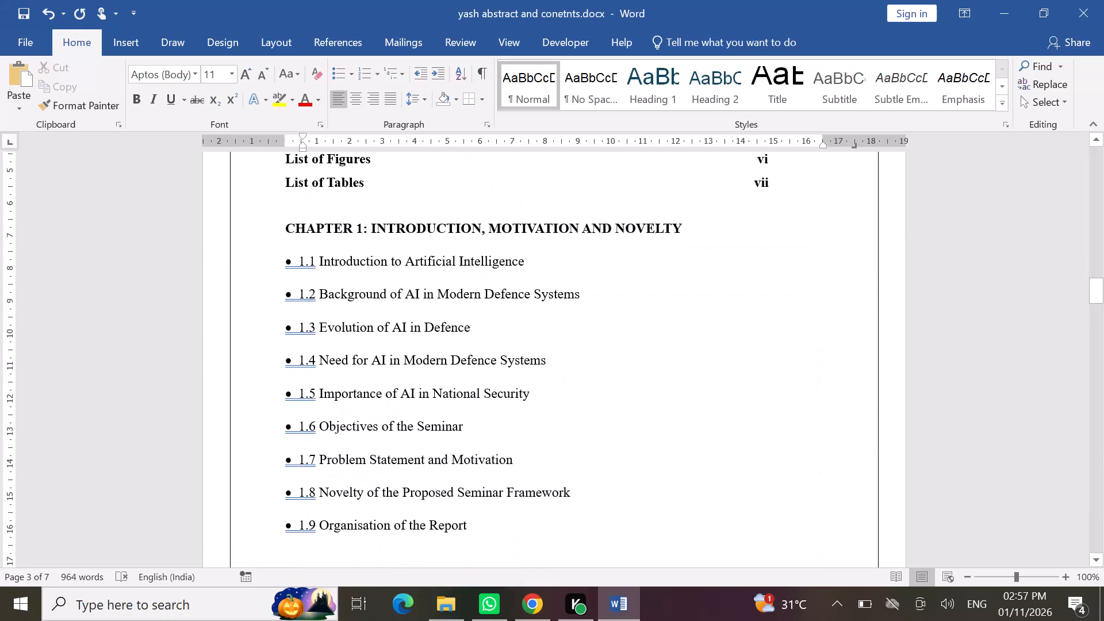
Delete the pasted bulleted list 1.1 to 1.9 and the blank line left under the Chapter 1 heading.
{"action": "left_click_drag", "start_coordinate": [256, 285], "coordinate": [283, 553]}
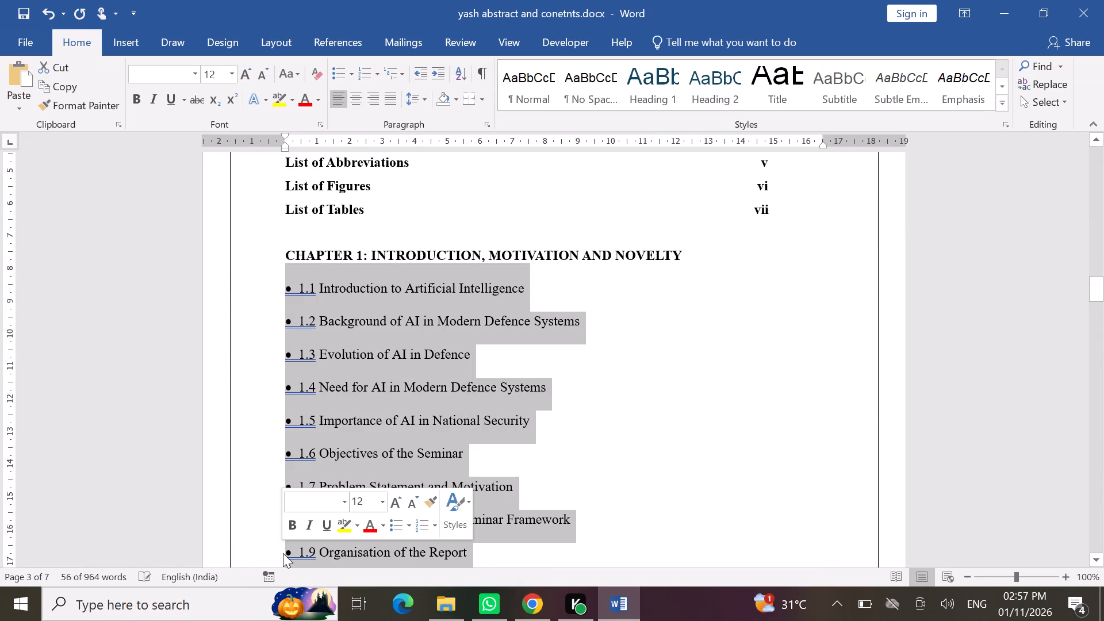
{"action": "key", "text": "BackSpace"}
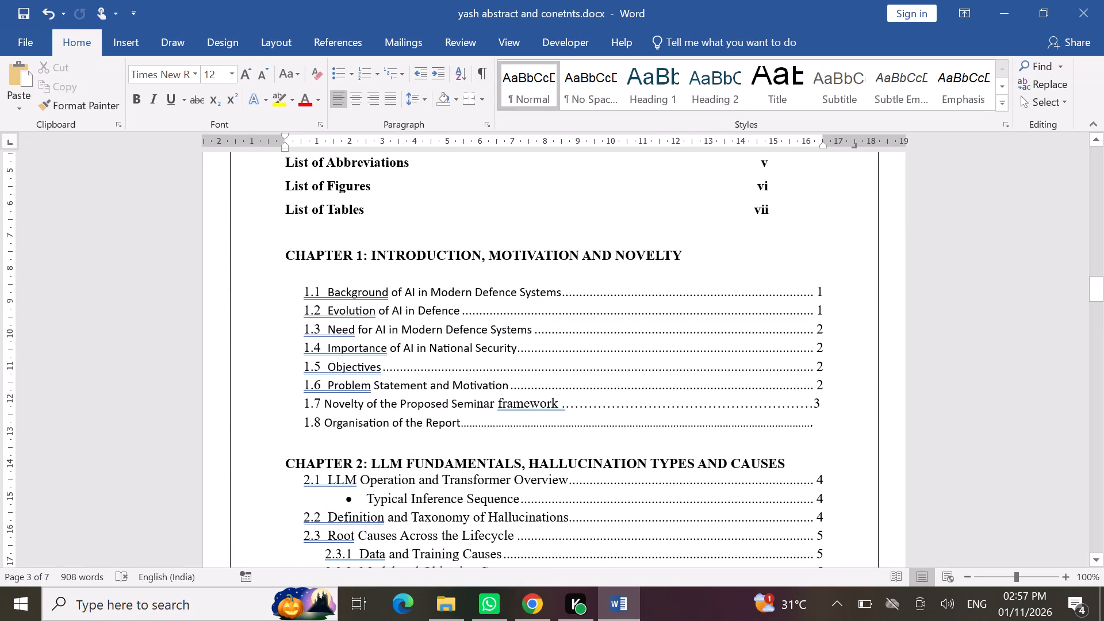
{"action": "key", "text": "BackSpace"}
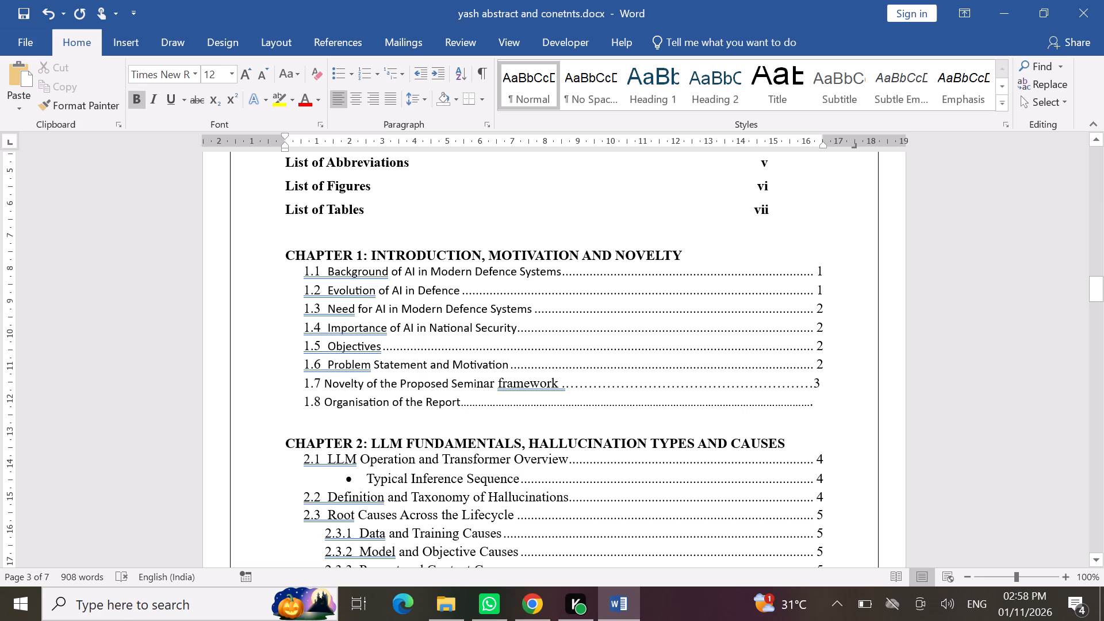
Set the font of the Chapter 1 contents entries 1.1 to 1.8 to Times New Roman.
{"action": "left_click_drag", "start_coordinate": [247, 278], "coordinate": [246, 400]}
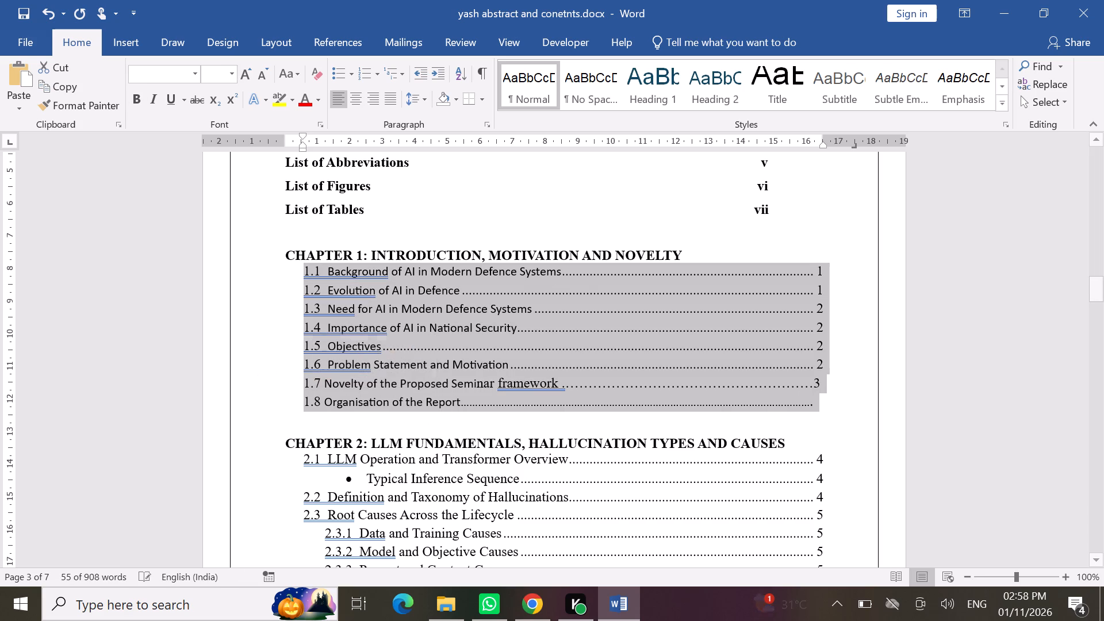
{"action": "left_click", "coordinate": [197, 76]}
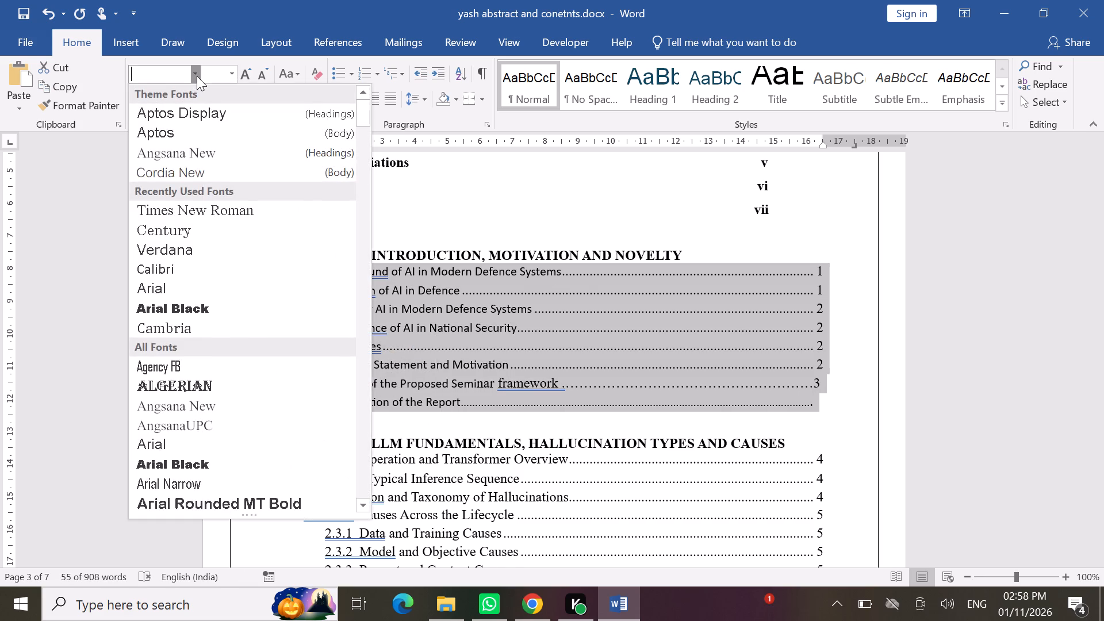
{"action": "left_click", "coordinate": [198, 209]}
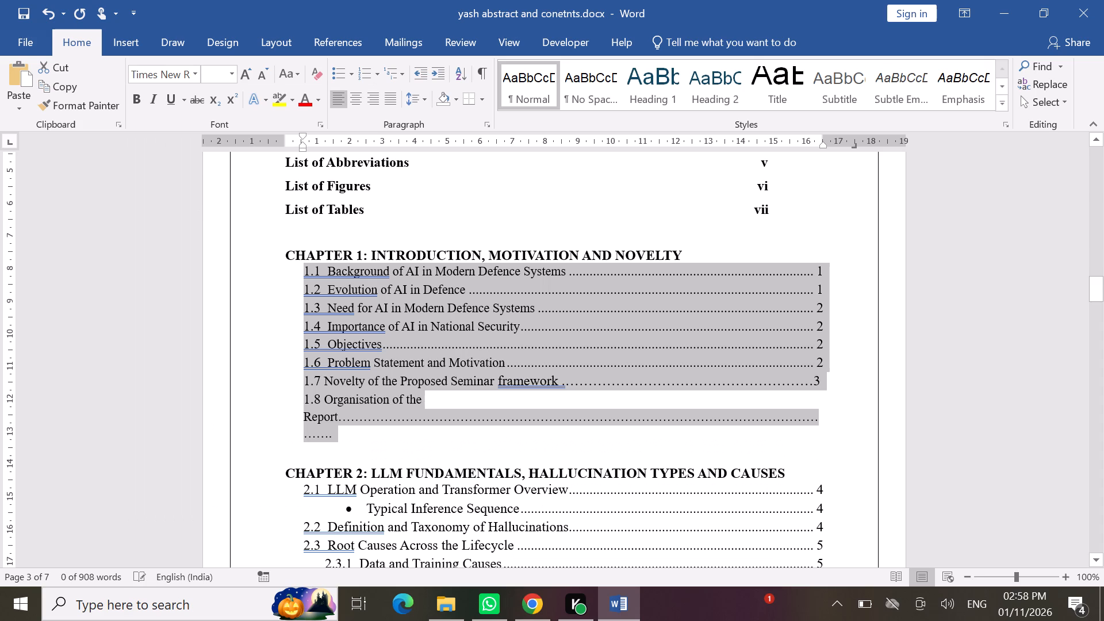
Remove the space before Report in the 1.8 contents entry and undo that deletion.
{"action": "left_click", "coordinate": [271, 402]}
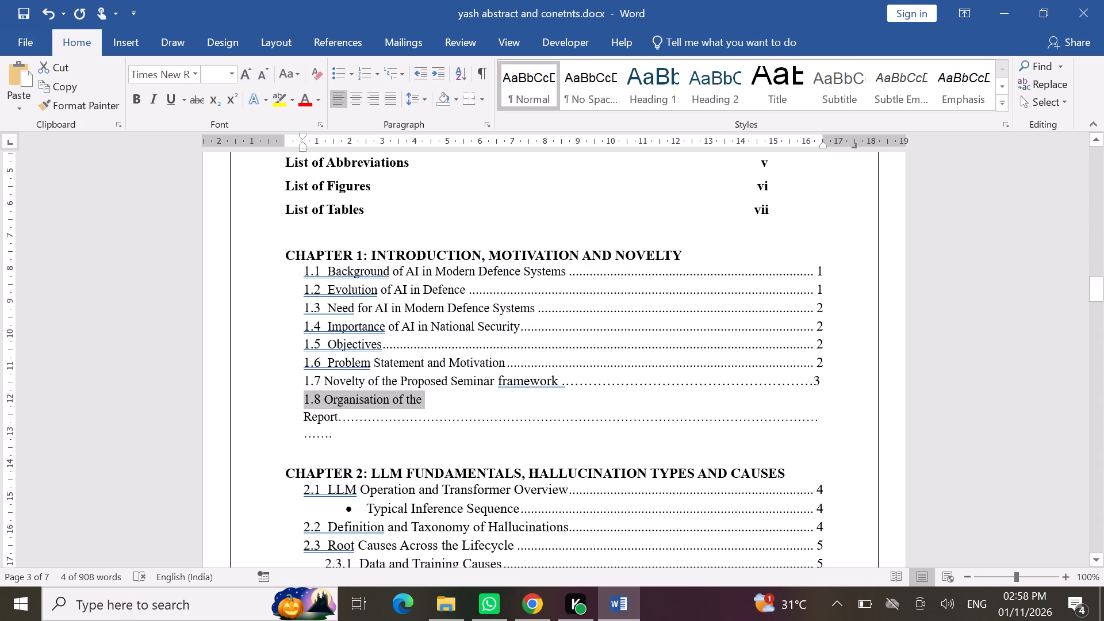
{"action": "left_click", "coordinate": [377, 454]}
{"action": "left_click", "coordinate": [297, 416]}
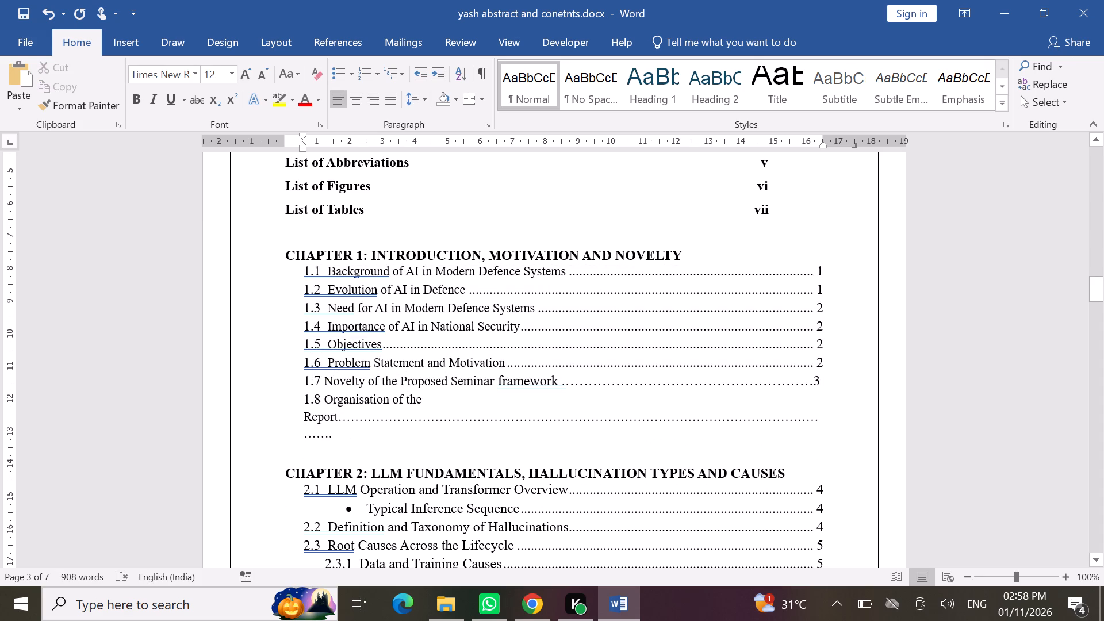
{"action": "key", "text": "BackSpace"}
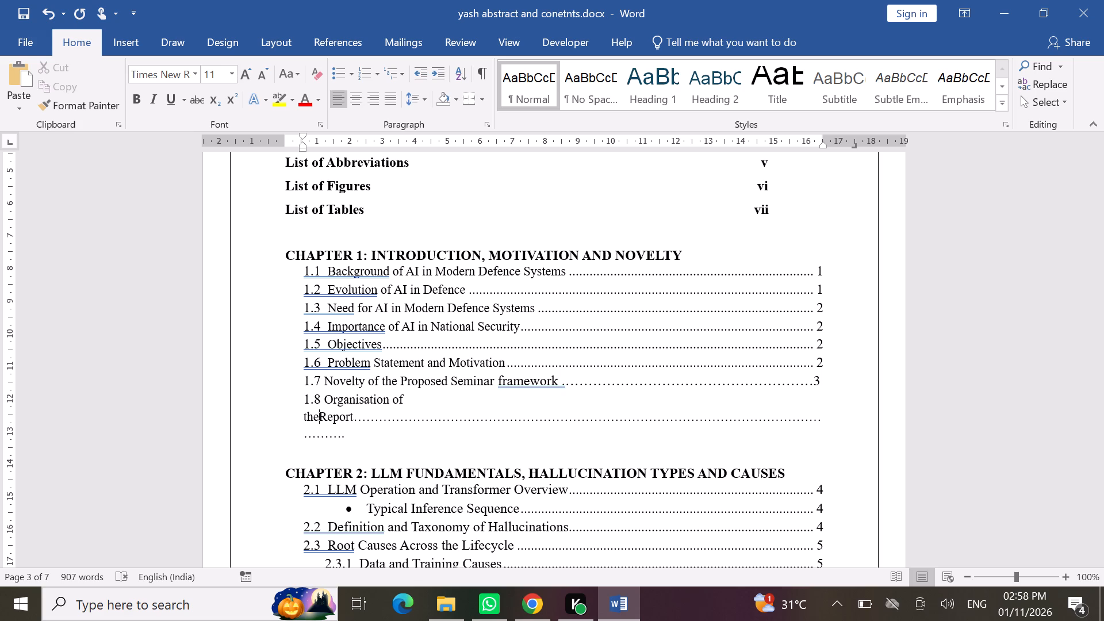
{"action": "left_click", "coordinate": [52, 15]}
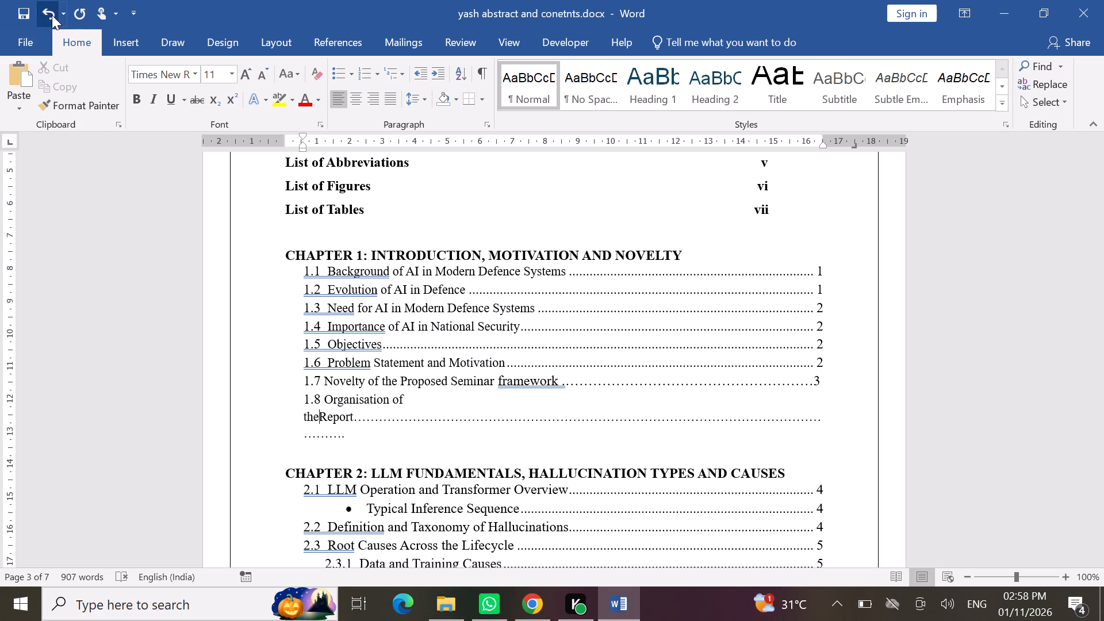
Shorten the dotted leader of the 1.8 contents entry until the entry fits on one line.
{"action": "left_click", "coordinate": [480, 419]}
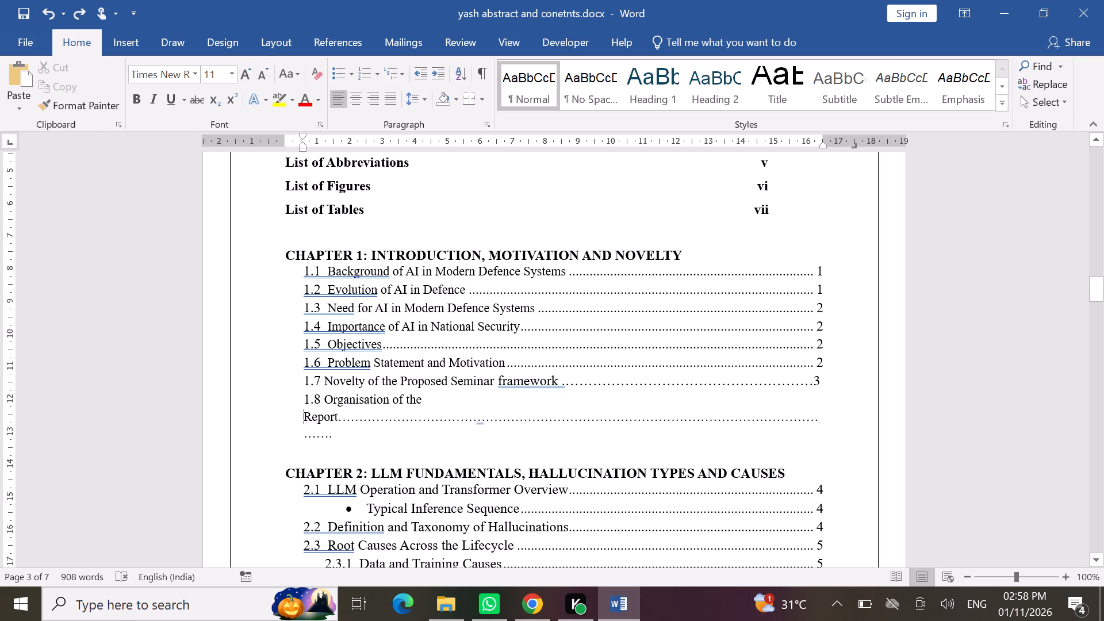
{"action": "key", "text": "BackSpace"}
{"action": "key", "text": "BackSpace"}
{"action": "key", "text": "BackSpace"}
{"action": "key", "text": "BackSpace"}
{"action": "key", "text": "BackSpace"}
{"action": "key", "text": "BackSpace"}
{"action": "key", "text": "BackSpace"}
{"action": "key", "text": "BackSpace"}
{"action": "key", "text": "BackSpace"}
{"action": "key", "text": "BackSpace"}
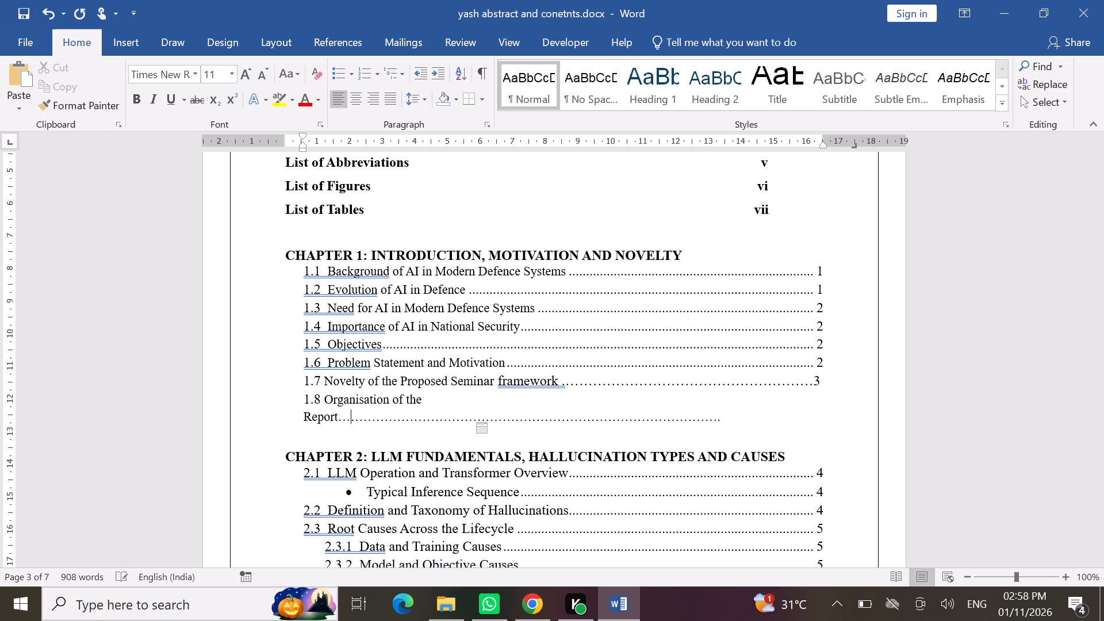
{"action": "key", "text": "BackSpace"}
{"action": "key", "text": "BackSpace"}
{"action": "key", "text": "BackSpace"}
{"action": "key", "text": "BackSpace"}
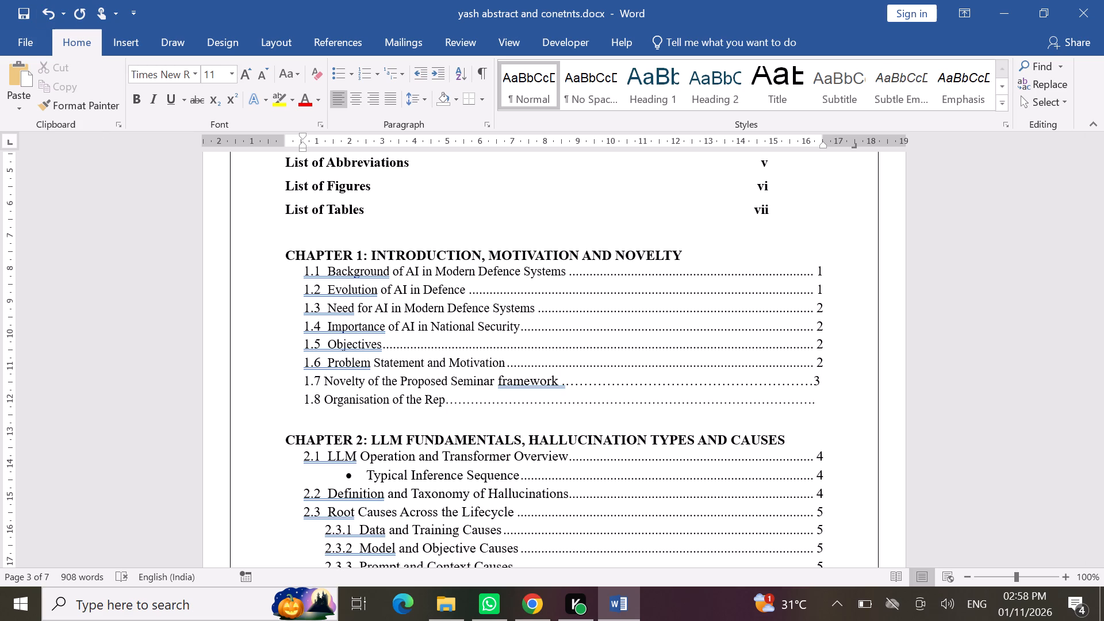
Trim more dots from the end of the 1.8 entry's leader to make room for its full title.
{"action": "left_click", "coordinate": [834, 413]}
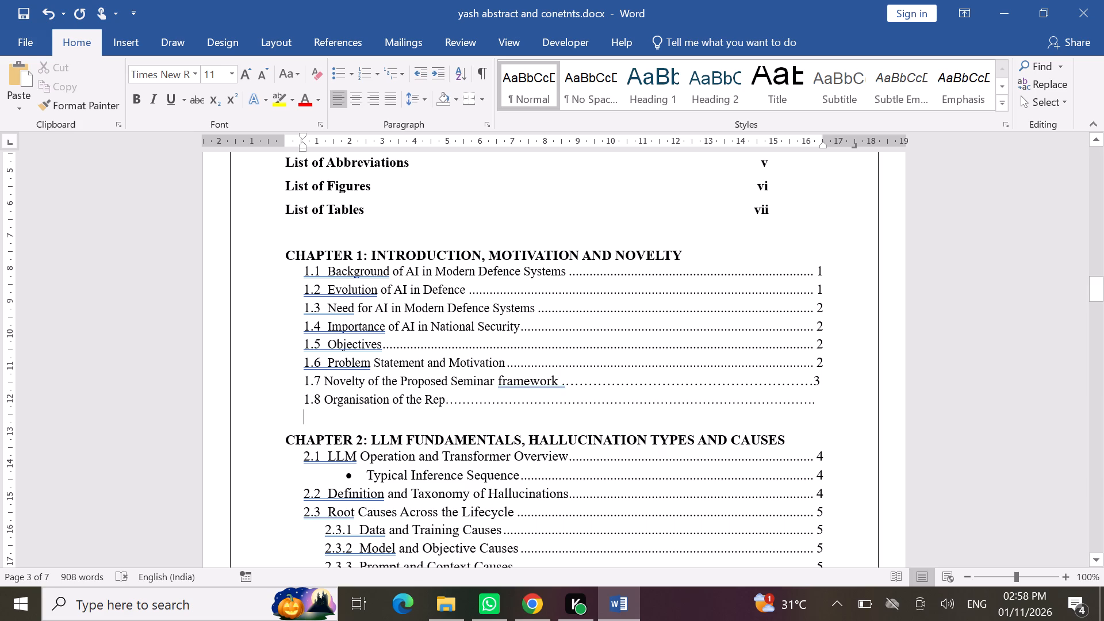
{"action": "left_click", "coordinate": [800, 397]}
{"action": "key", "text": "BackSpace"}
{"action": "key", "text": "BackSpace"}
{"action": "key", "text": "BackSpace"}
{"action": "key", "text": "BackSpace"}
{"action": "key", "text": "BackSpace"}
{"action": "key", "text": "BackSpace"}
{"action": "key", "text": "BackSpace"}
{"action": "key", "text": "BackSpace"}
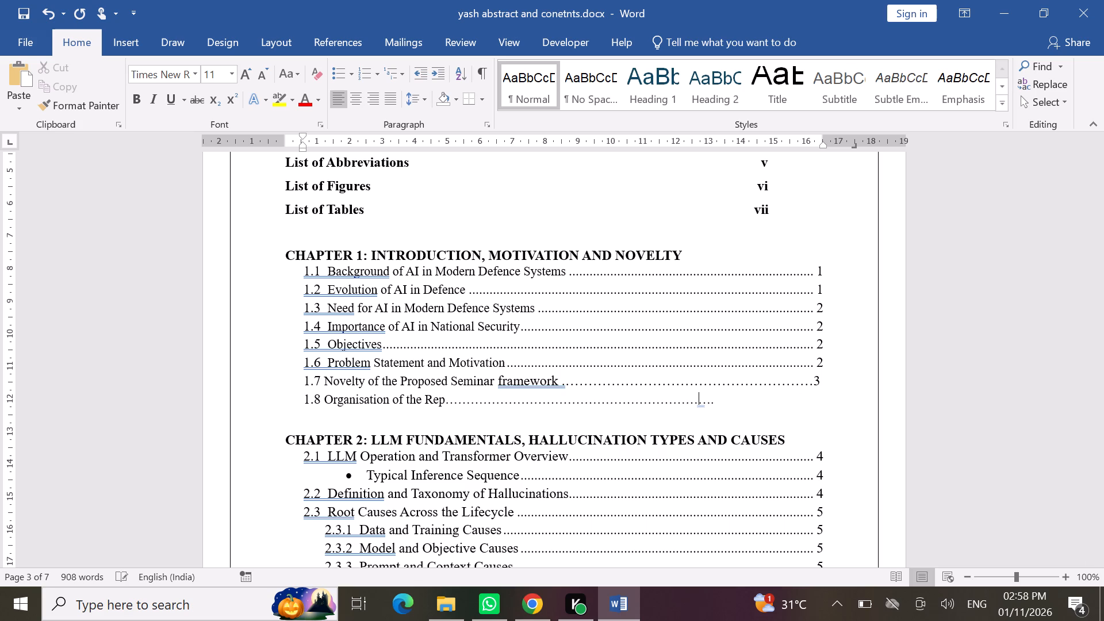
Complete the 1.8 entry's title as Organisation of the Report, with a space before the dotted leader.
{"action": "key", "text": "Left"}
{"action": "key", "text": "Left"}
{"action": "key", "text": "Left"}
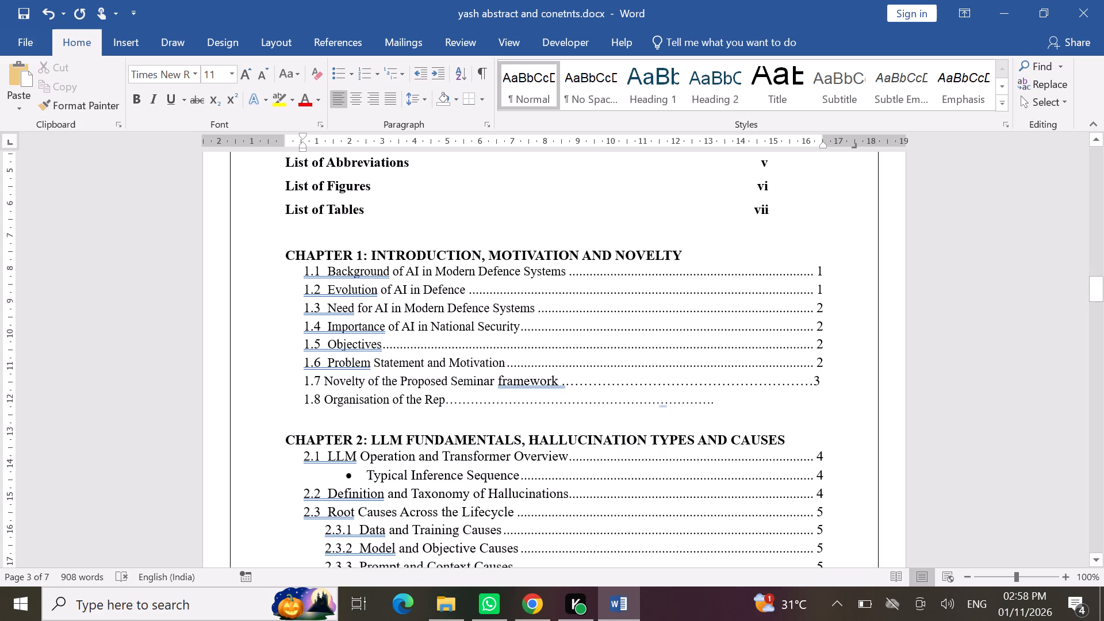
{"action": "left_click", "coordinate": [444, 402]}
{"action": "type", "text": "op"}
{"action": "key", "text": "BackSpace"}
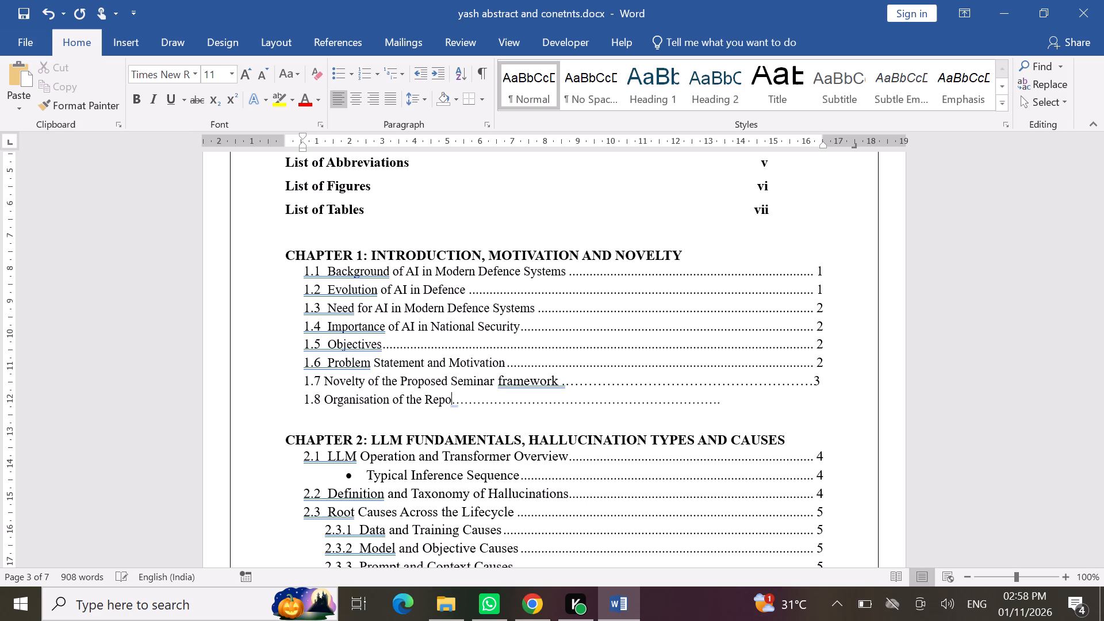
{"action": "type", "text": "rt"}
{"action": "key", "text": "space"}
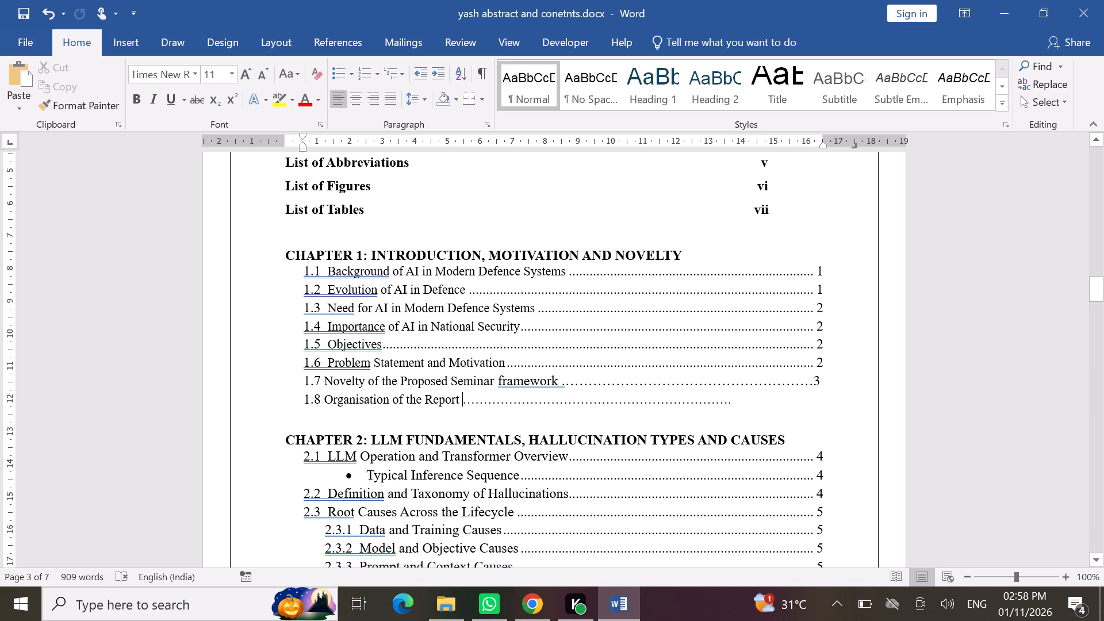
Extend the 1.8 entry's dotted leader with more dots to the page-number column.
{"action": "left_click", "coordinate": [732, 407]}
{"action": "type", "text": "..................."}
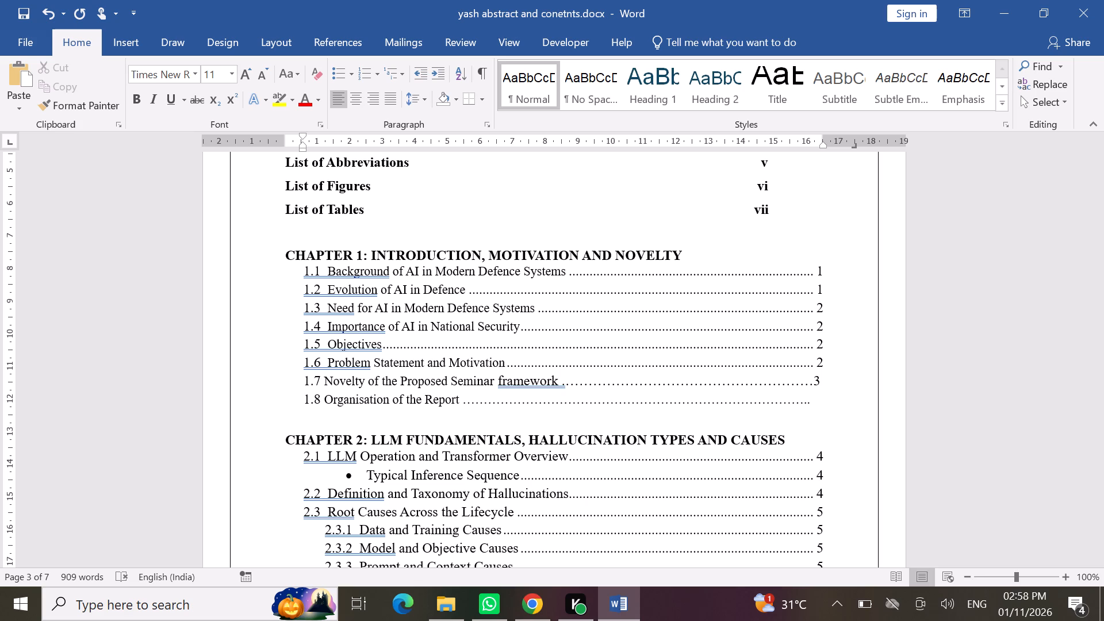
Set the font size of the Chapter 1 contents entries 1.1 to 1.8 to 12.
{"action": "left_click_drag", "start_coordinate": [361, 453], "coordinate": [417, 474]}
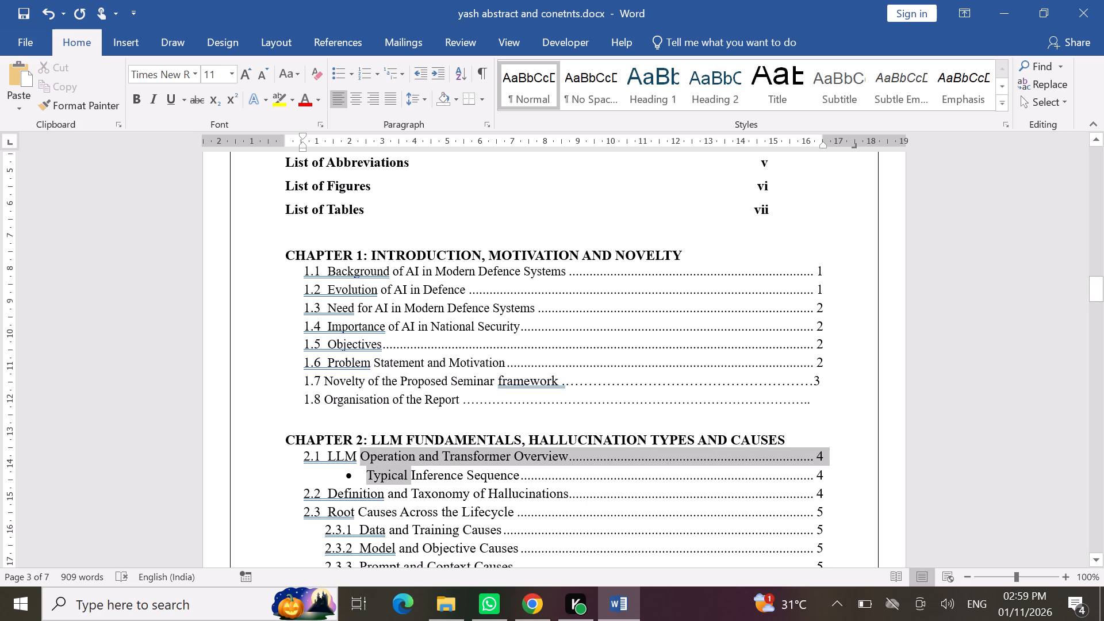
{"action": "left_click_drag", "start_coordinate": [417, 474], "coordinate": [432, 485]}
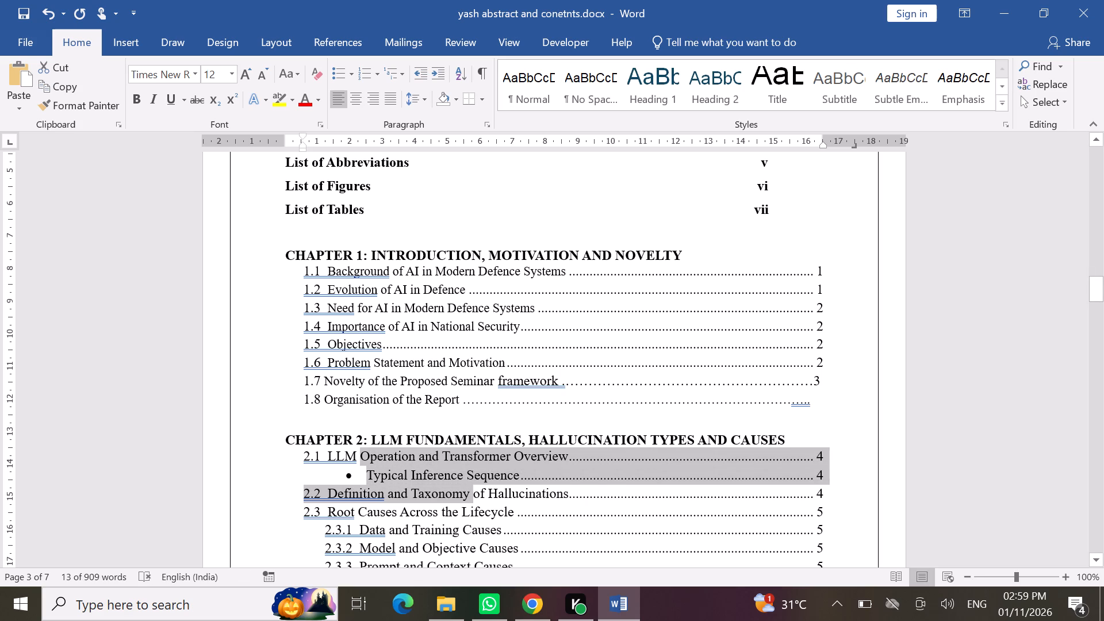
{"action": "left_click_drag", "start_coordinate": [327, 273], "coordinate": [453, 409]}
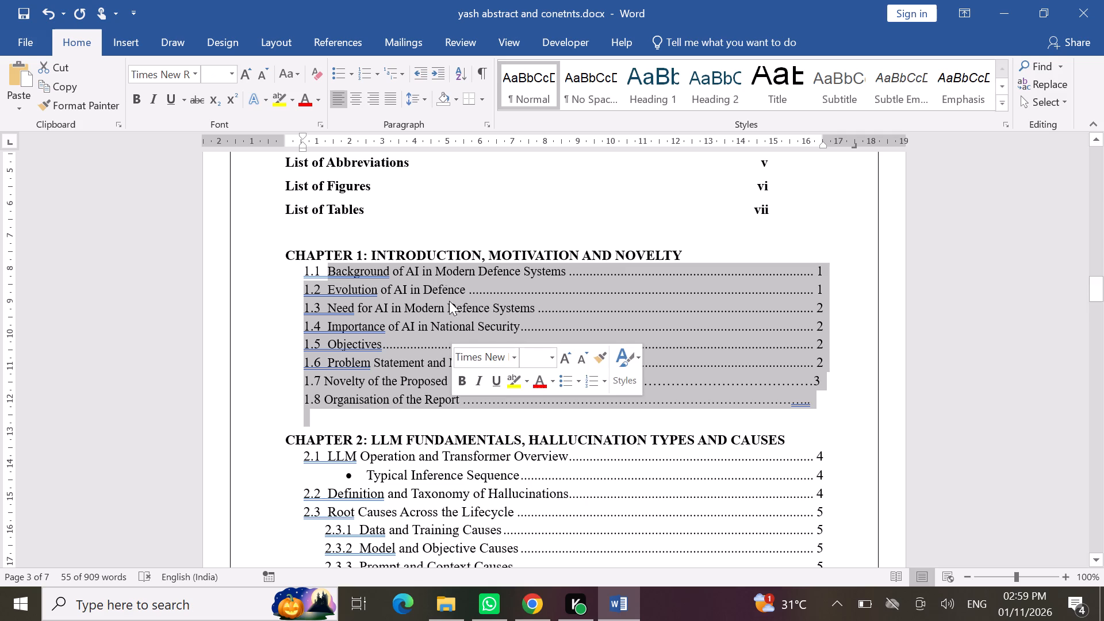
{"action": "left_click", "coordinate": [231, 79]}
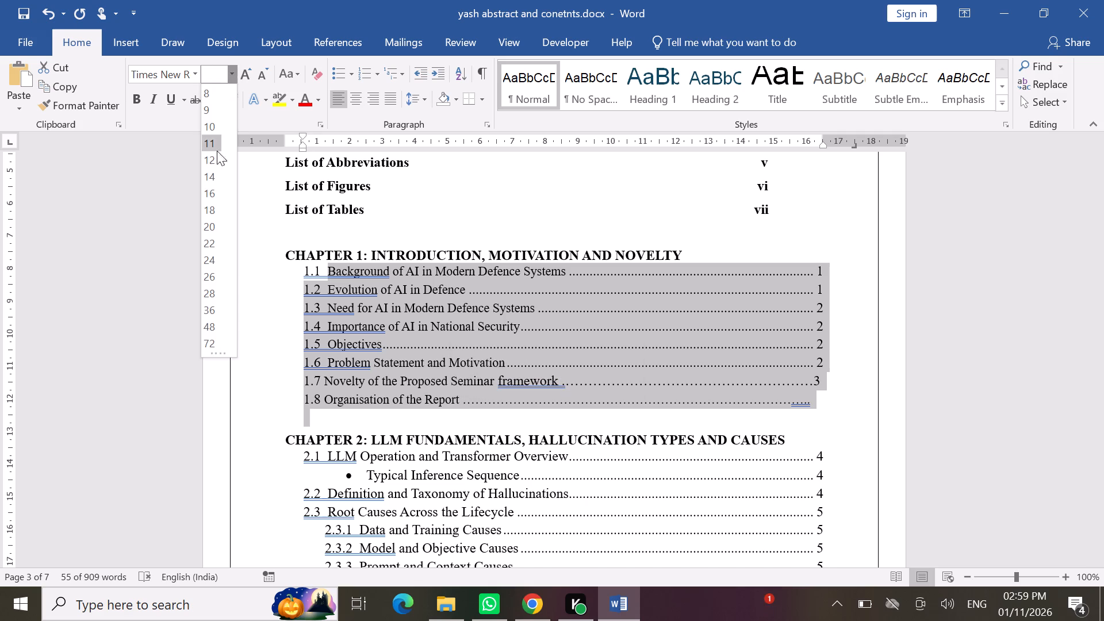
{"action": "left_click", "coordinate": [215, 164]}
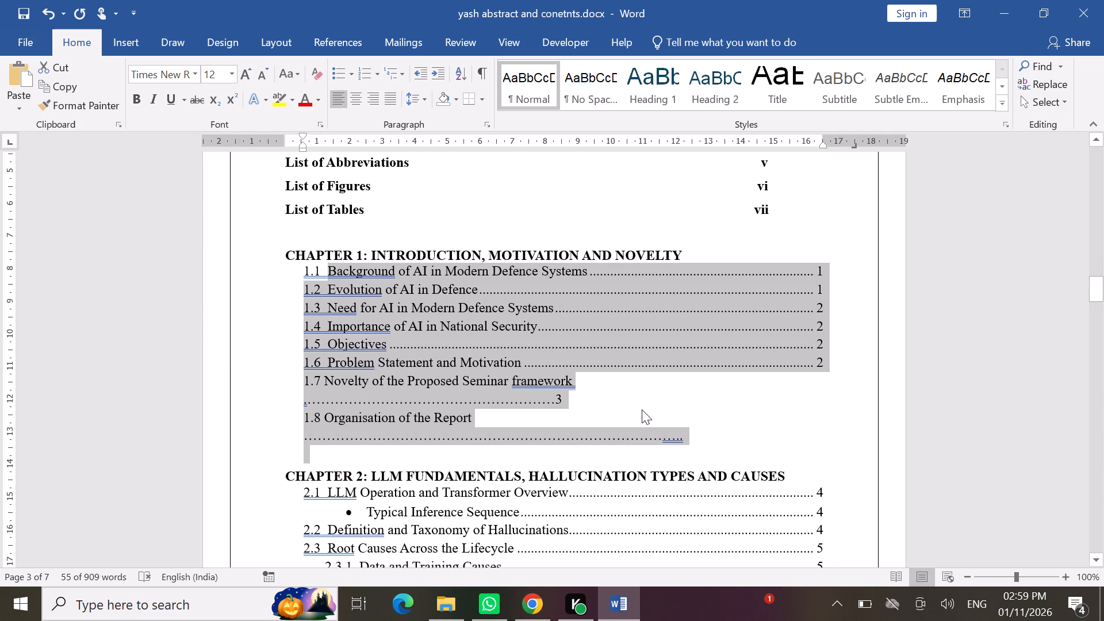
{"action": "left_click", "coordinate": [642, 409]}
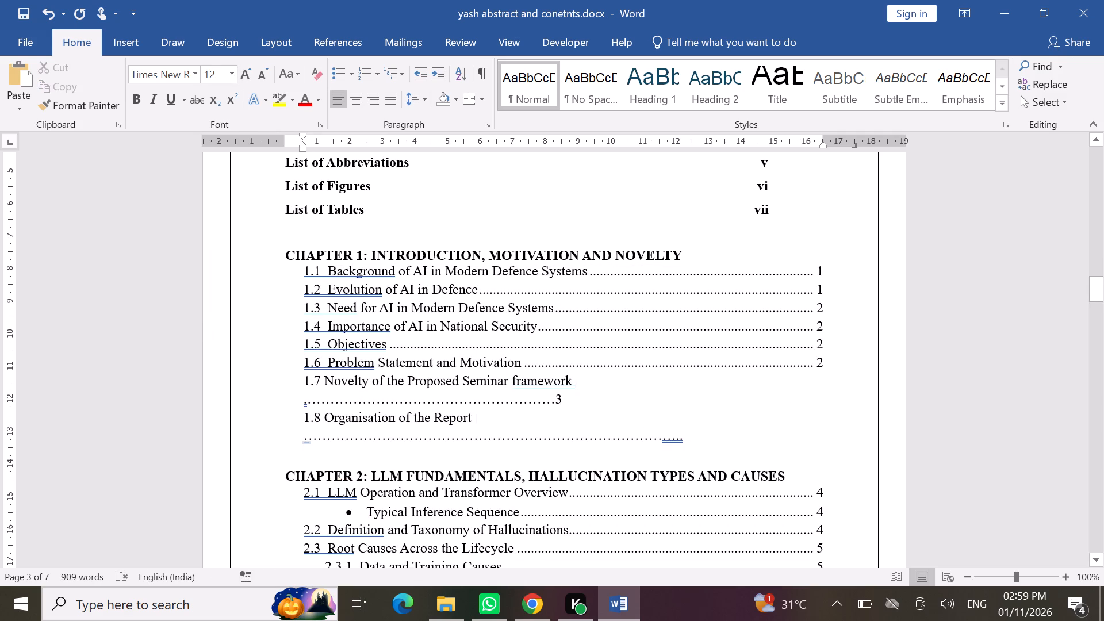
Trim the dotted leaders of the 1.7 and 1.8 contents entries so each entry fits on one line.
{"action": "left_click", "coordinate": [333, 404]}
{"action": "key", "text": "BackSpace"}
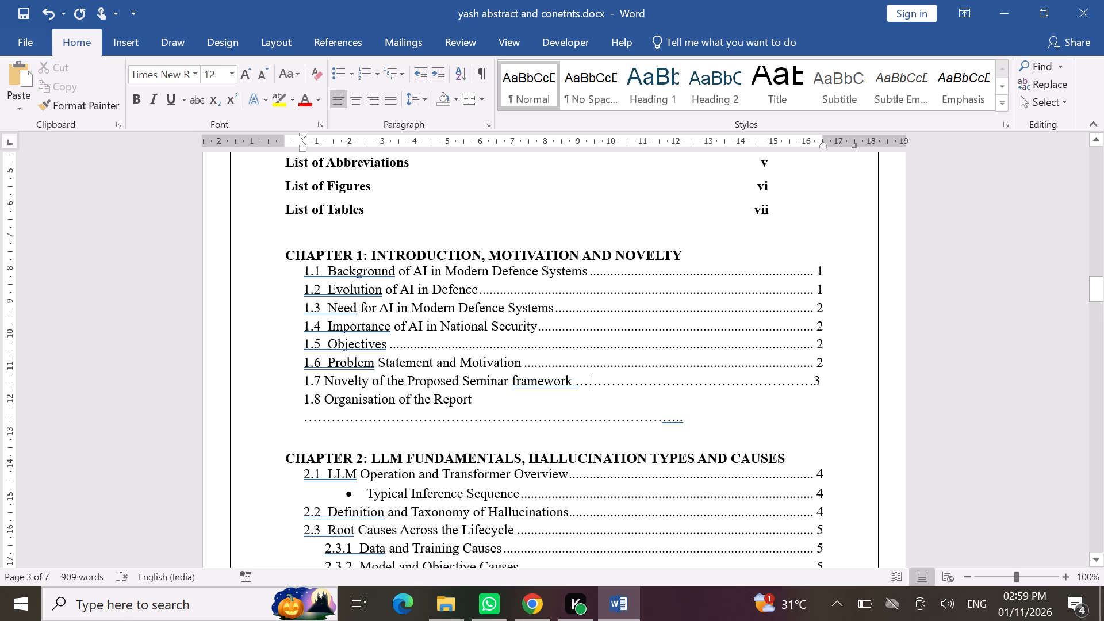
{"action": "left_click", "coordinate": [348, 416]}
{"action": "key", "text": "BackSpace"}
{"action": "key", "text": "BackSpace"}
{"action": "key", "text": "BackSpace"}
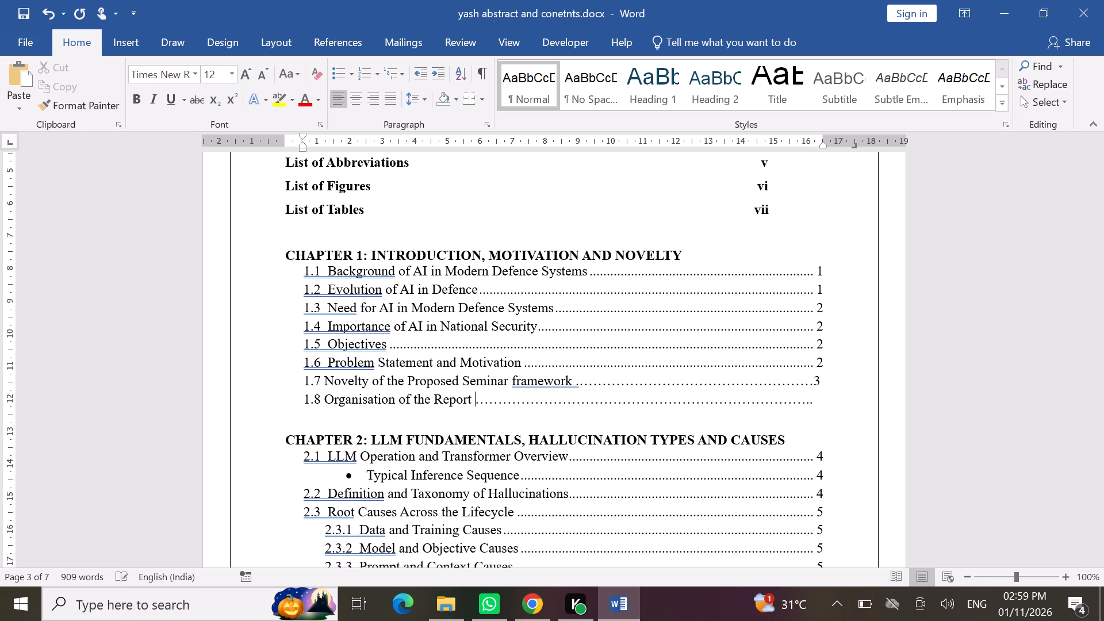
{"action": "scroll", "coordinate": [558, 371], "scroll_direction": "down", "scroll_amount": 1}
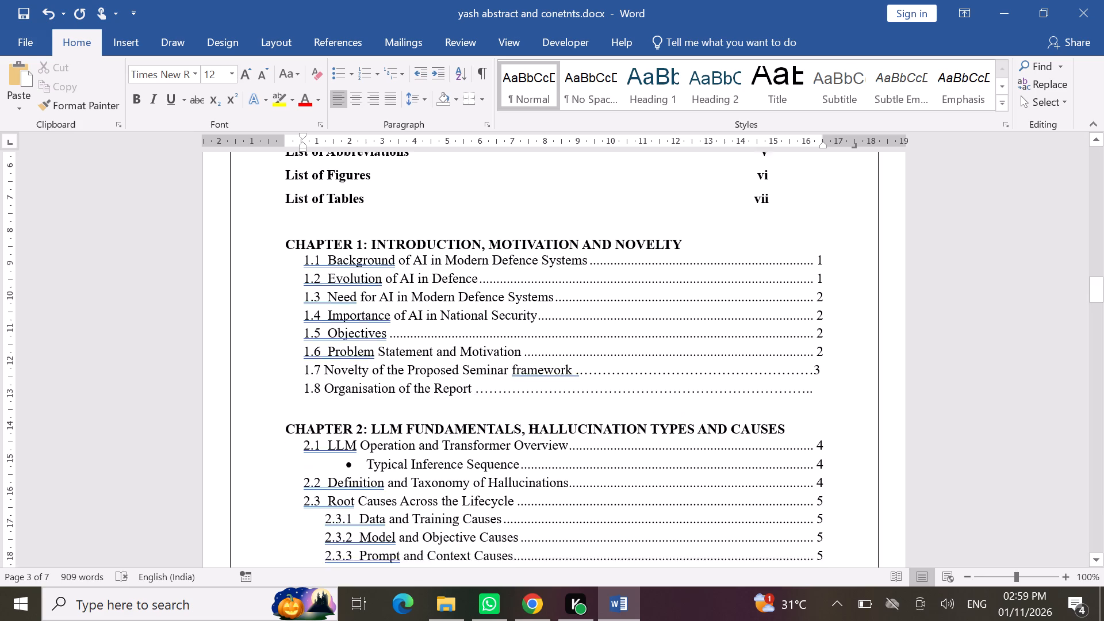
{"action": "scroll", "coordinate": [558, 371], "scroll_direction": "down", "scroll_amount": 2}
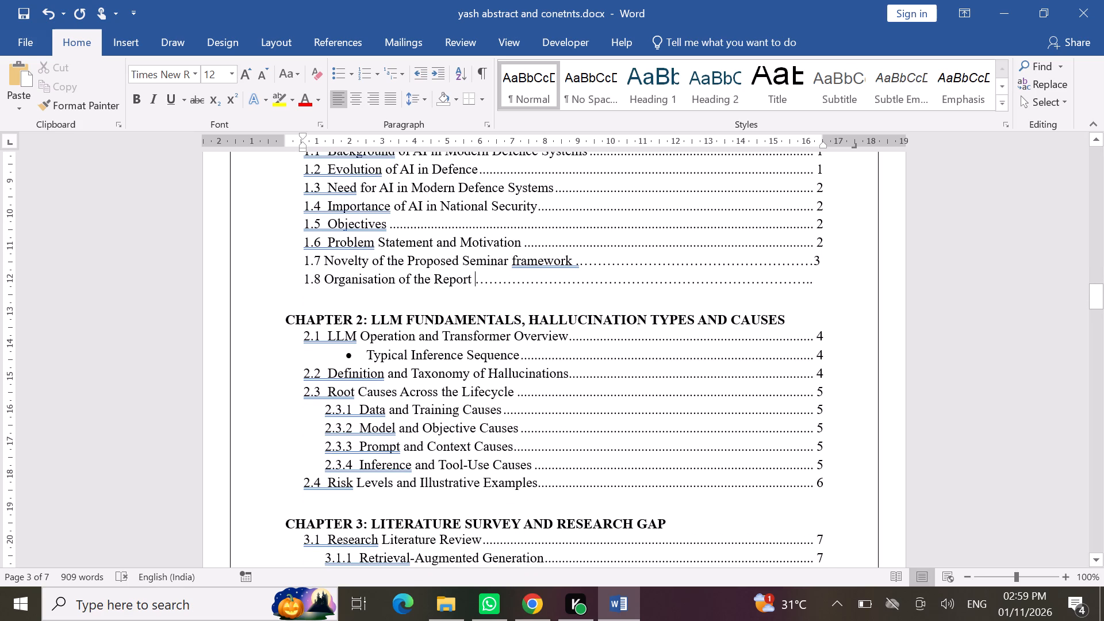
{"action": "scroll", "coordinate": [558, 371], "scroll_direction": "down", "scroll_amount": 2}
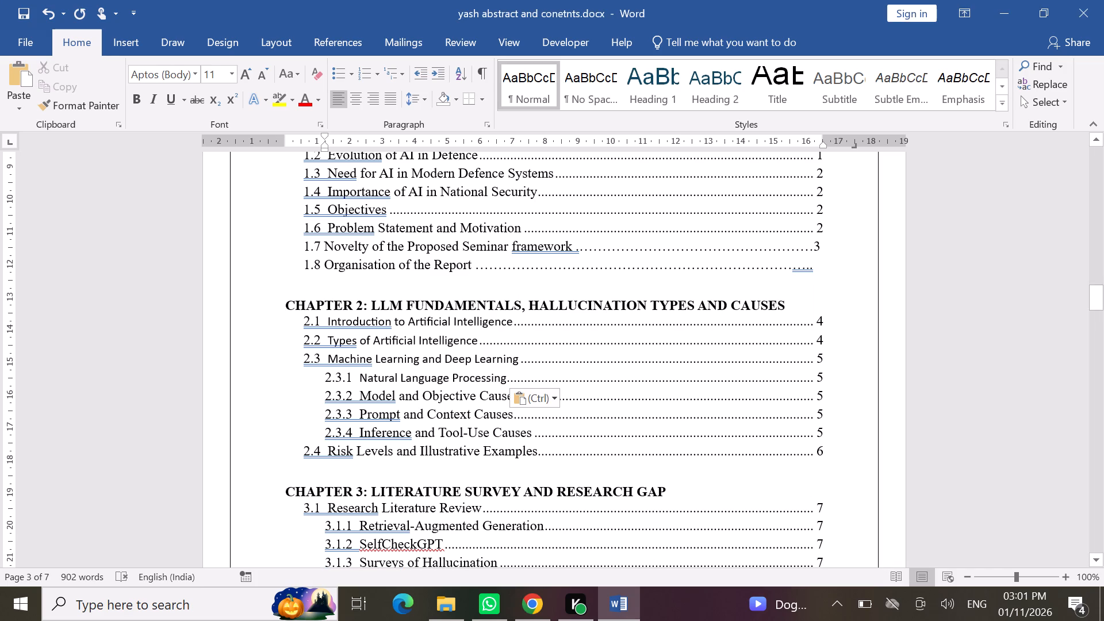
Renumber the Natural Language Processing contents entry as 2.4 and the Model and Objective Causes entry as 2.5.
{"action": "left_click", "coordinate": [352, 376]}
{"action": "key", "text": "BackSpace"}
{"action": "key", "text": "BackSpace"}
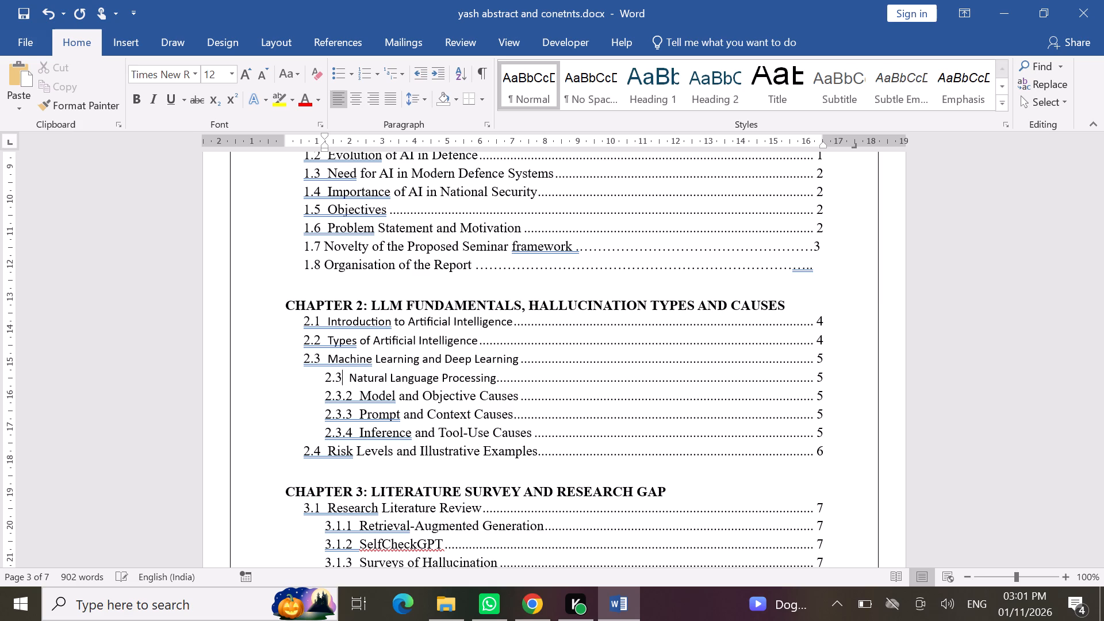
{"action": "key", "text": "BackSpace"}
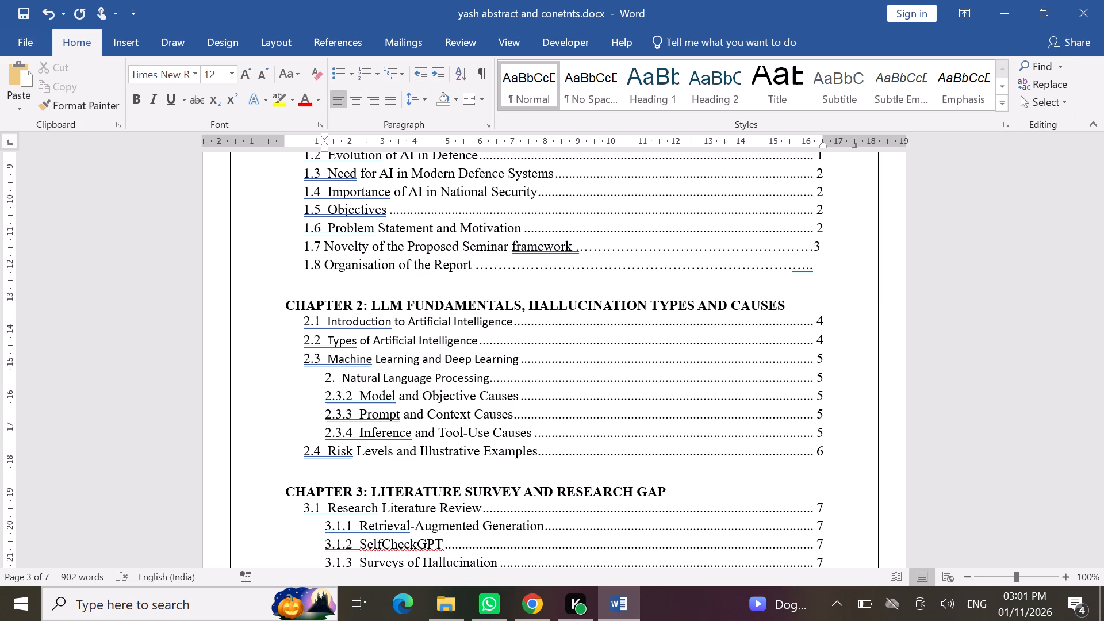
{"action": "key", "text": "4"}
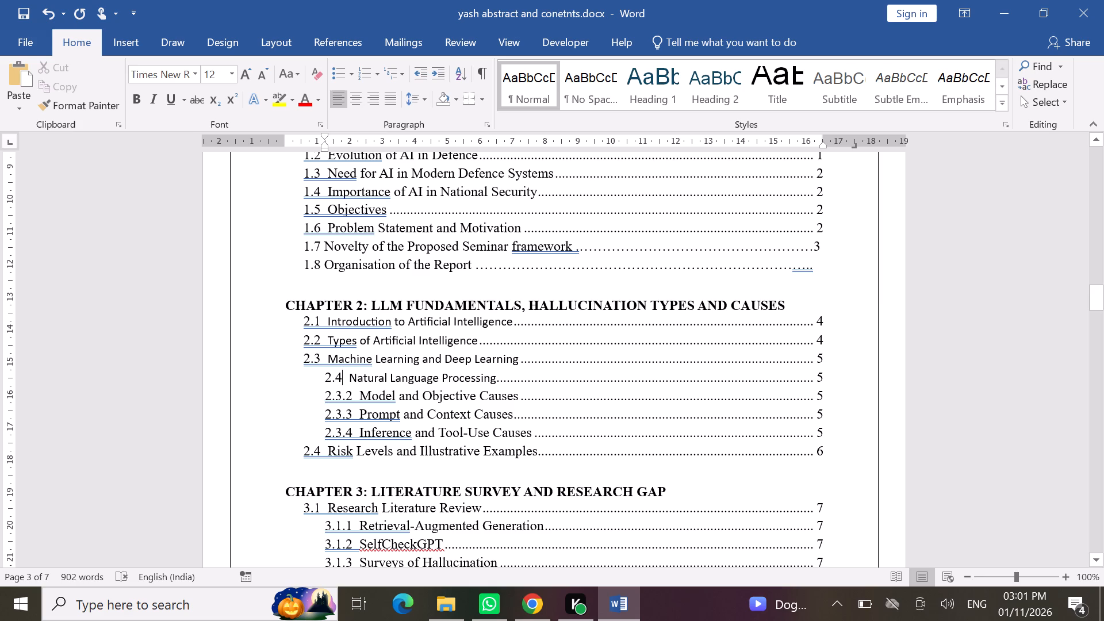
{"action": "left_click", "coordinate": [353, 400]}
{"action": "key", "text": "BackSpace"}
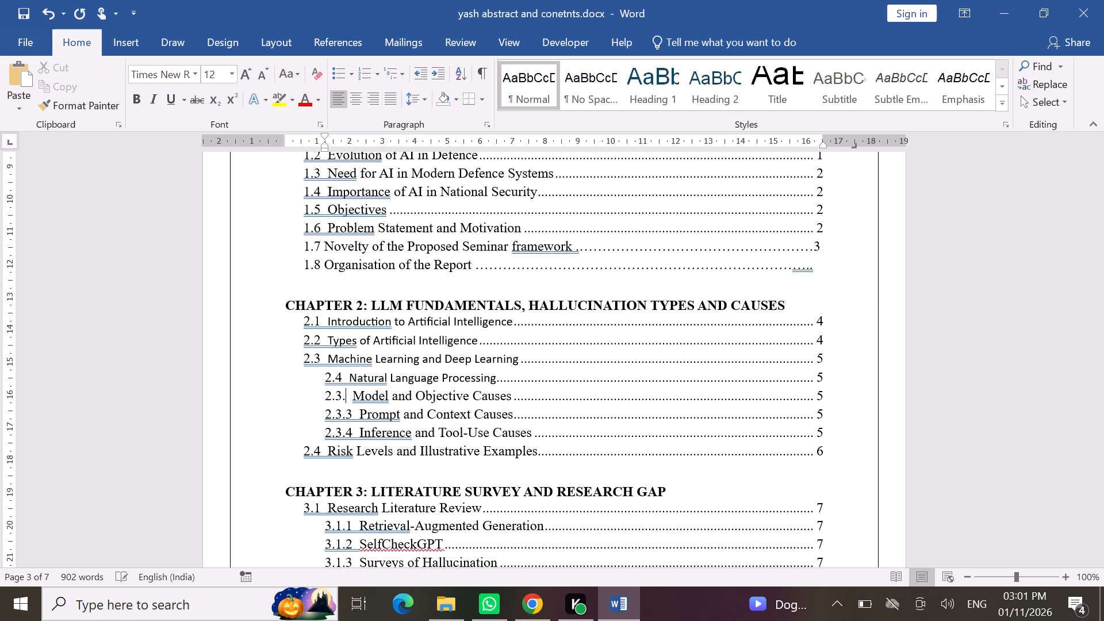
{"action": "key", "text": "BackSpace"}
{"action": "key", "text": "BackSpace"}
{"action": "key", "text": "5"}
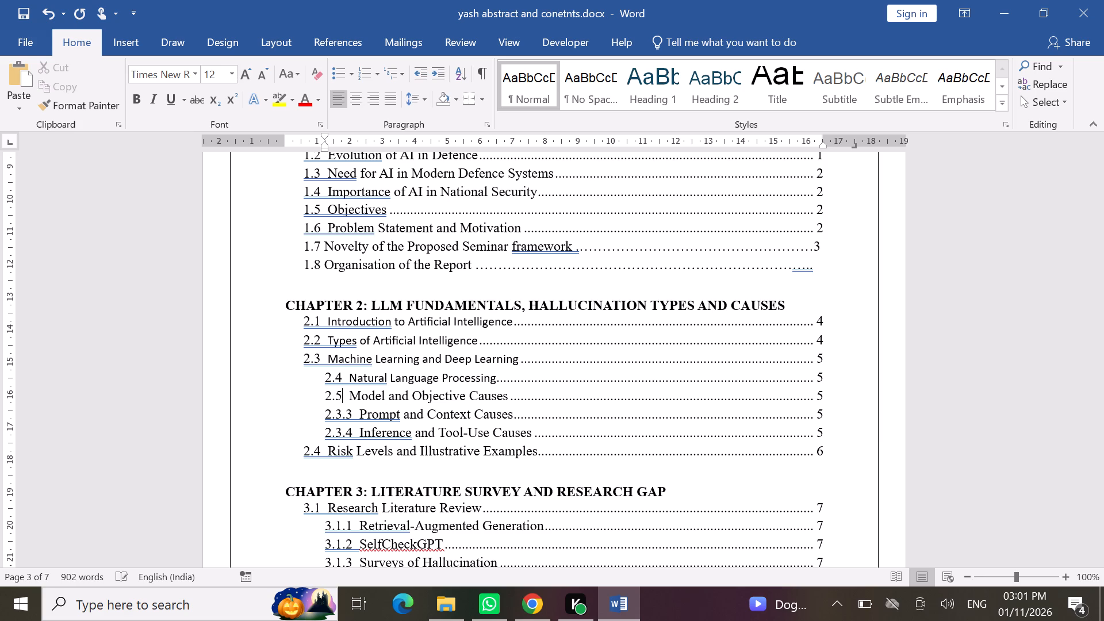
Renumber the Prompt and Context Causes contents entry as 2.6 and the Inference and Tool-Use Causes entry as 2.7.
{"action": "key", "text": "Down"}
{"action": "key", "text": "Right"}
{"action": "key", "text": "Right"}
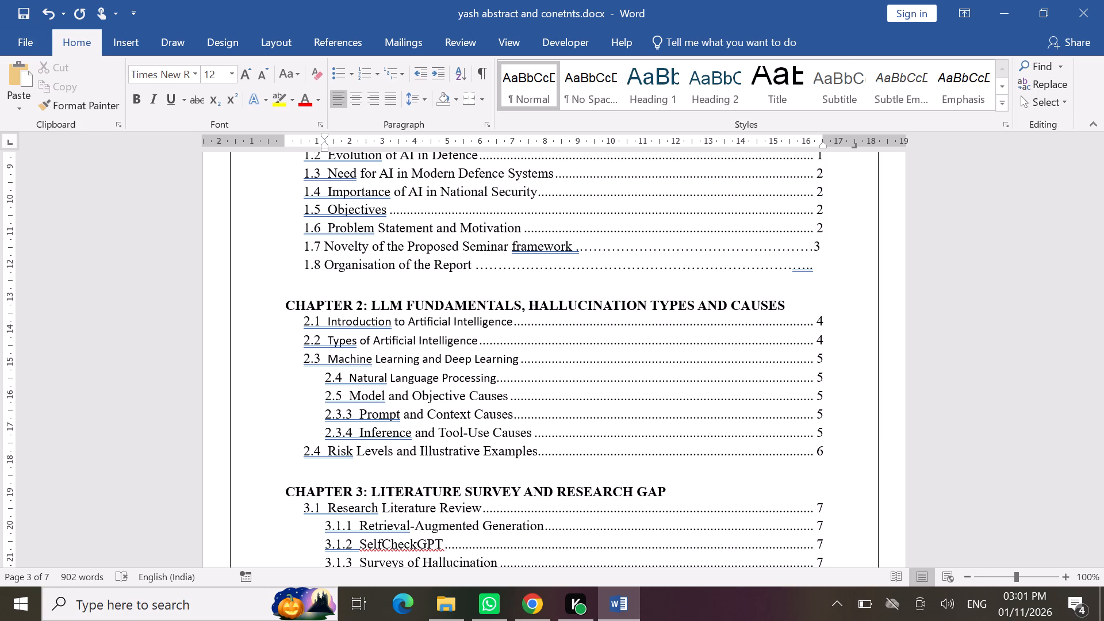
{"action": "key", "text": "BackSpace"}
{"action": "key", "text": "BackSpace"}
{"action": "key", "text": "BackSpace"}
{"action": "key", "text": "6"}
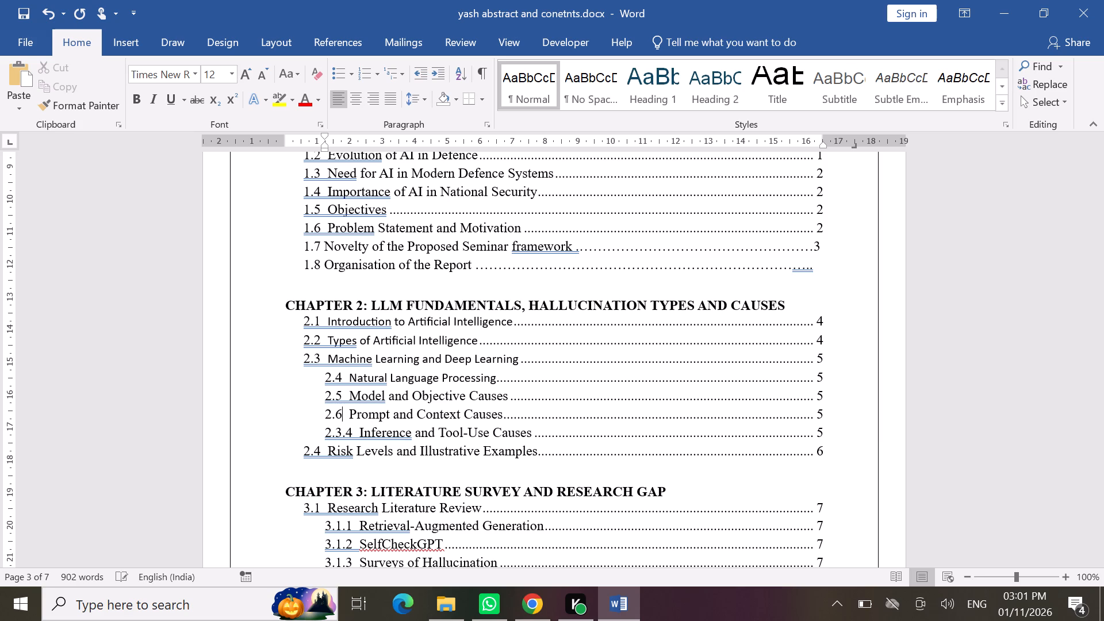
{"action": "key", "text": "Down"}
{"action": "key", "text": "Right"}
{"action": "key", "text": "Right"}
{"action": "key", "text": "BackSpace"}
{"action": "key", "text": "BackSpace"}
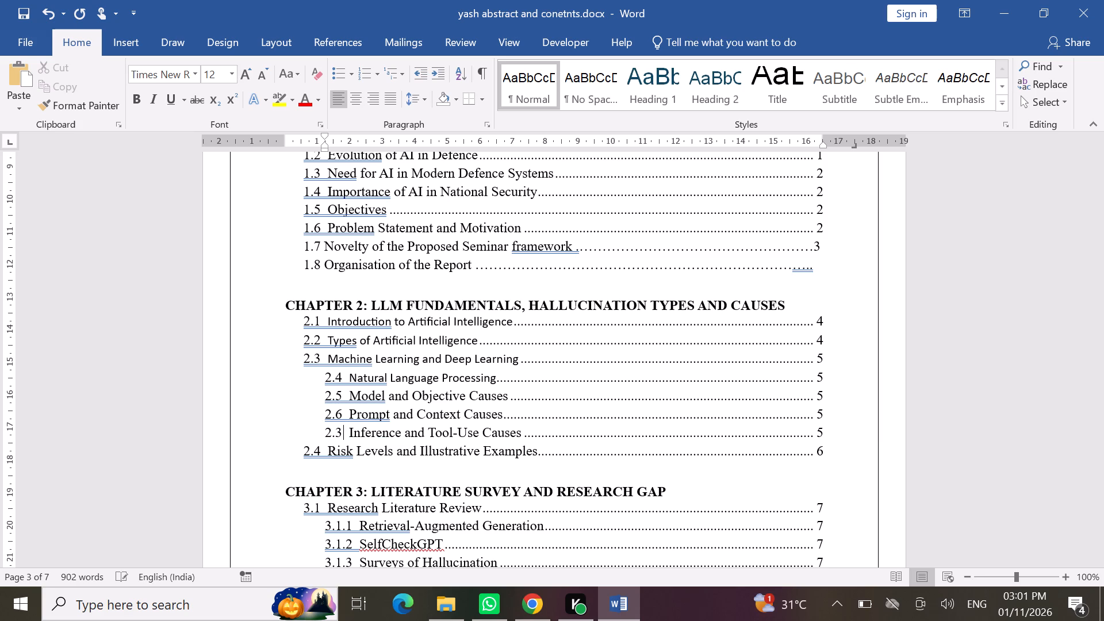
{"action": "key", "text": "BackSpace"}
{"action": "key", "text": "7"}
Renumber the Risk Levels and Illustrative Examples contents entry as 2.8.
{"action": "key", "text": "Down"}
{"action": "key", "text": "Right"}
{"action": "key", "text": "Left"}
{"action": "key", "text": "Left"}
{"action": "key", "text": "Left"}
{"action": "key", "text": "Left"}
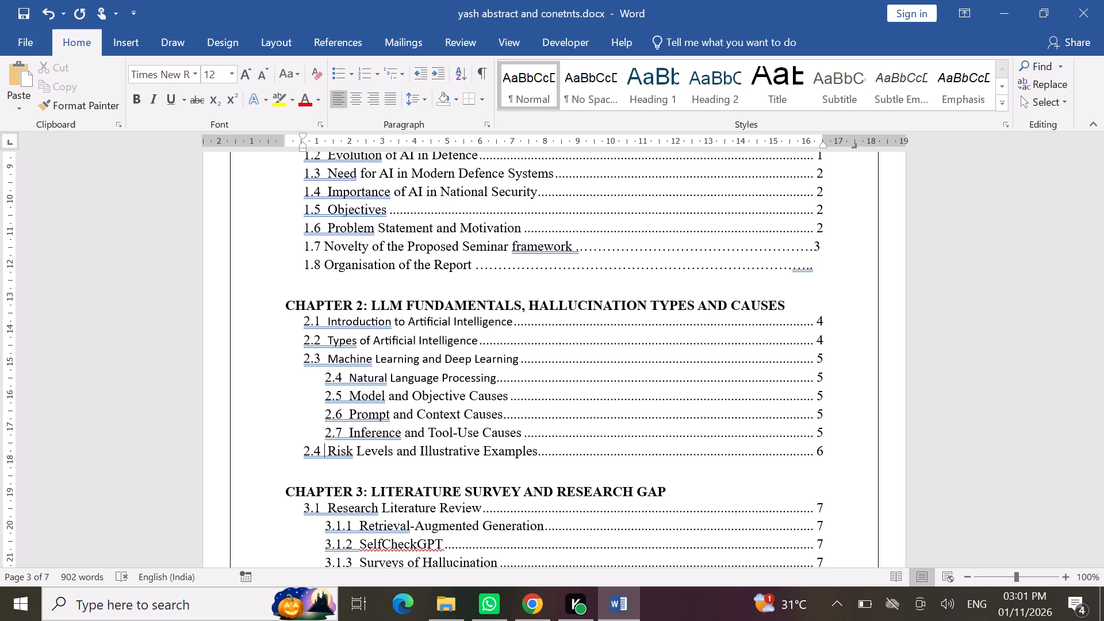
{"action": "key", "text": "Left"}
{"action": "key", "text": "BackSpace"}
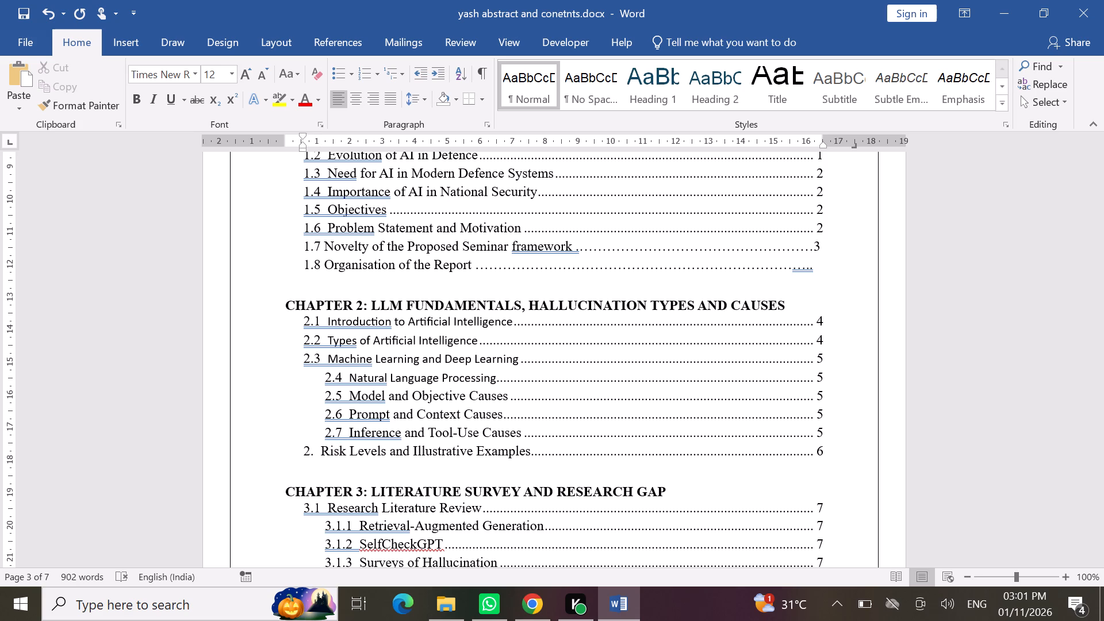
{"action": "key", "text": "8"}
Add two untitled contents lines numbered 2.9 and 2.10 below entry 2.8, before the Chapter 3 heading.
{"action": "key", "text": "Down"}
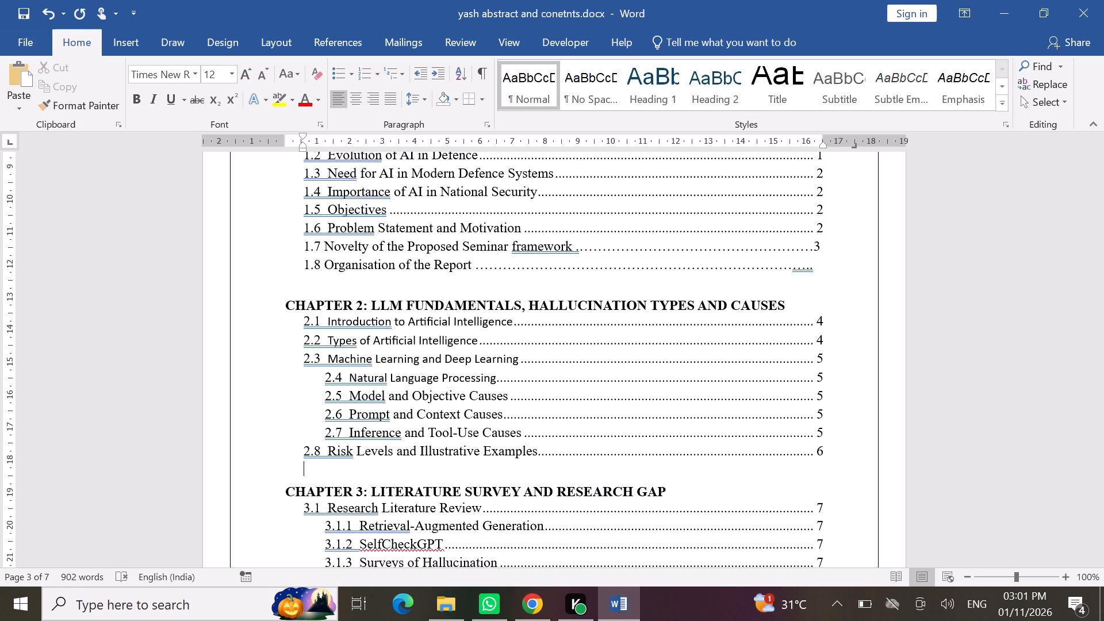
{"action": "type", "text": "2."}
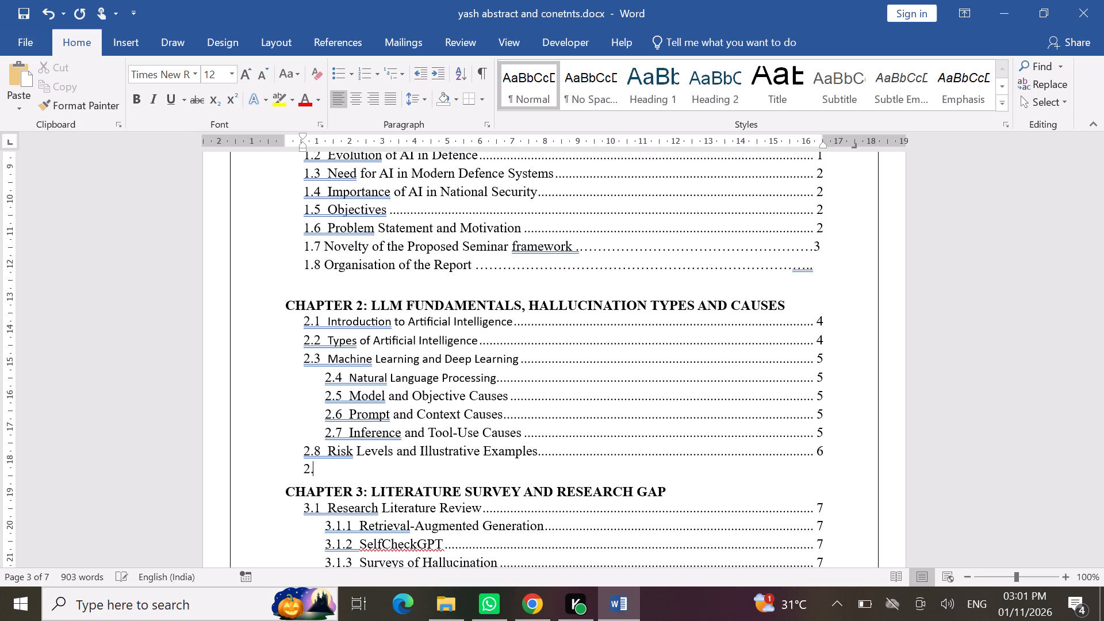
{"action": "key", "text": "9"}
{"action": "key", "text": "Return"}
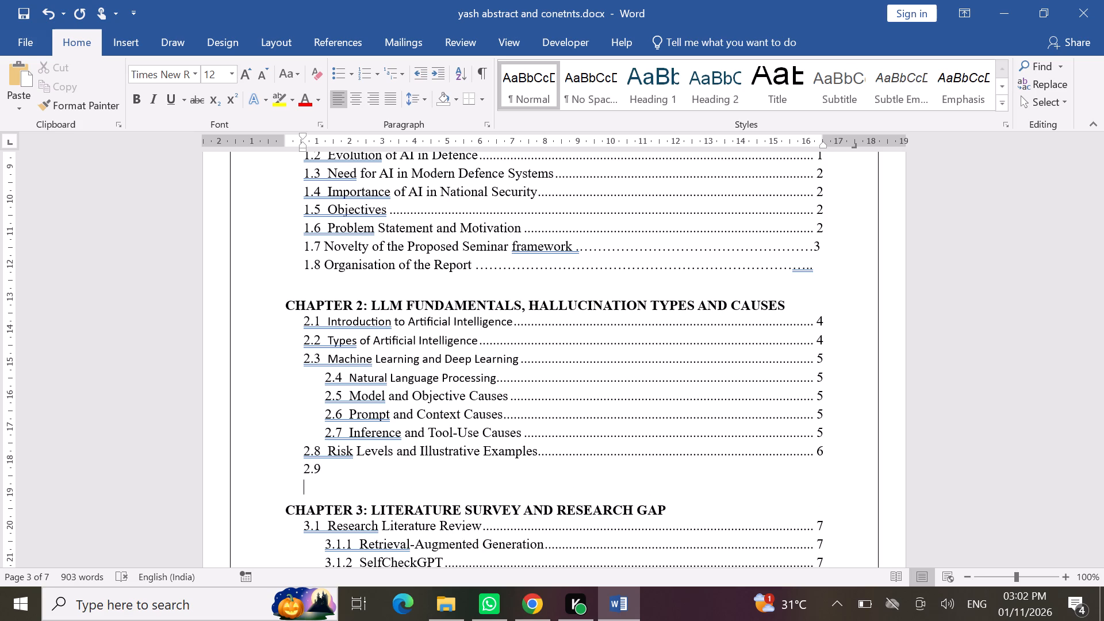
{"action": "type", "text": "22"}
{"action": "key", "text": "BackSpace"}
{"action": "key", "text": "period"}
{"action": "type", "text": "10"}
{"action": "key", "text": "space"}
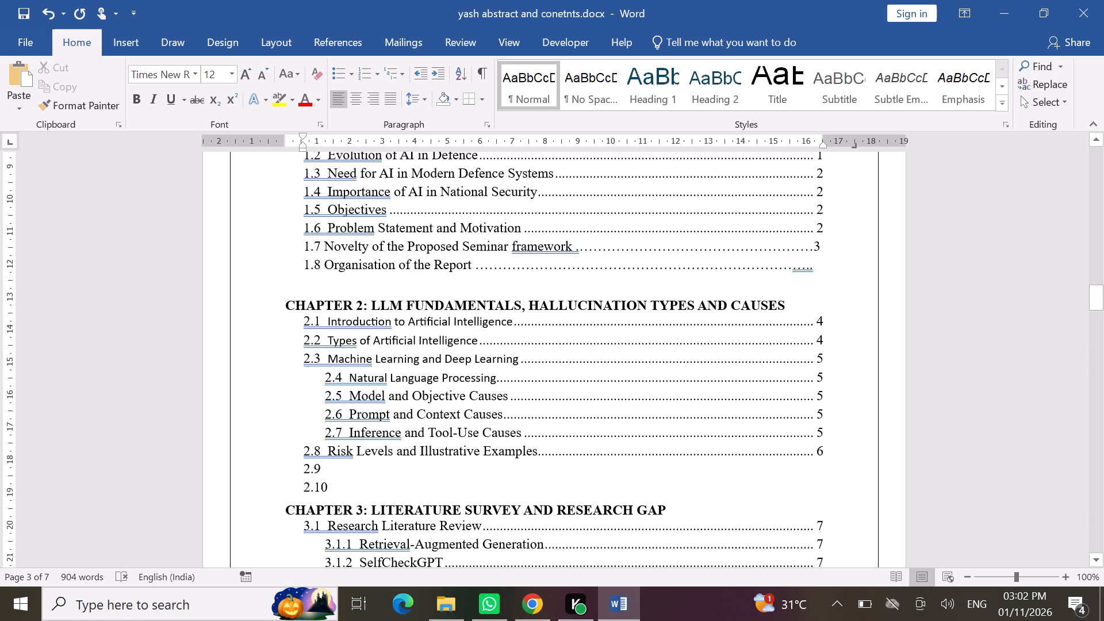
Replace the deeper indent of contents entry 2.7 with five leading spaces to line it up with entry 2.8.
{"action": "left_click", "coordinate": [325, 425]}
{"action": "key", "text": "BackSpace"}
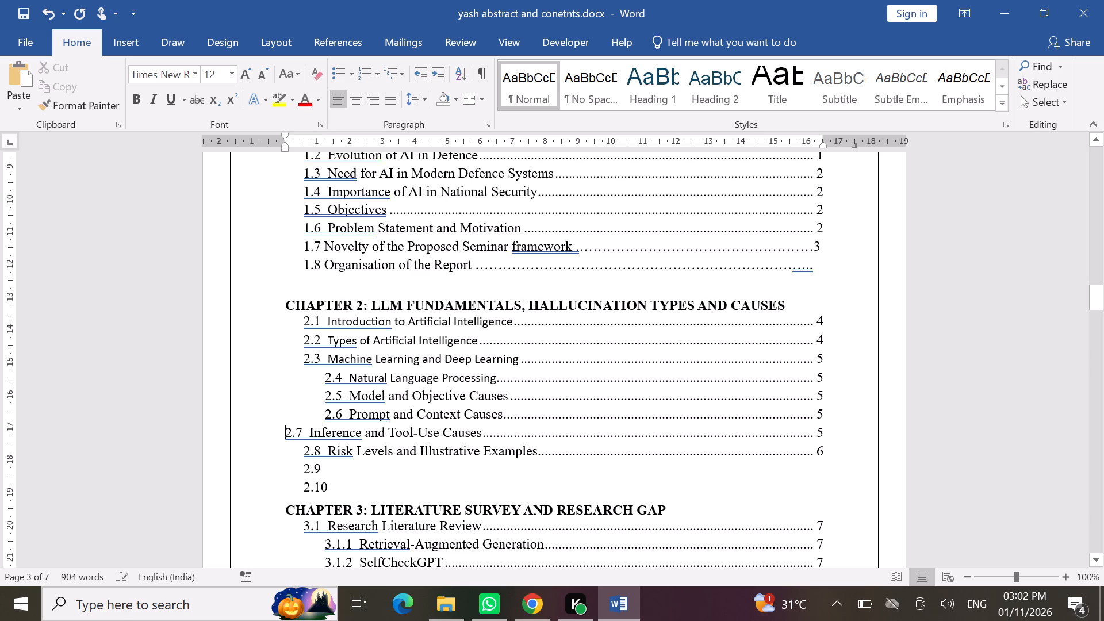
{"action": "key", "text": "space"}
{"action": "key", "text": "space"}
{"action": "key", "text": "space"}
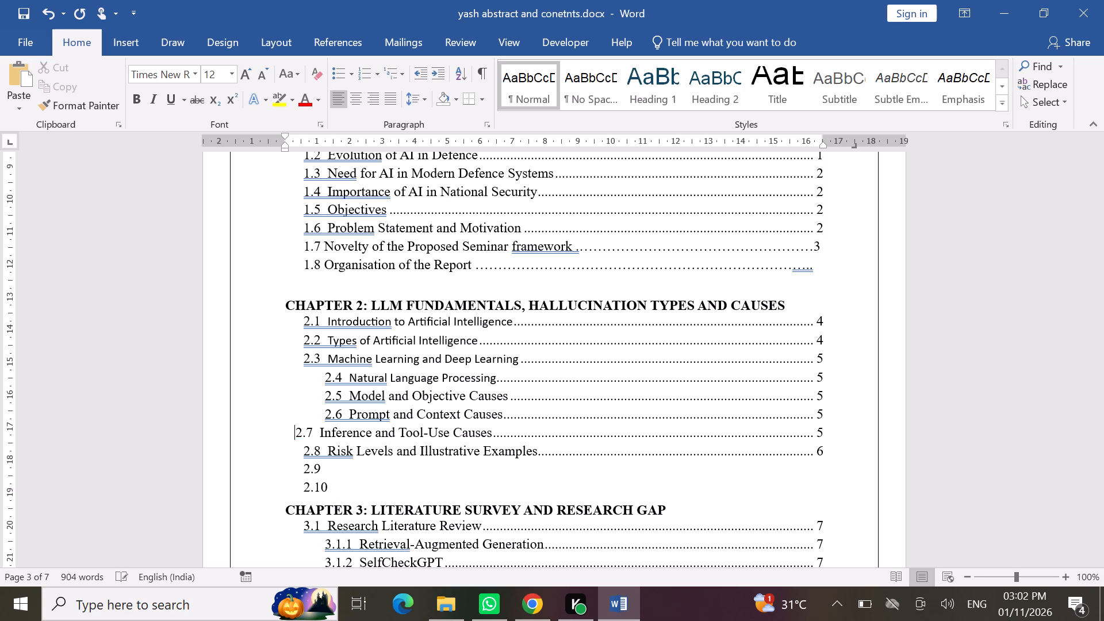
{"action": "key", "text": "space"}
{"action": "key", "text": "space"}
{"action": "key", "text": "space"}
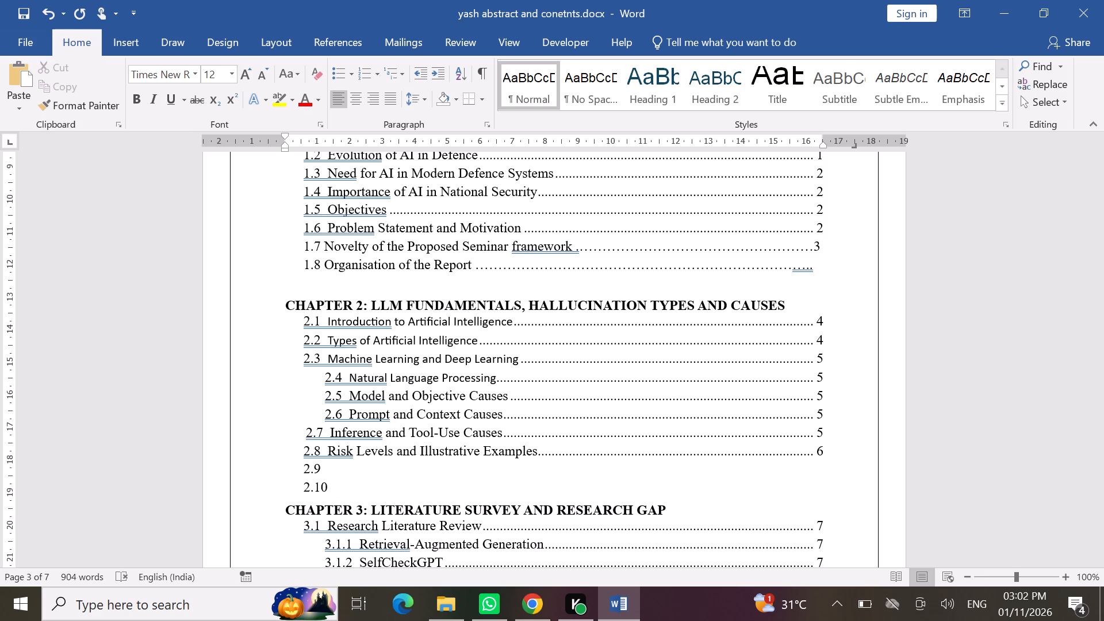
{"action": "key", "text": "BackSpace"}
Replace the deeper indent of contents entry 2.6 with five leading spaces to line it up with entry 2.7.
{"action": "key", "text": "Up"}
{"action": "key", "text": "BackSpace"}
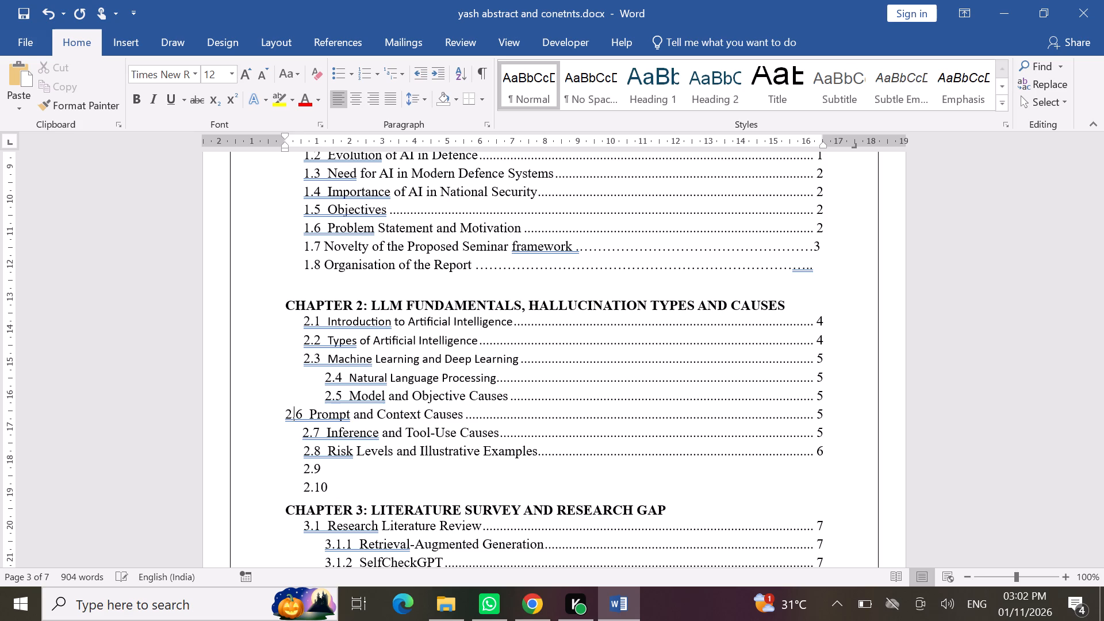
{"action": "key", "text": "space"}
{"action": "key", "text": "space"}
{"action": "key", "text": "space"}
{"action": "key", "text": "space"}
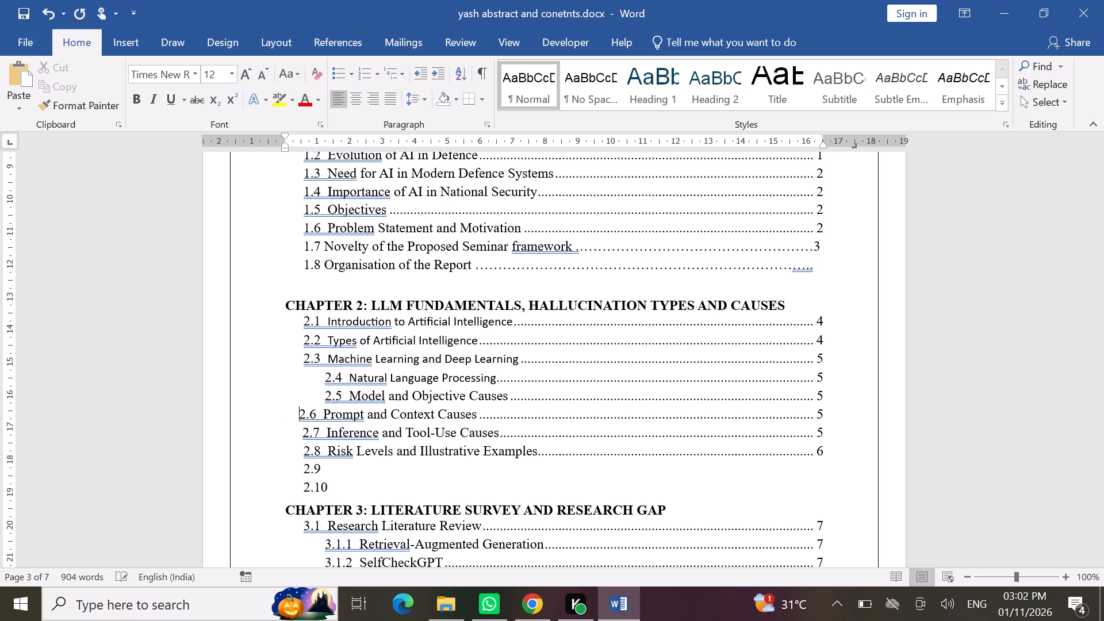
{"action": "key", "text": "space"}
{"action": "key", "text": "space"}
{"action": "key", "text": "BackSpace"}
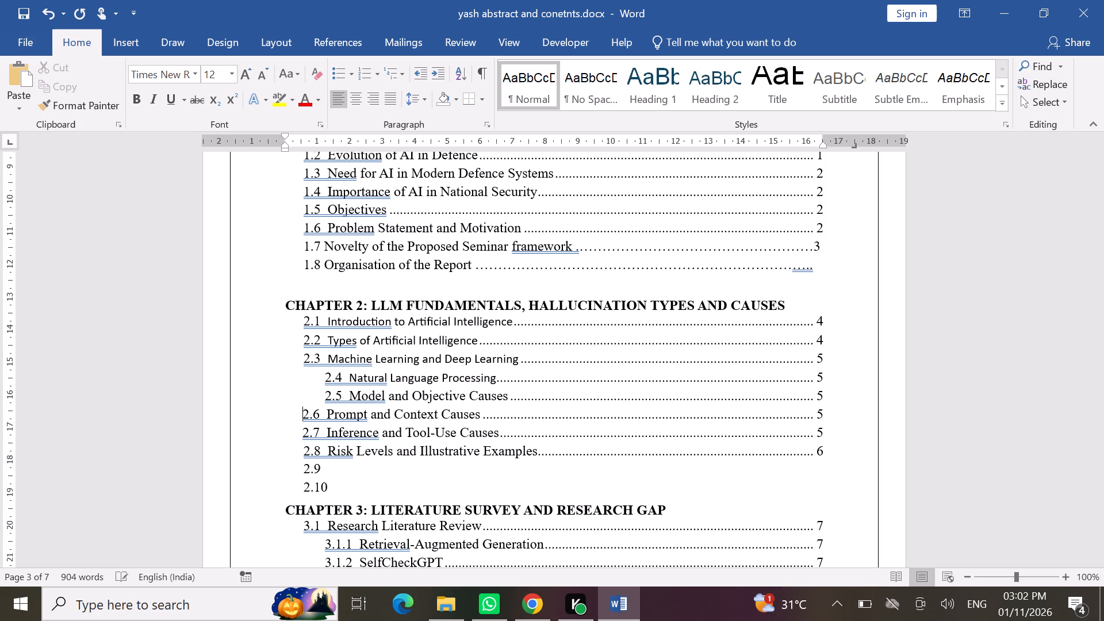
Replace the deeper indent of contents entry 2.5 with five leading spaces to line it up with entry 2.6.
{"action": "key", "text": "Up"}
{"action": "key", "text": "BackSpace"}
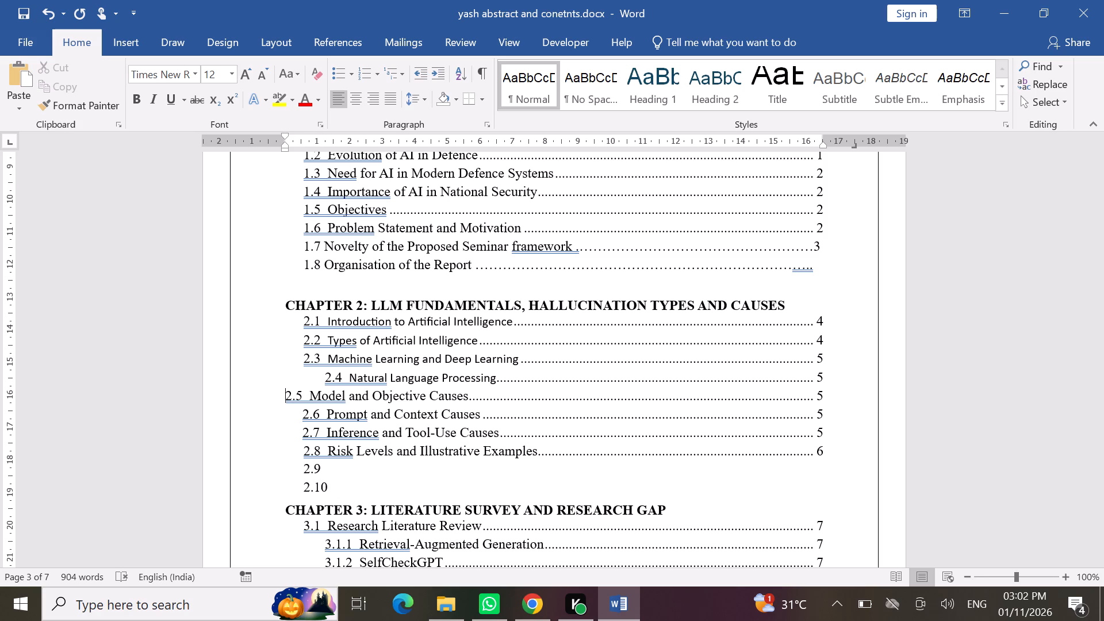
{"action": "key", "text": "space"}
{"action": "key", "text": "space"}
{"action": "key", "text": "space"}
{"action": "key", "text": "space"}
{"action": "key", "text": "space"}
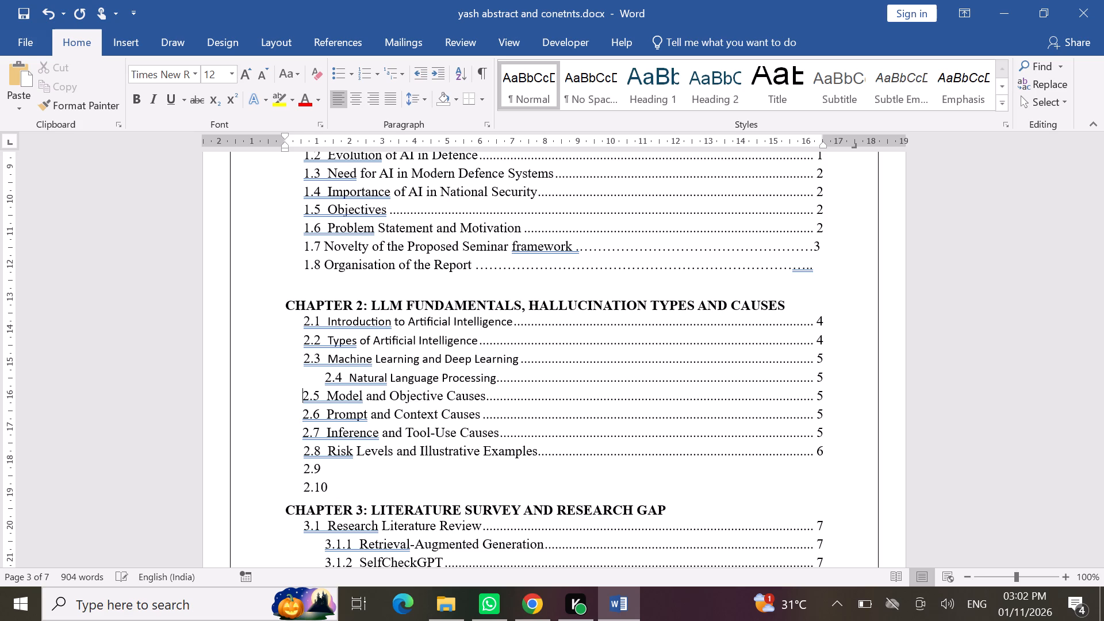
Replace the deeper indent of contents entry 2.4 with five leading spaces to line it up with entry 2.5.
{"action": "key", "text": "Up"}
{"action": "key", "text": "BackSpace"}
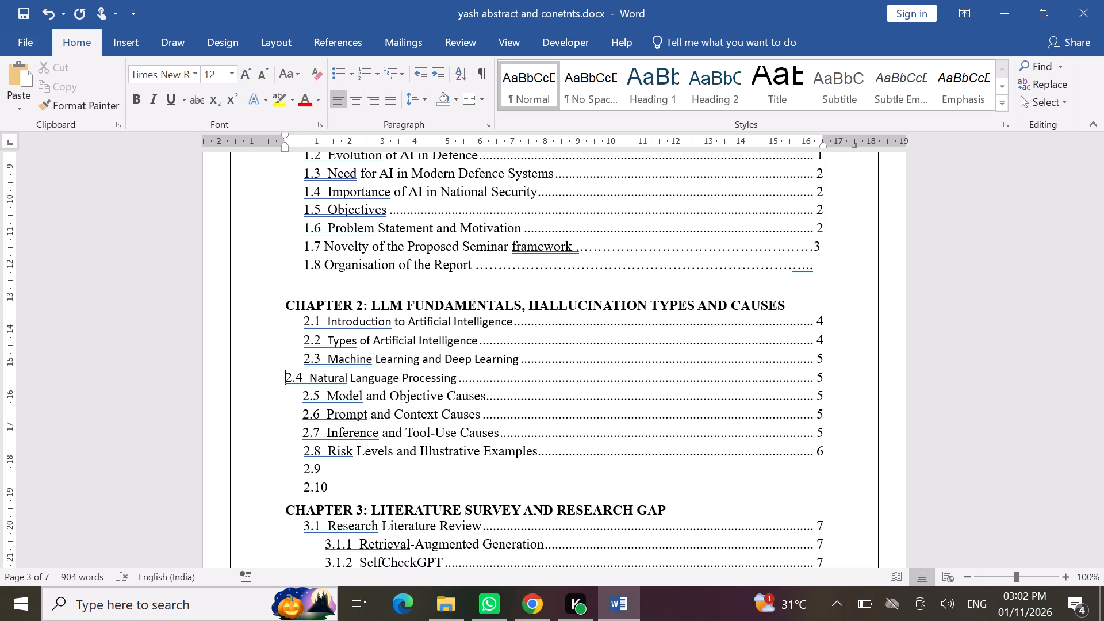
{"action": "key", "text": "space"}
{"action": "key", "text": "space"}
{"action": "key", "text": "space"}
{"action": "key", "text": "space"}
{"action": "key", "text": "space"}
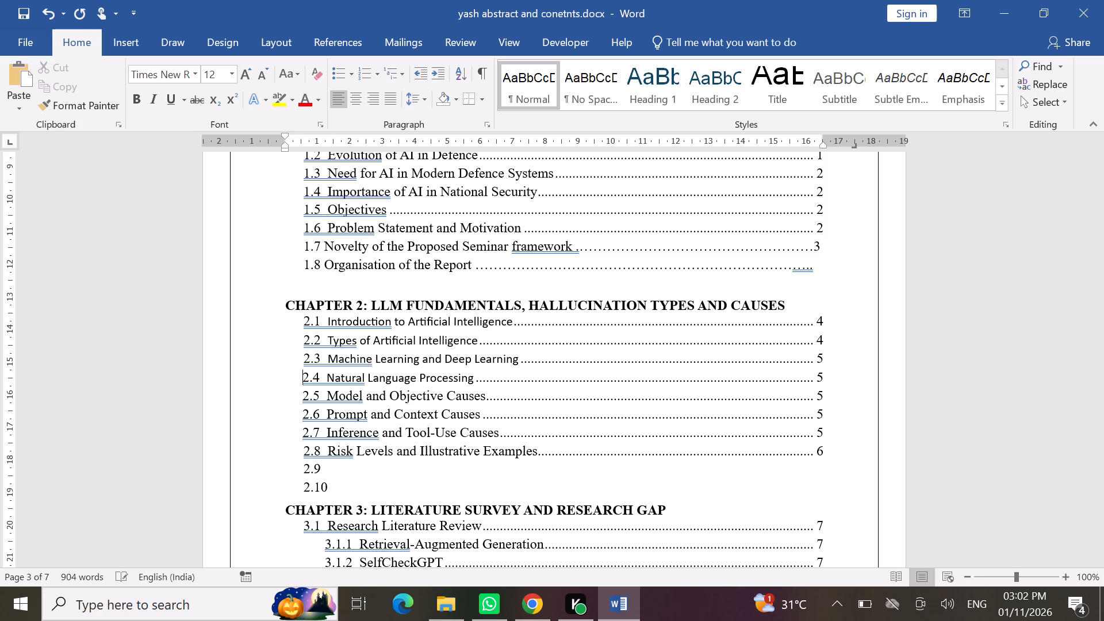
{"action": "scroll", "coordinate": [325, 425], "scroll_direction": "down", "scroll_amount": 2}
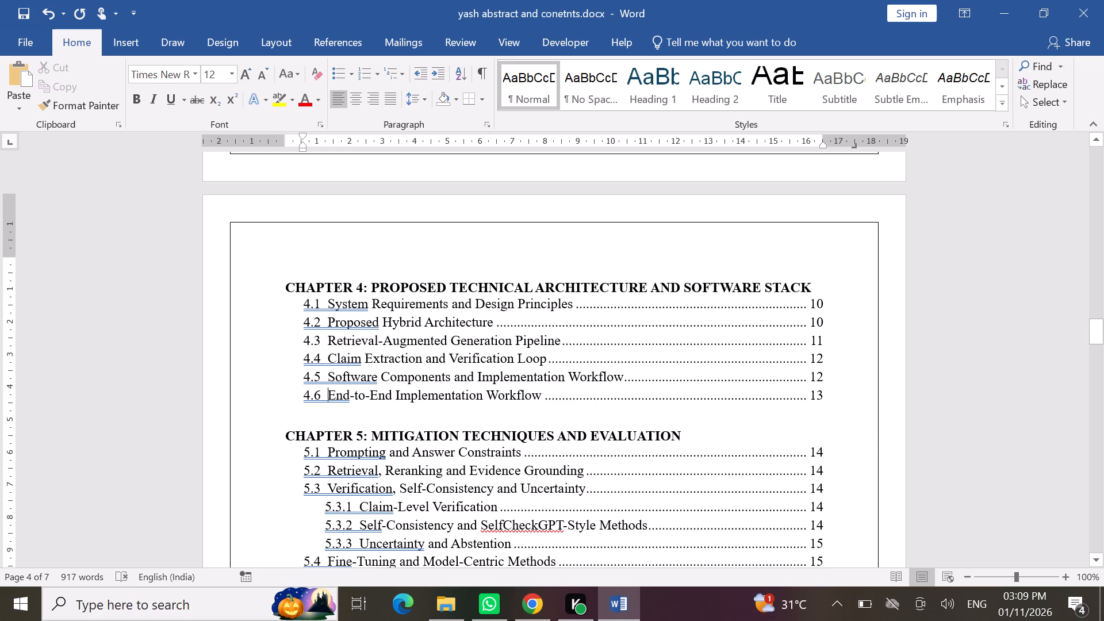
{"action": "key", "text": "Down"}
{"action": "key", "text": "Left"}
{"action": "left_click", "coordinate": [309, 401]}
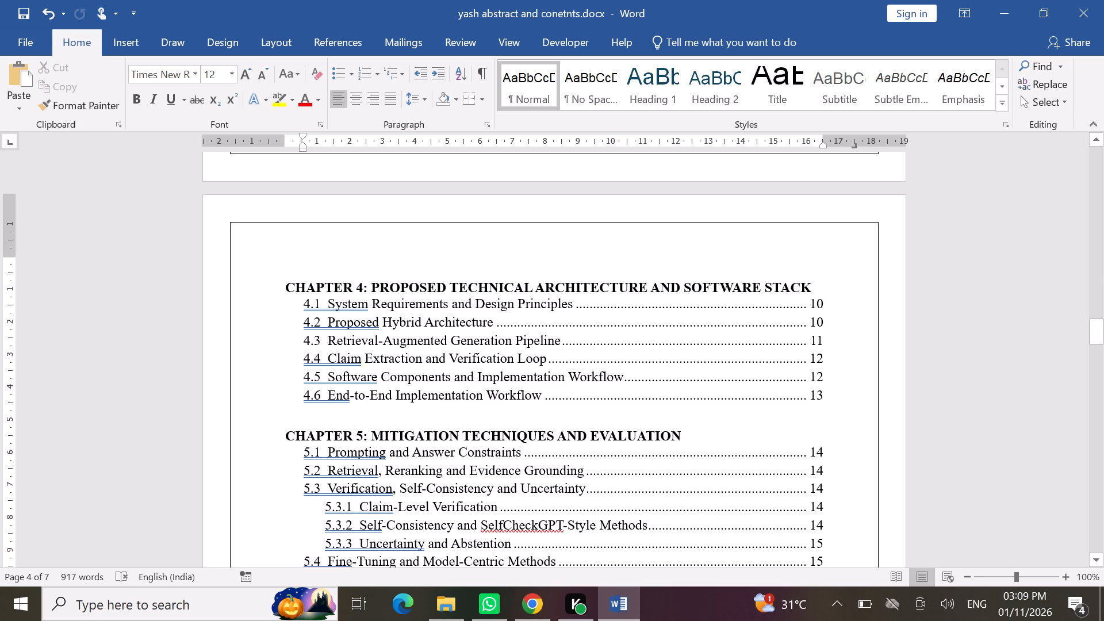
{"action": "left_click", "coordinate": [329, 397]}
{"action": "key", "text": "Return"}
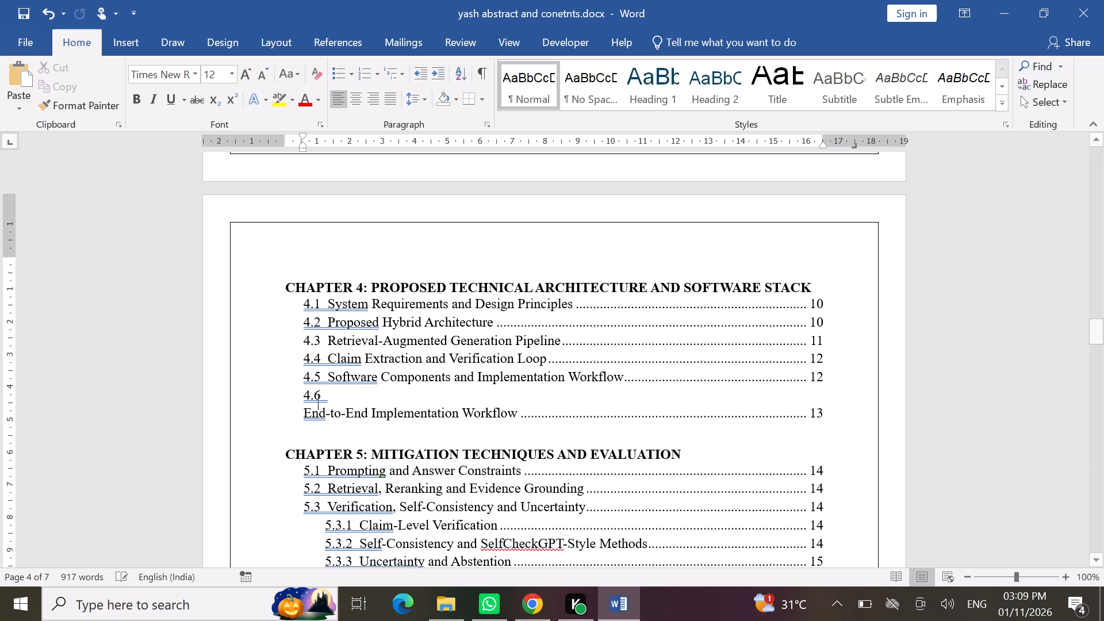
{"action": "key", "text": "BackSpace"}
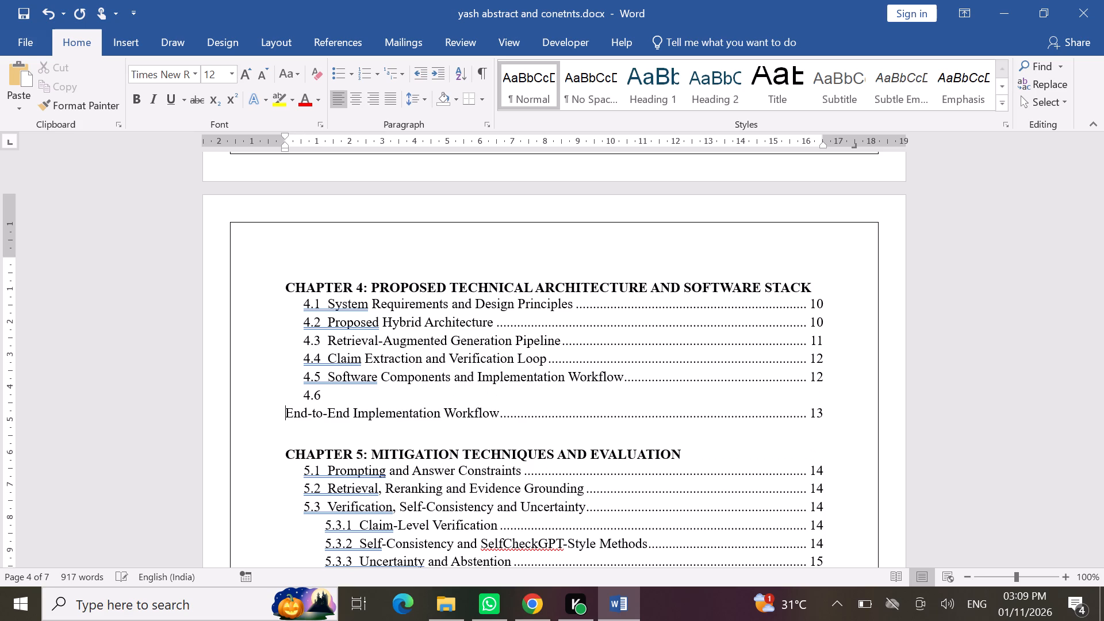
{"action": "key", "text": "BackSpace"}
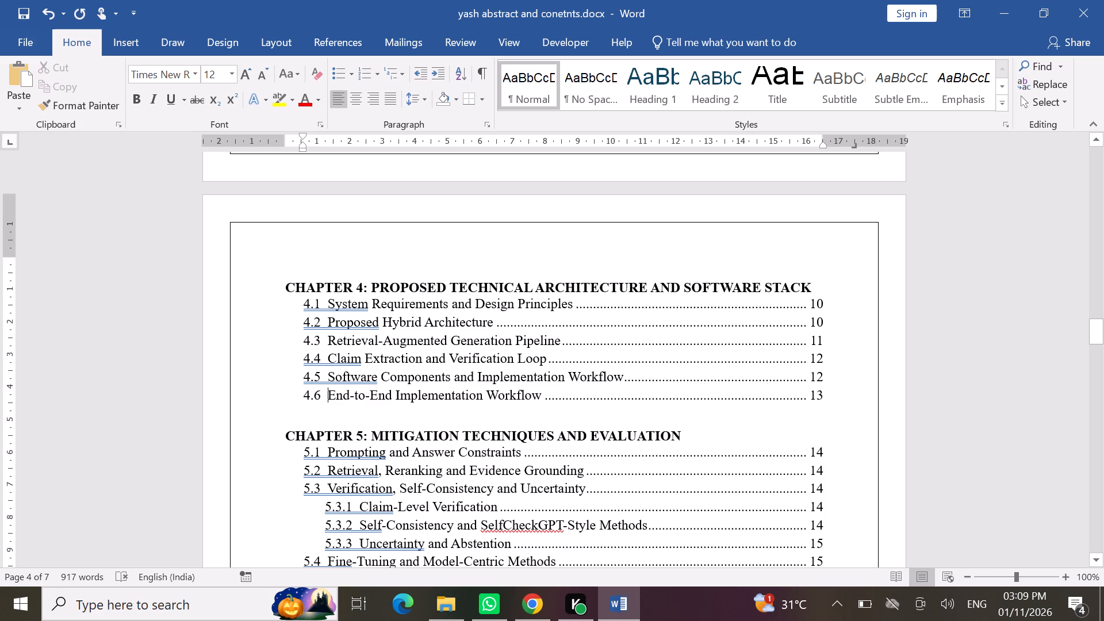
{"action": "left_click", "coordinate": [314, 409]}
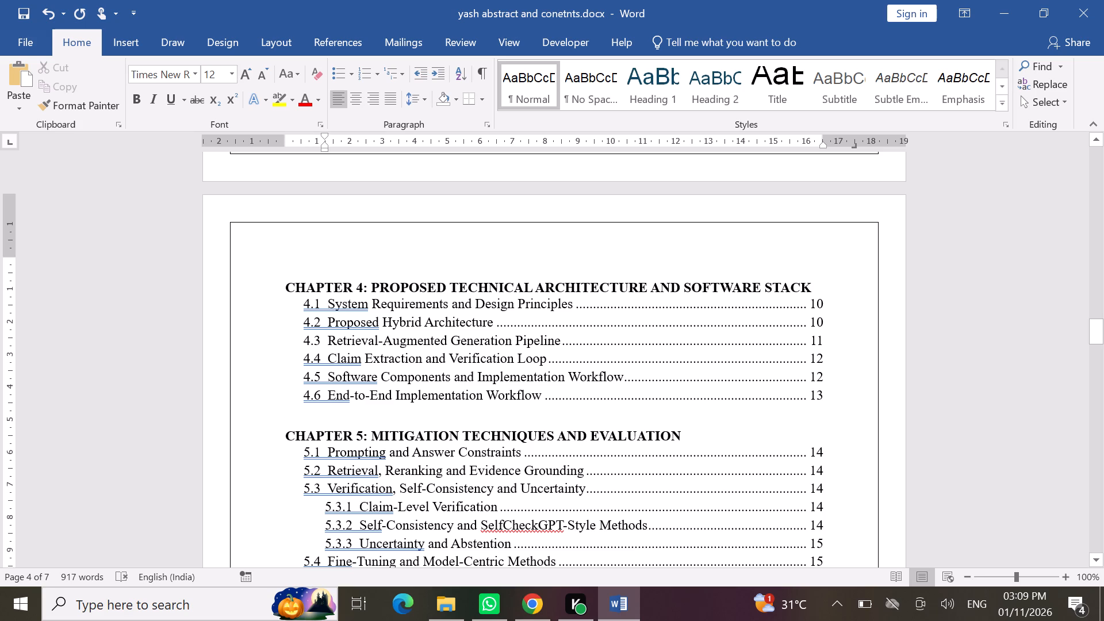
Insert two new lines above the "End-to-End Implementation Workflow" entry, numbered 4.5 and 4.6, each followed by two spaces.
{"action": "left_click", "coordinate": [303, 394]}
{"action": "key", "text": "Return"}
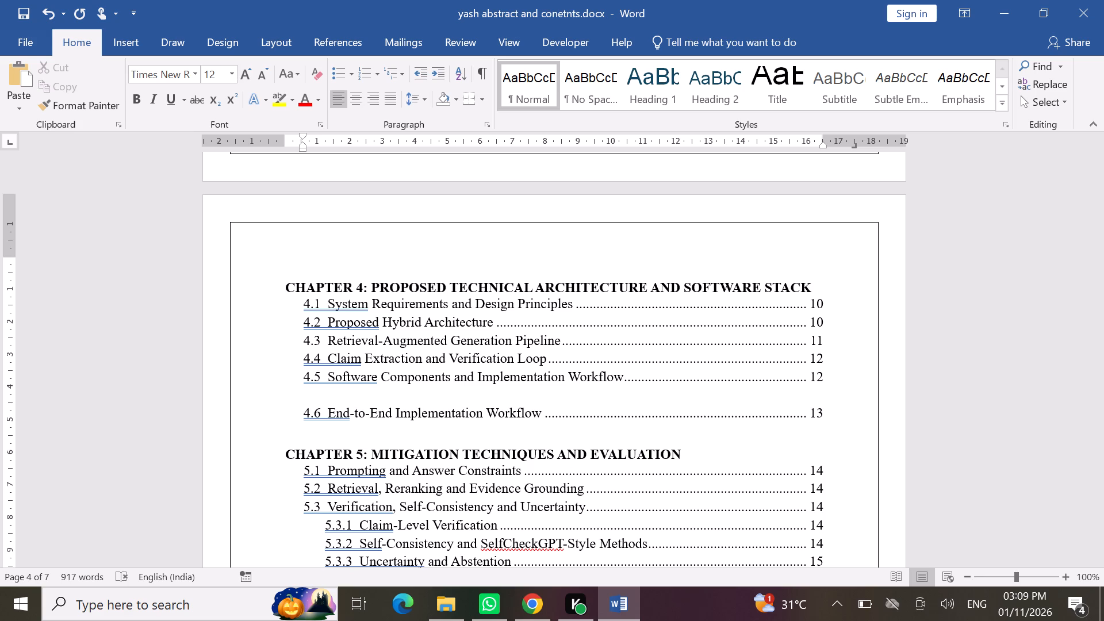
{"action": "left_click", "coordinate": [352, 397]}
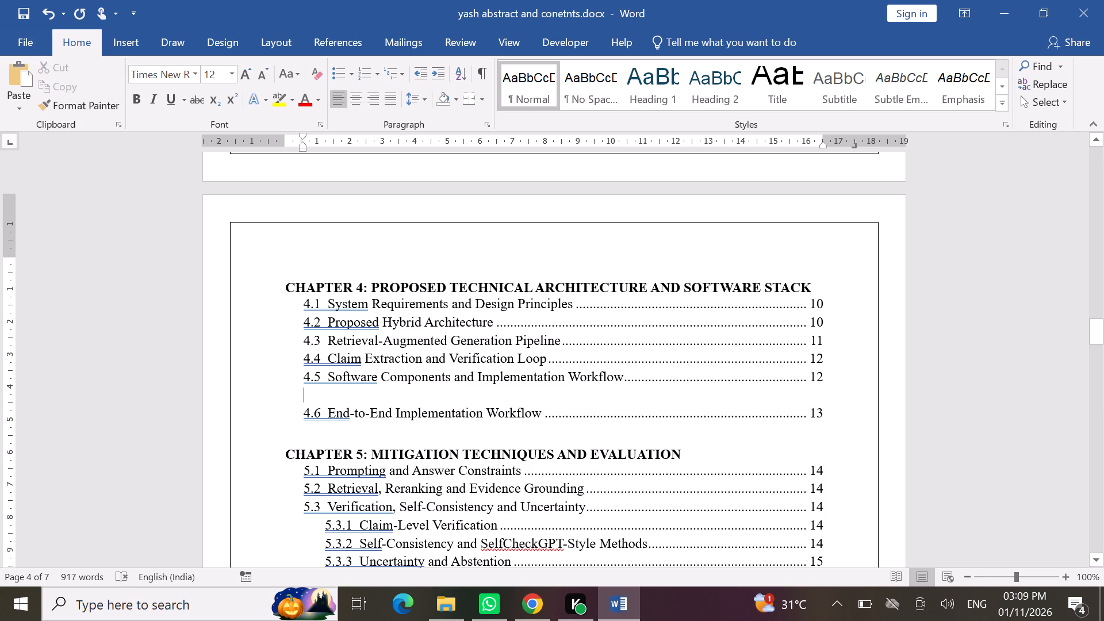
{"action": "type", "text": "4."}
{"action": "type", "text": "5"}
{"action": "key", "text": "space"}
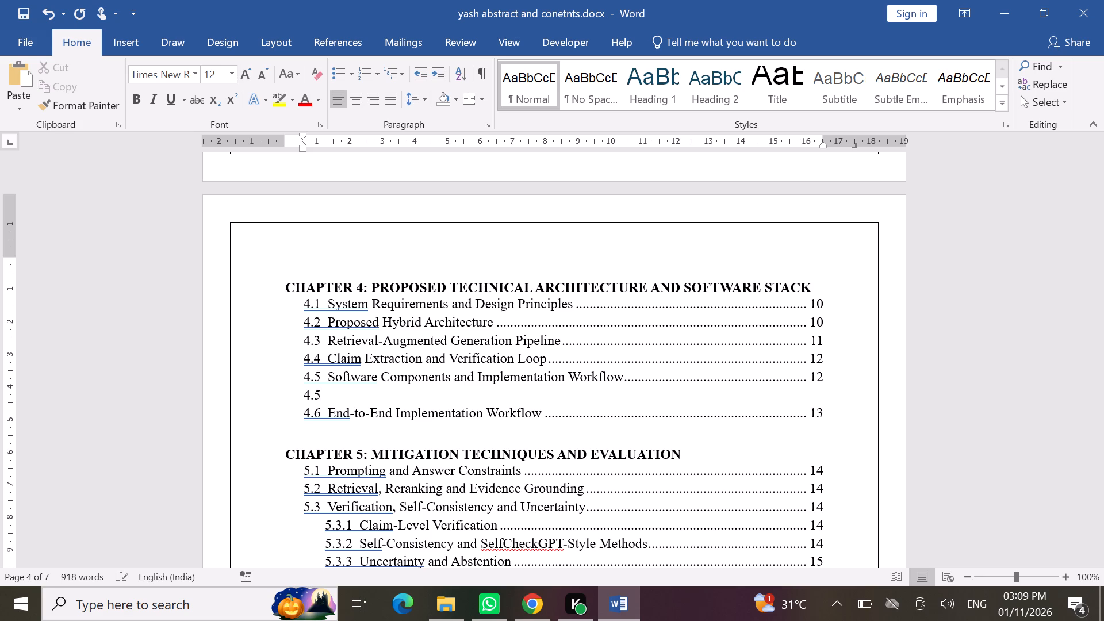
{"action": "key", "text": "space"}
{"action": "key", "text": "Return"}
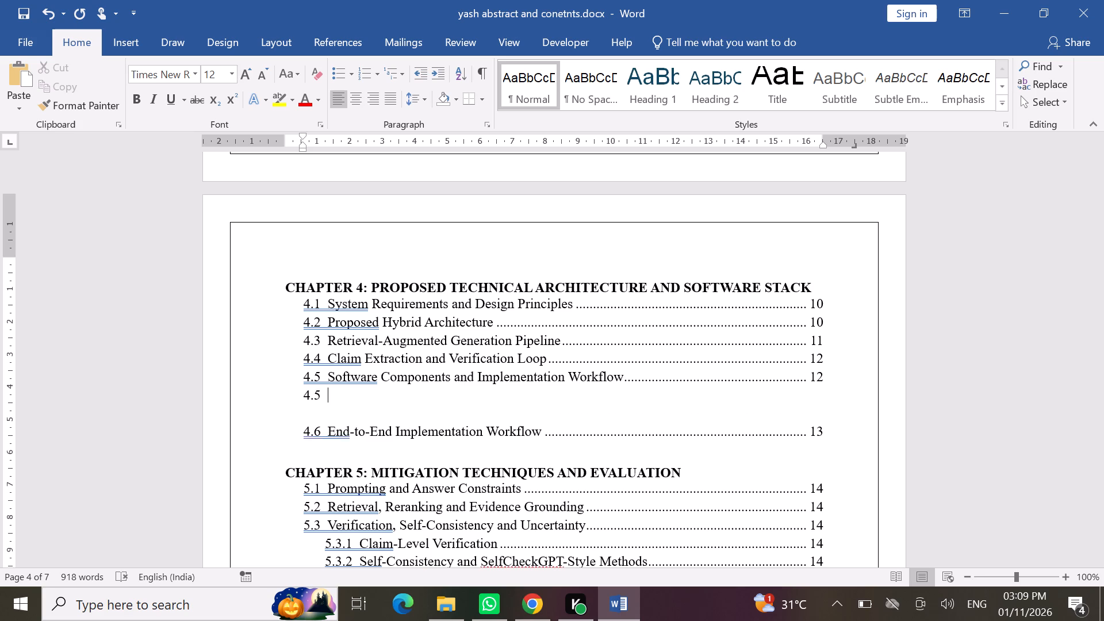
{"action": "type", "text": "4."}
{"action": "key", "text": "6"}
{"action": "key", "text": "space"}
{"action": "key", "text": "space"}
Add three more lines below the new 4.6 line in Chapter 4, numbered 4.7, 4.8 and 4.9.
{"action": "key", "text": "Return"}
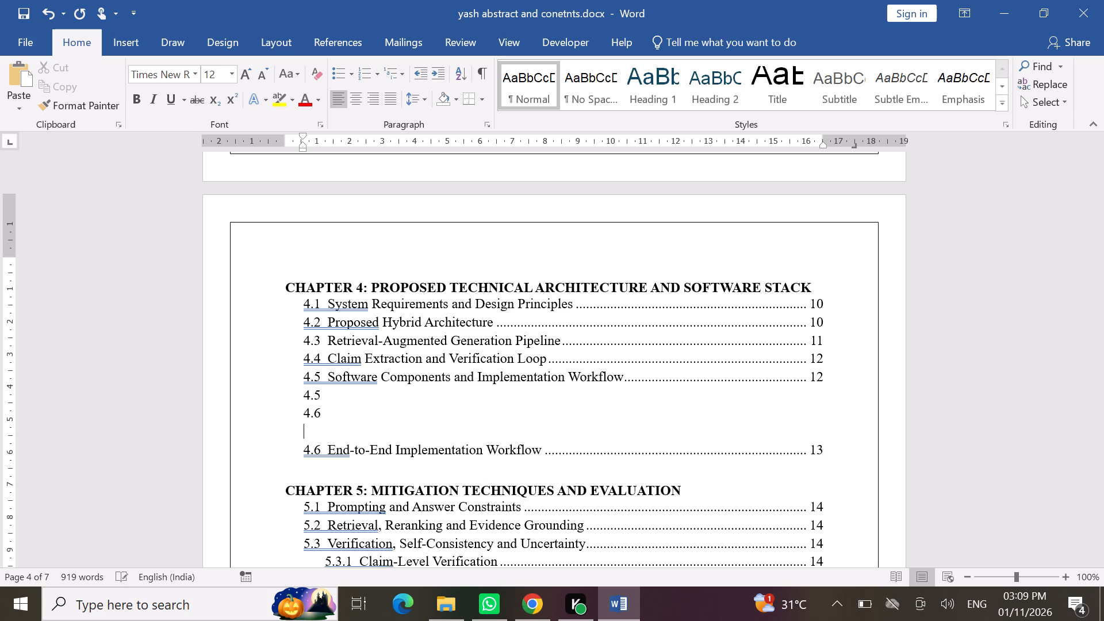
{"action": "key", "text": "4"}
{"action": "key", "text": "period"}
{"action": "key", "text": "7"}
{"action": "key", "text": "Return"}
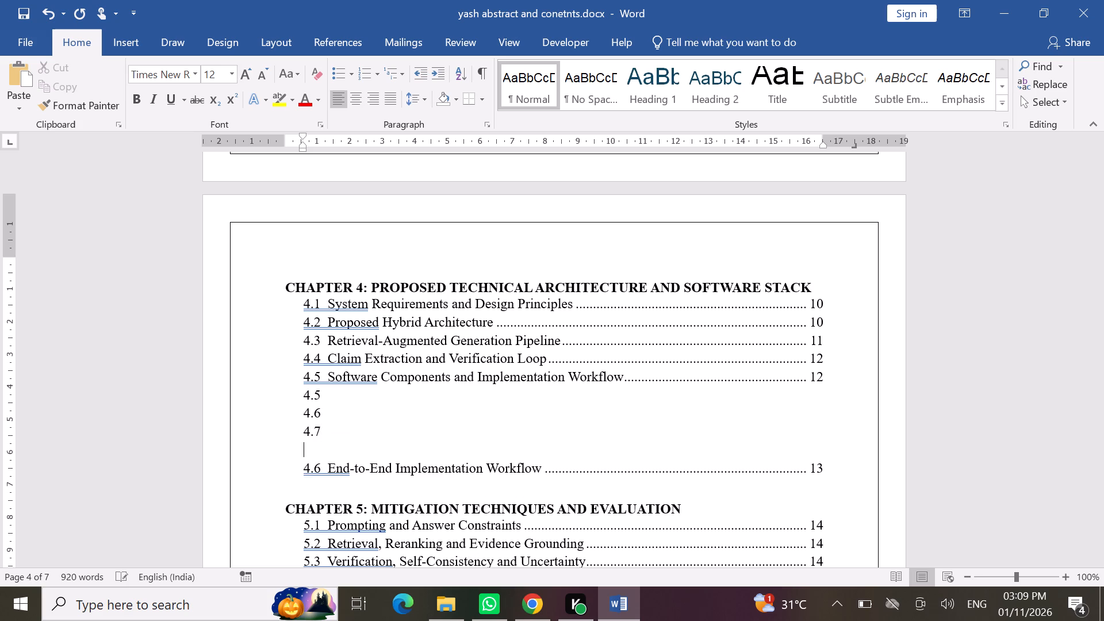
{"action": "type", "text": "4."}
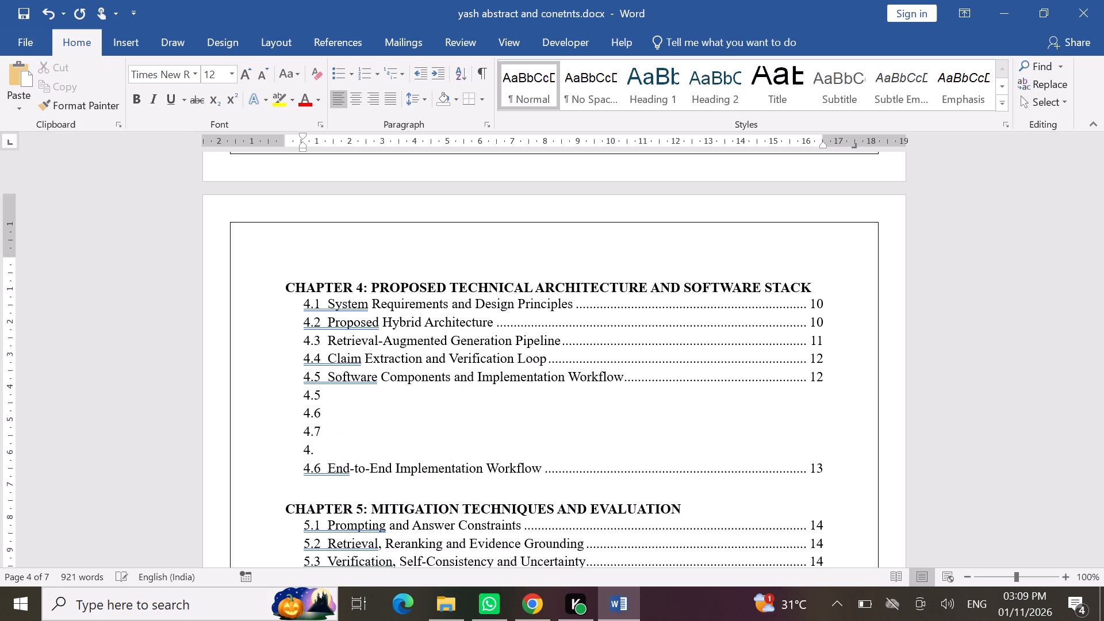
{"action": "key", "text": "8"}
{"action": "key", "text": "Return"}
{"action": "type", "text": "4."}
{"action": "key", "text": "9"}
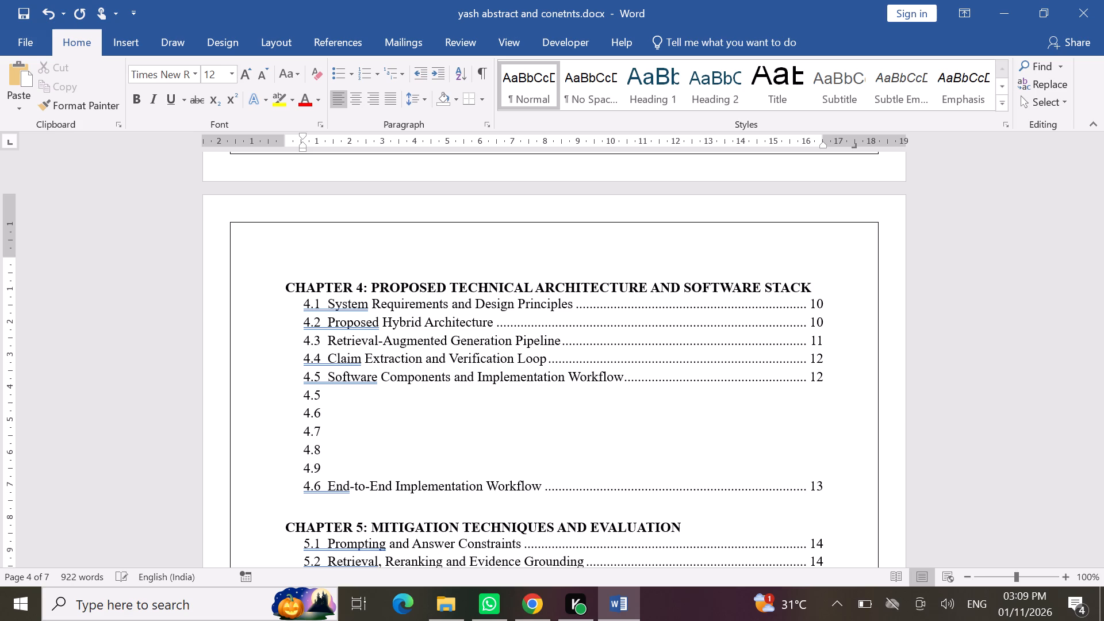
Change the number of the "End-to-End Implementation Workflow" entry to 4.10.
{"action": "left_click", "coordinate": [318, 484]}
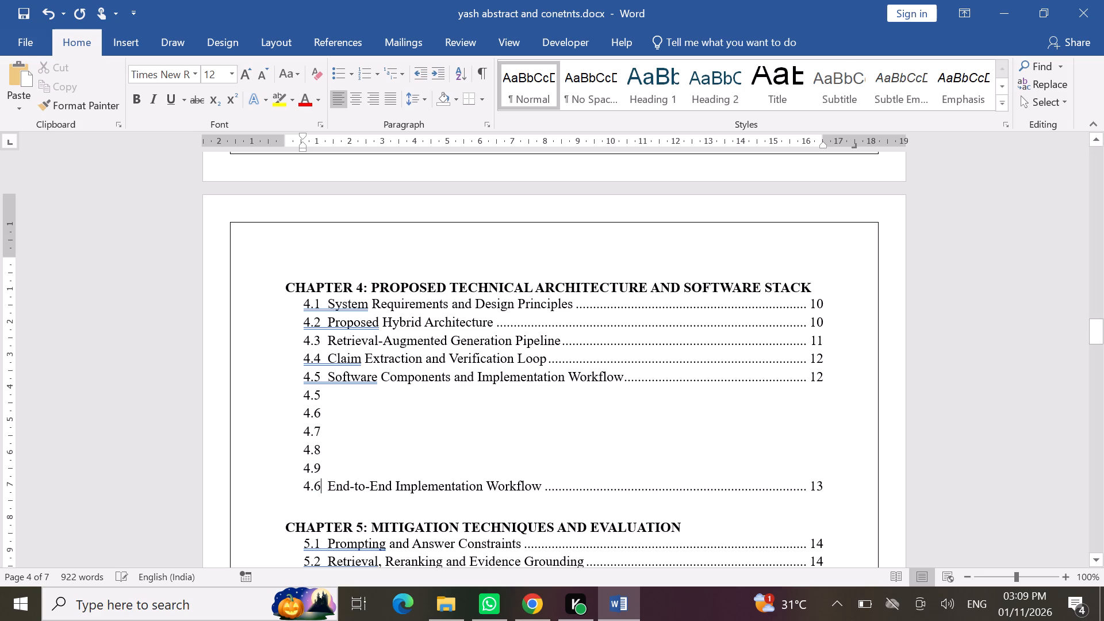
{"action": "key", "text": "BackSpace"}
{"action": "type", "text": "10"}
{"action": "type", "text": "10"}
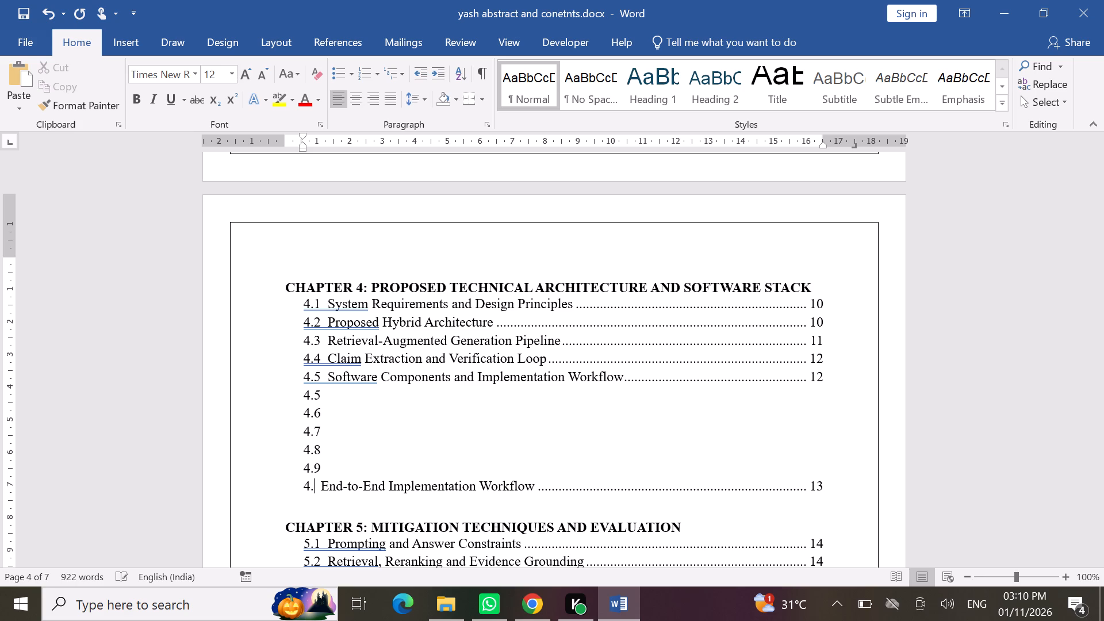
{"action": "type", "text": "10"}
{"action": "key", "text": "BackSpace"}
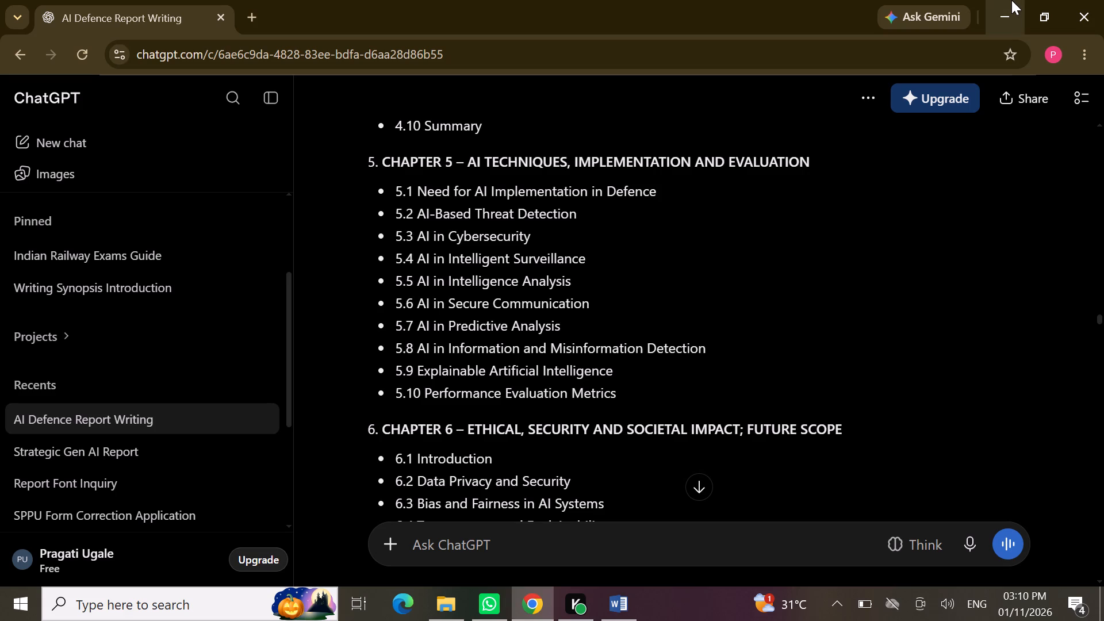
{"action": "left_click", "coordinate": [1010, 1]}
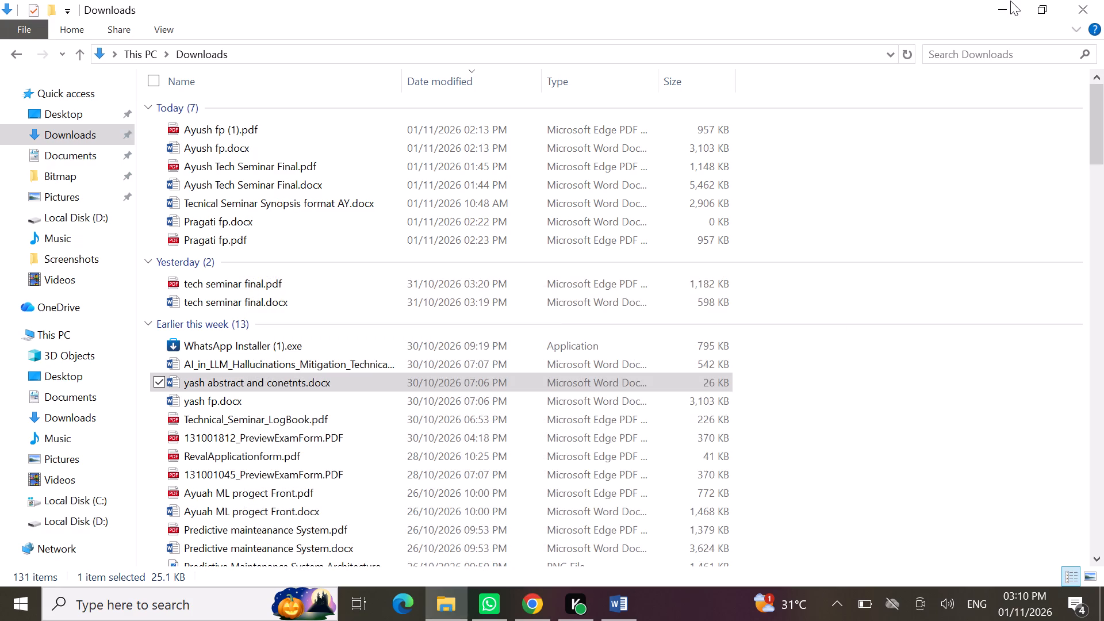
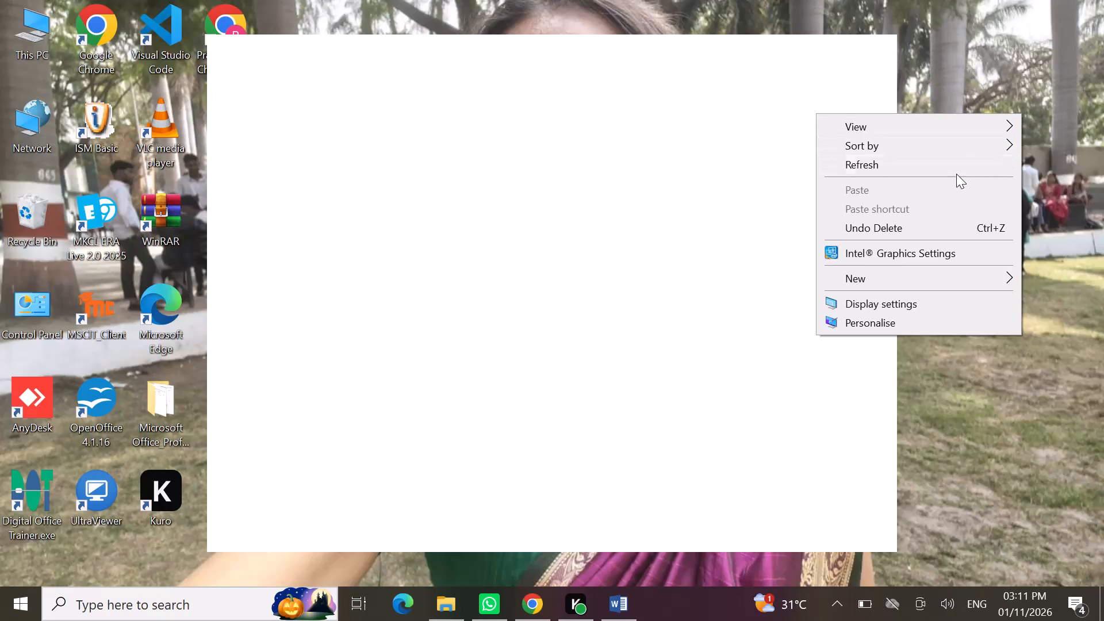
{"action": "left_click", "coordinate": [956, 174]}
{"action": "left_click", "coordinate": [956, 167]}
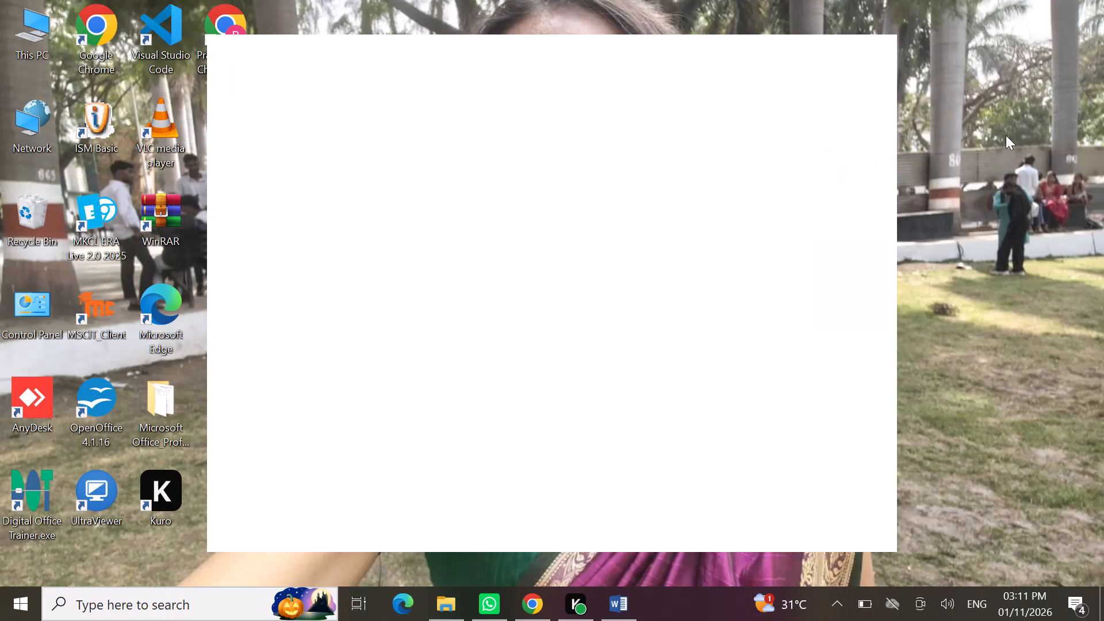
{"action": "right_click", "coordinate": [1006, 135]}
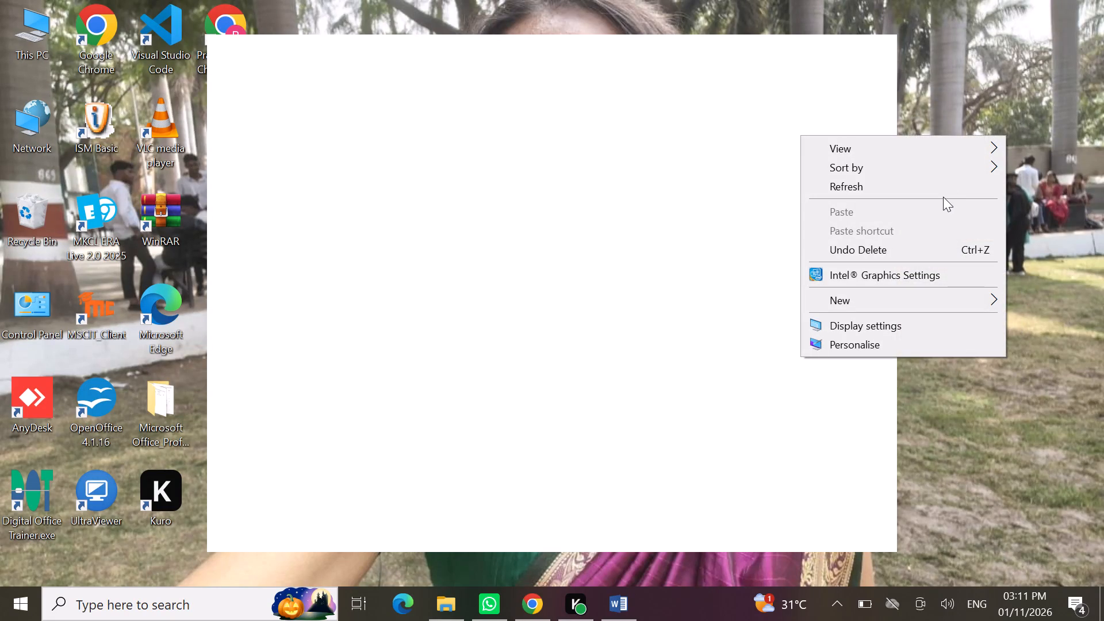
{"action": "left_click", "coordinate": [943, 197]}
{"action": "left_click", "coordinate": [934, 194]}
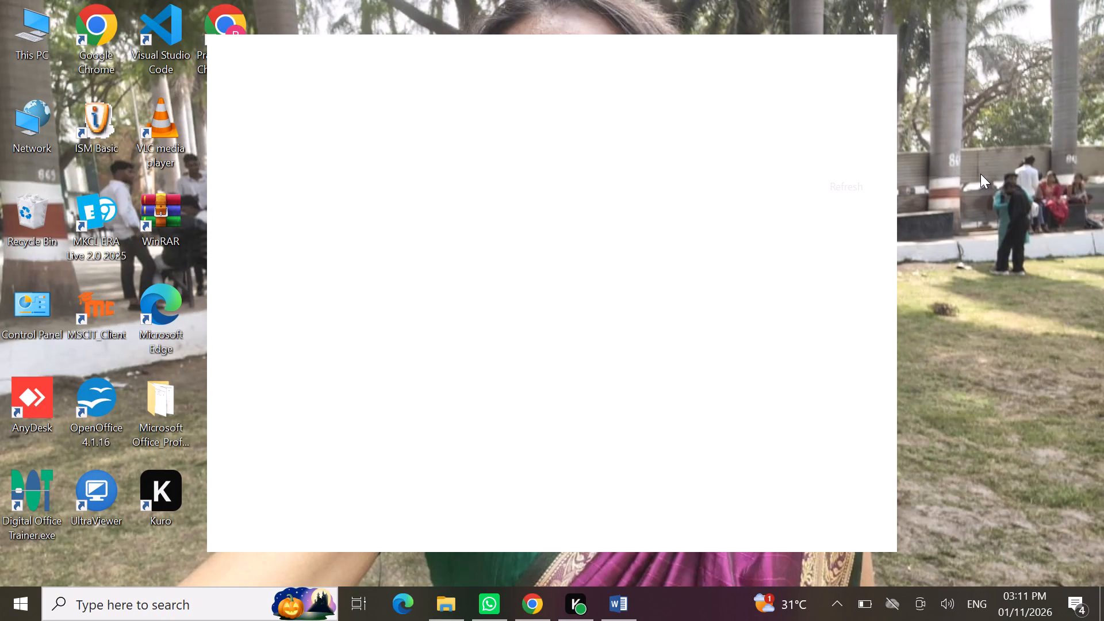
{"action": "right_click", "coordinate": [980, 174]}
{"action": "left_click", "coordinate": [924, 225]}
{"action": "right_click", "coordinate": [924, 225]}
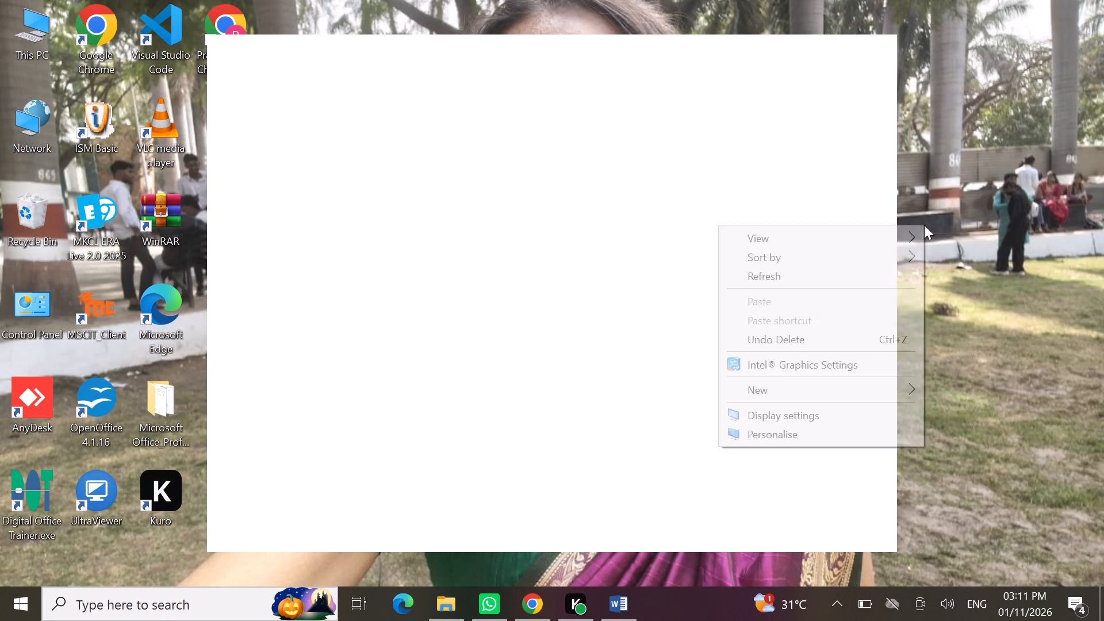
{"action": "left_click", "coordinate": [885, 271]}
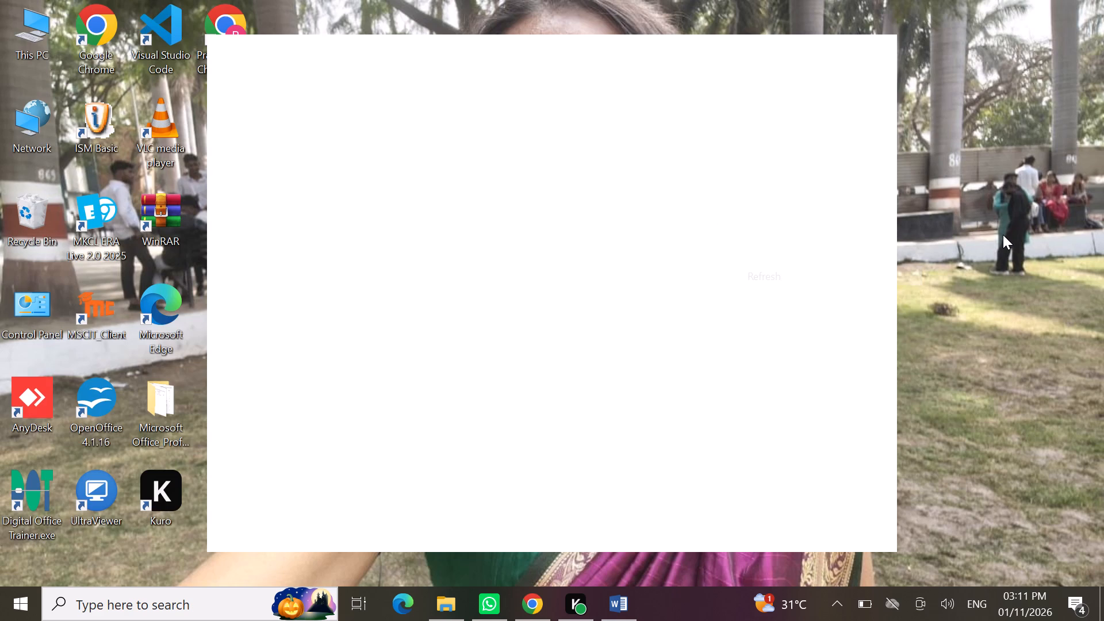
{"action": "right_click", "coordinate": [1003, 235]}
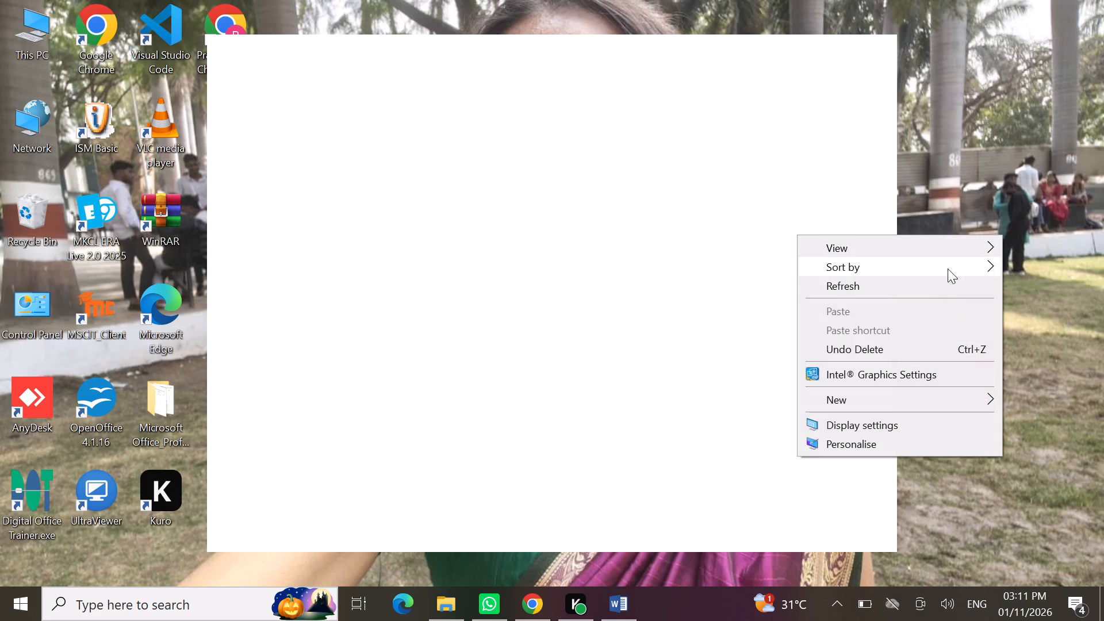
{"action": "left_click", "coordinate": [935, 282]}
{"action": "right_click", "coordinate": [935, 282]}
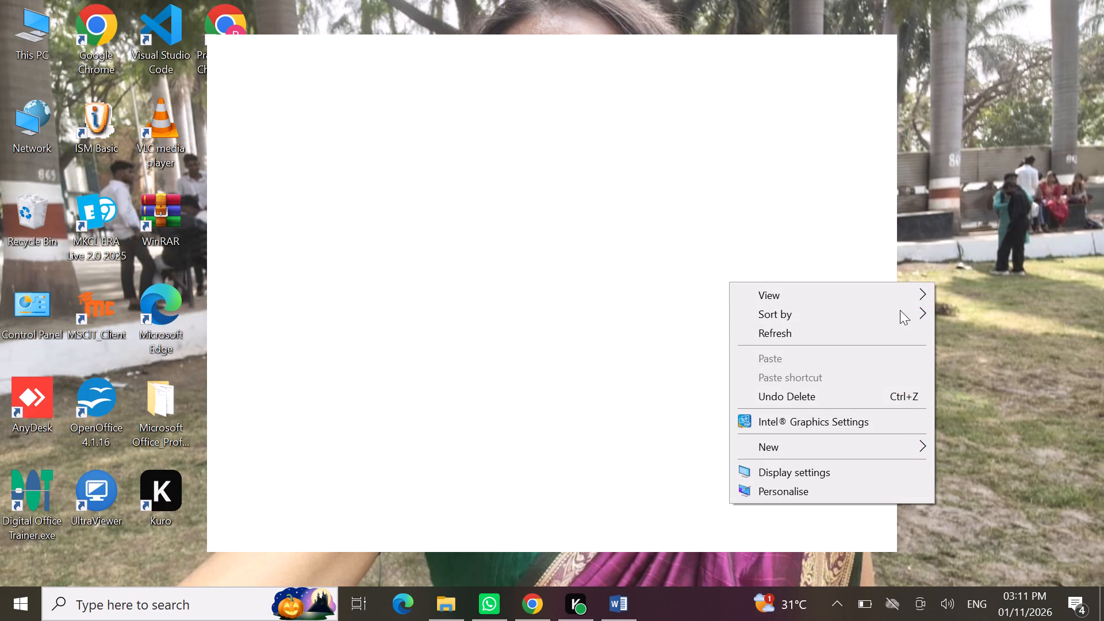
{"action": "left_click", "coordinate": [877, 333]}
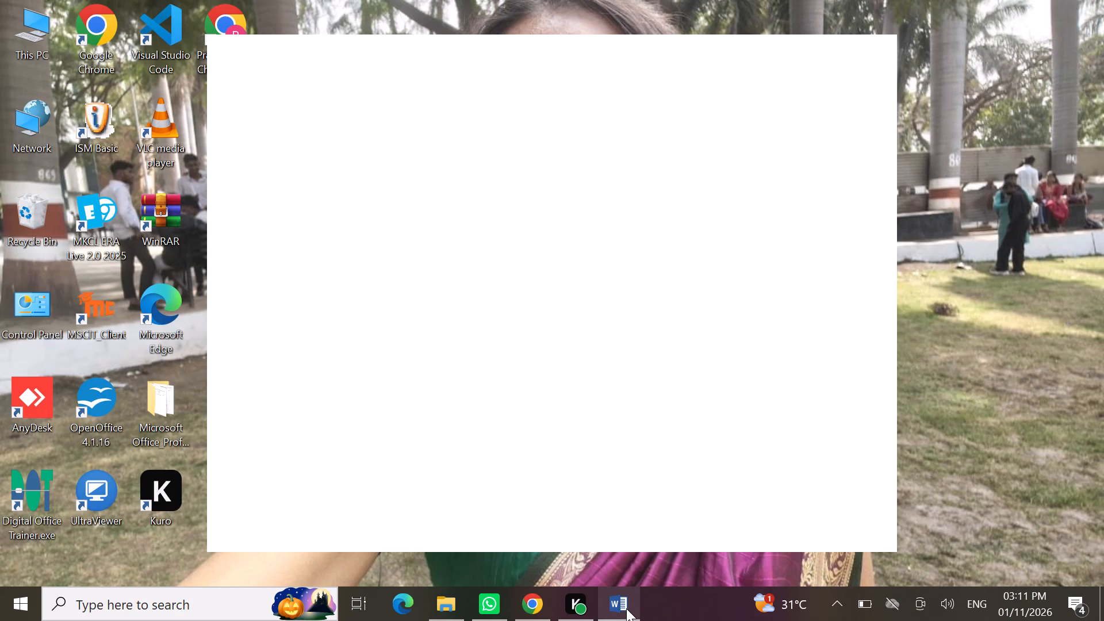
Switch back to the Word document containing the seminar report's contents page and try to open its file options.
{"action": "left_click", "coordinate": [626, 608]}
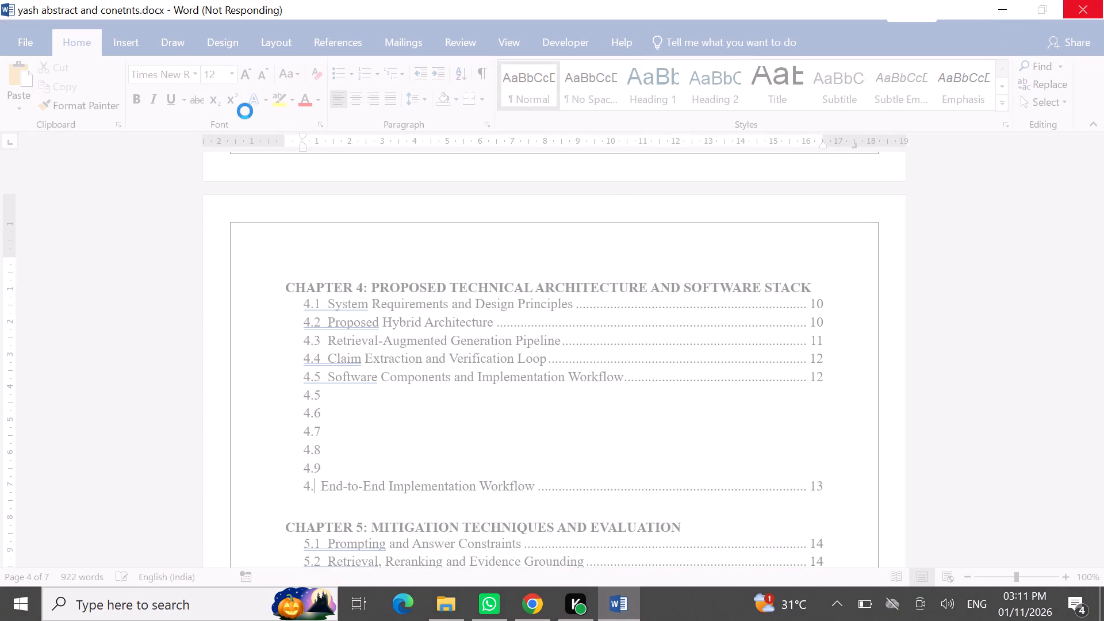
{"action": "left_click", "coordinate": [31, 45]}
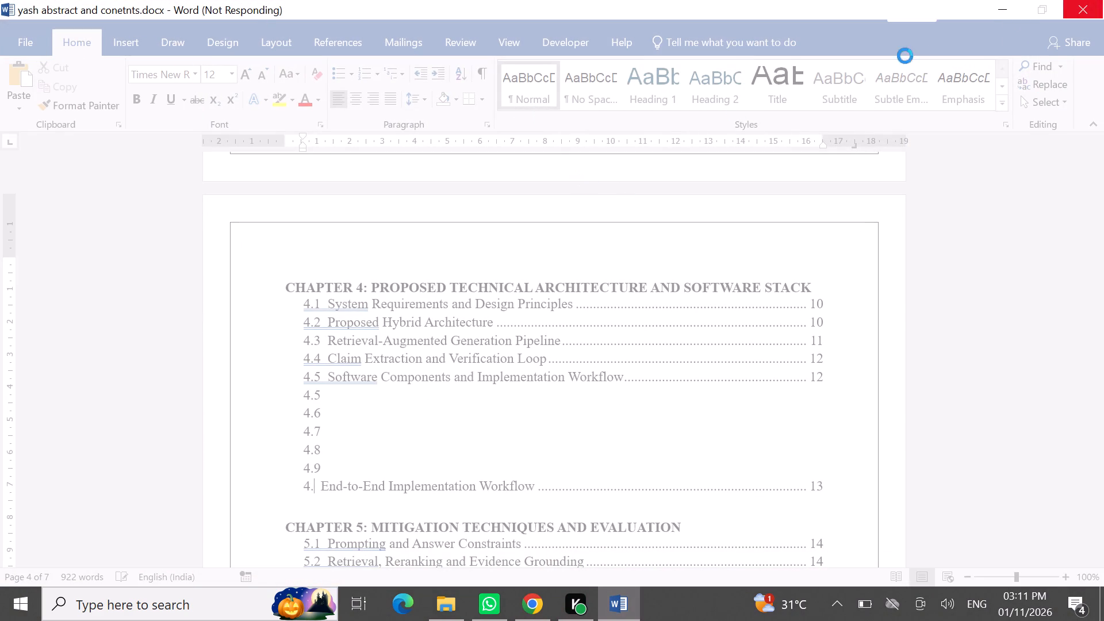
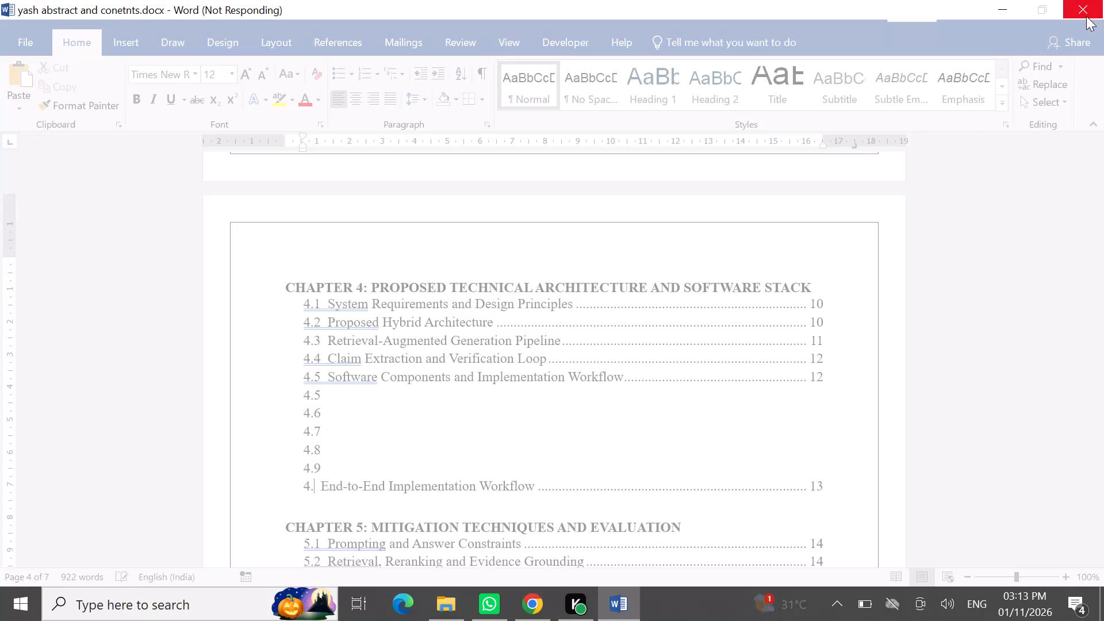
Try to save the seminar report document with the extended Chapter 4 contents entries.
{"action": "key", "text": "ctrl+s"}
{"action": "key", "text": "ctrl+s"}
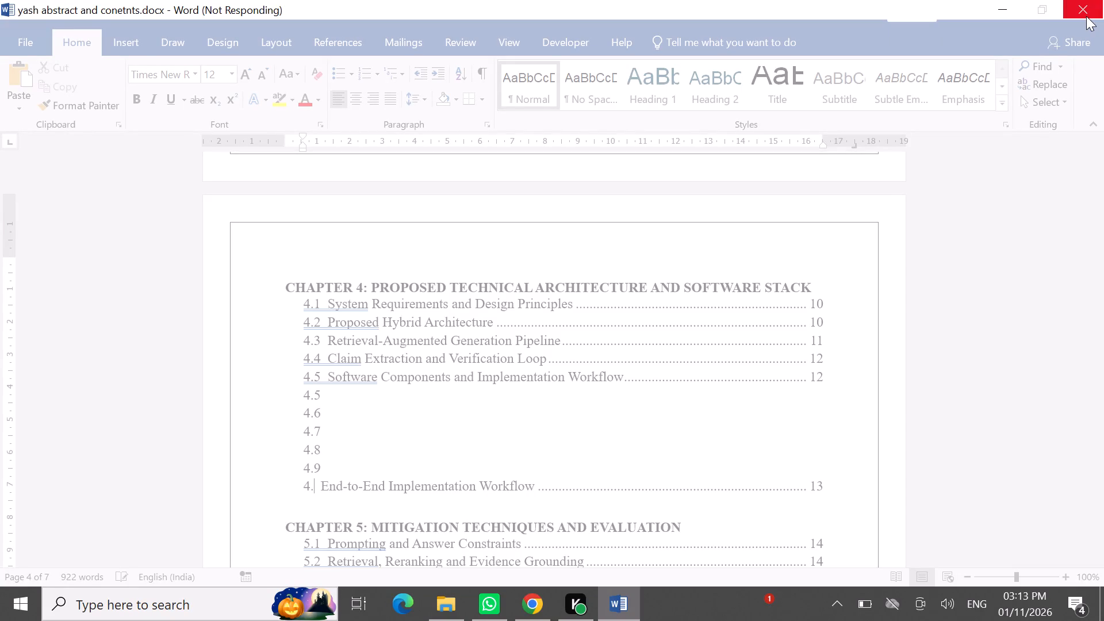
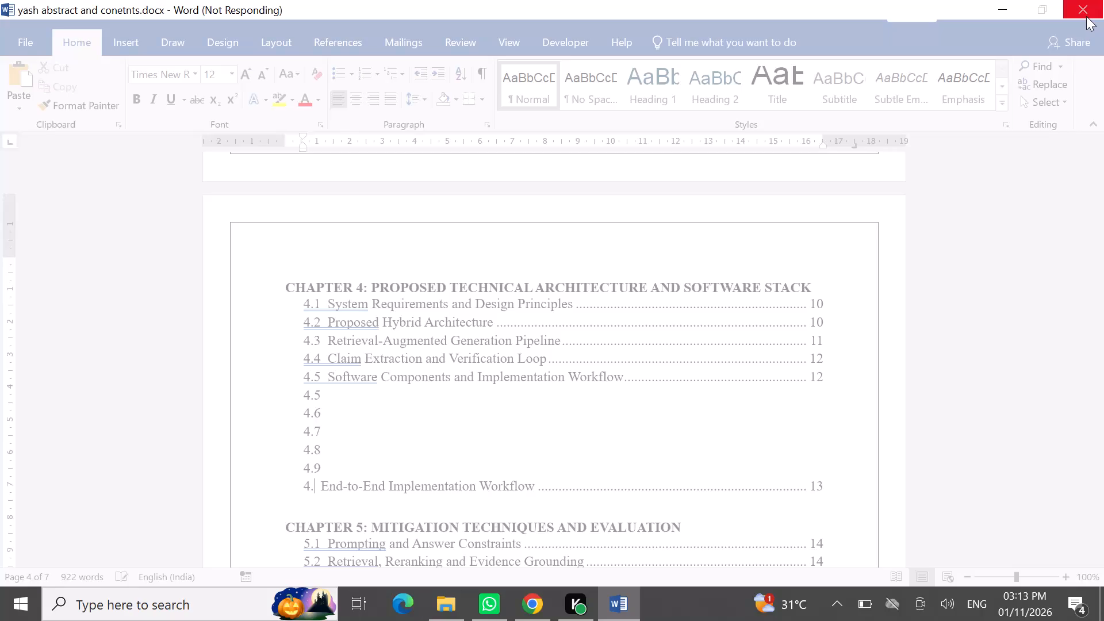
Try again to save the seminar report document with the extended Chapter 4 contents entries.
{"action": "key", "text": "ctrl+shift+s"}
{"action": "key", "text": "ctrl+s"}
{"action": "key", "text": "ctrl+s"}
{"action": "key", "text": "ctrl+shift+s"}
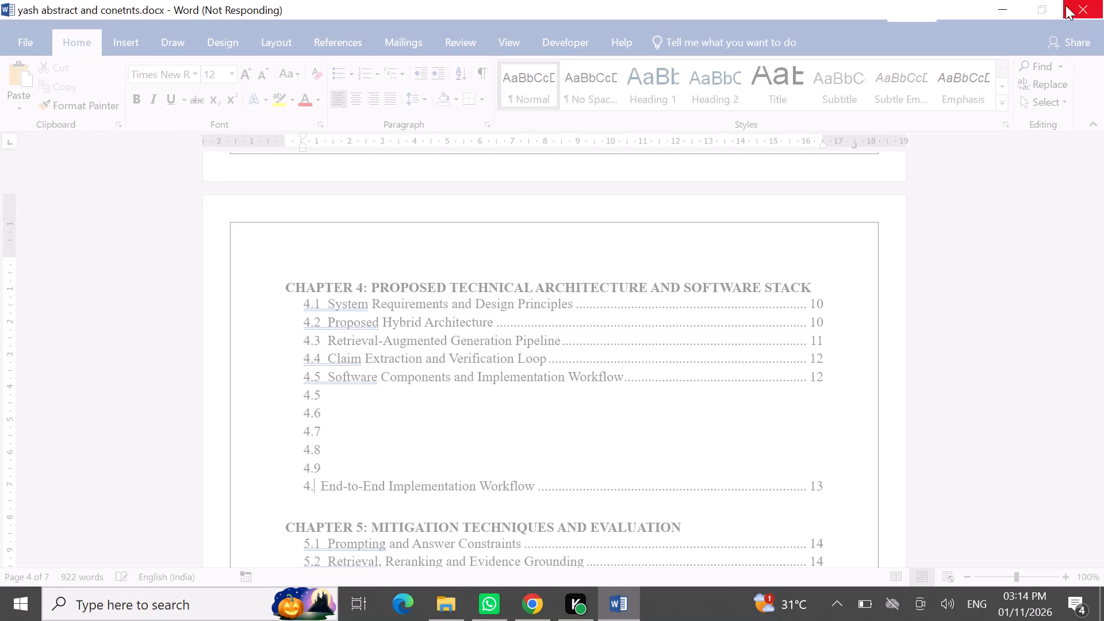
Try to close the unresponsive seminar report document window.
{"action": "left_click", "coordinate": [1071, 5]}
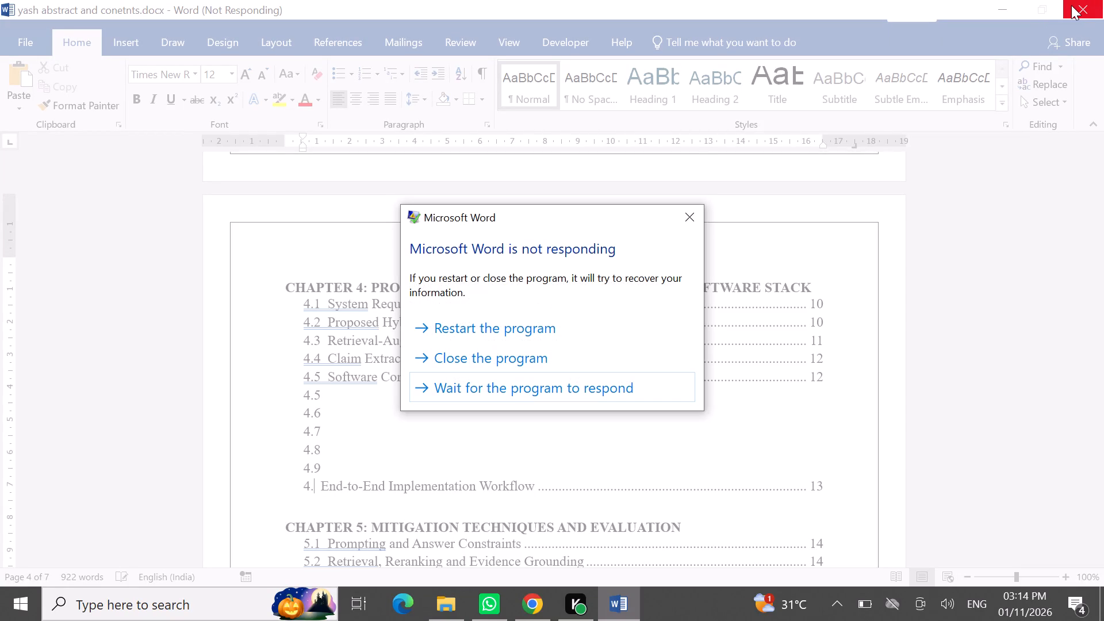
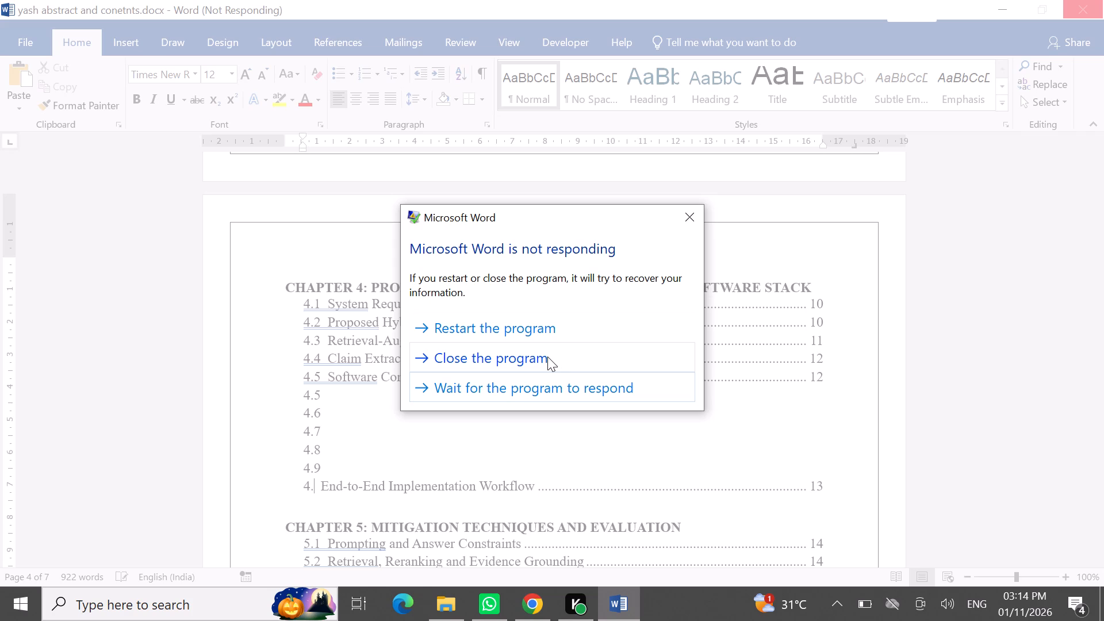
Force the unresponsive word processor to close rather than restarting it or waiting for it to respond.
{"action": "left_click", "coordinate": [547, 356]}
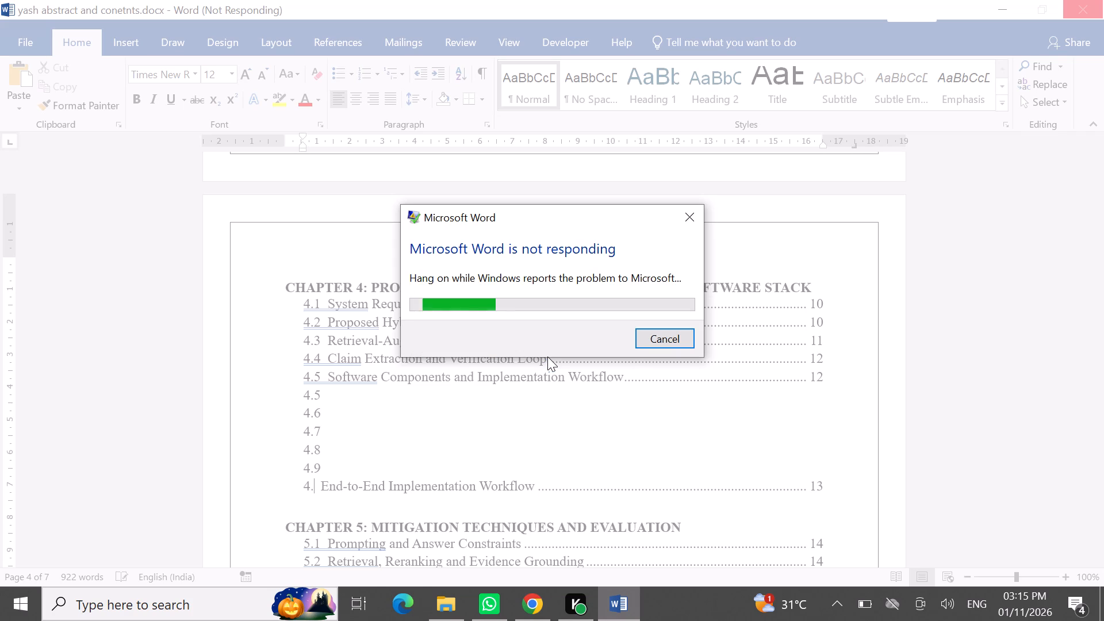
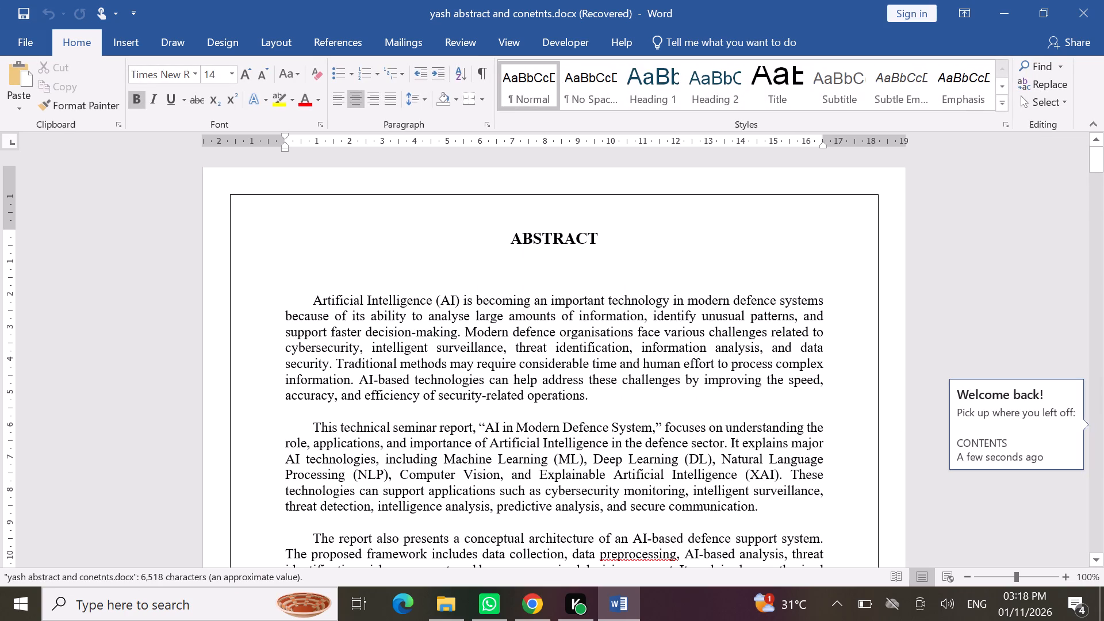
Review the recovered document from the abstract through the contents entries of Chapters 1 to 5, checking which edits survived.
{"action": "scroll", "coordinate": [494, 399], "scroll_direction": "down", "scroll_amount": 7}
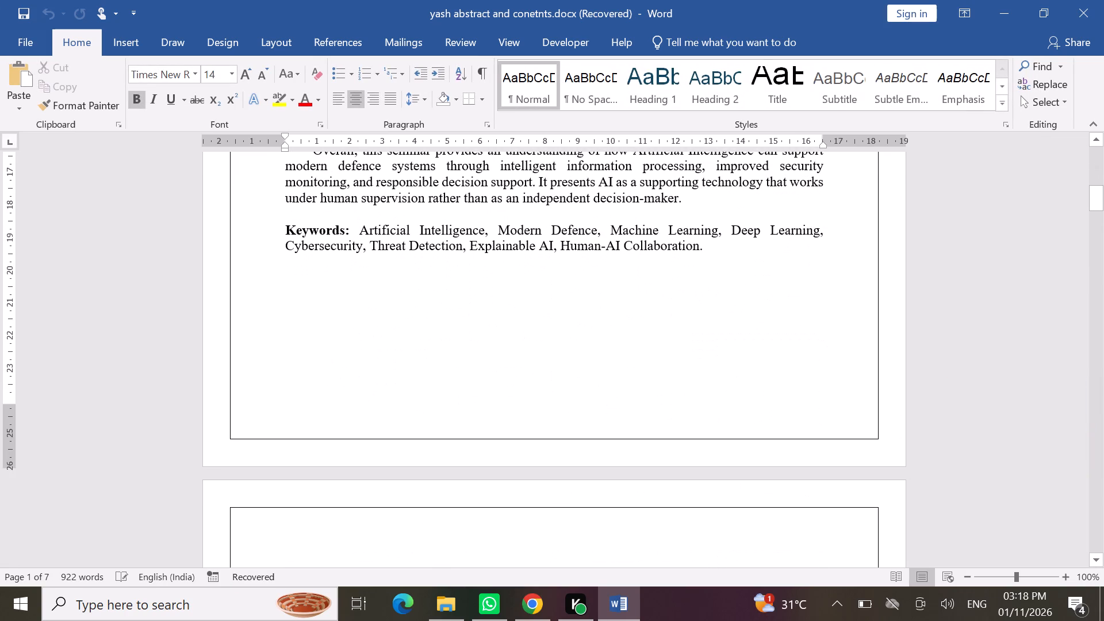
{"action": "scroll", "coordinate": [494, 399], "scroll_direction": "down", "scroll_amount": 15}
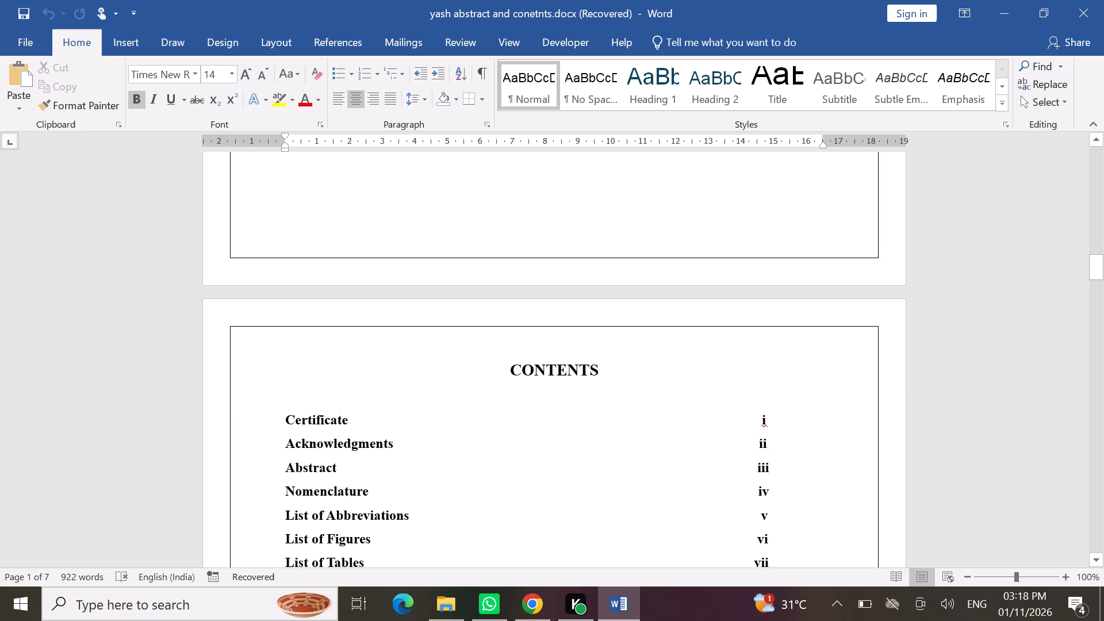
{"action": "scroll", "coordinate": [494, 399], "scroll_direction": "down", "scroll_amount": 2}
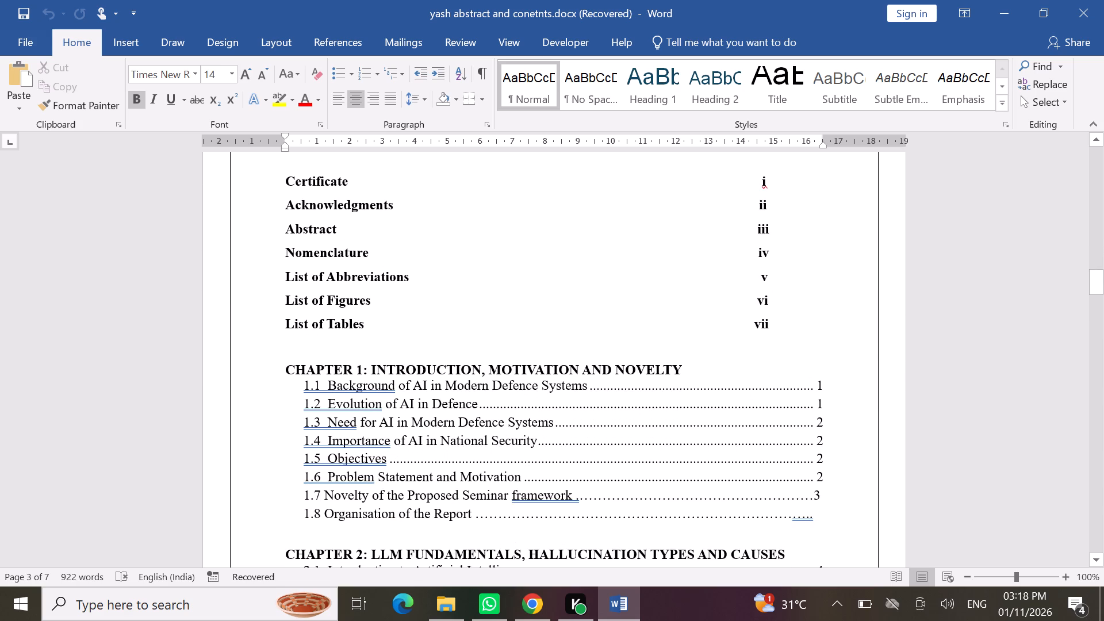
{"action": "scroll", "coordinate": [494, 399], "scroll_direction": "down", "scroll_amount": 2}
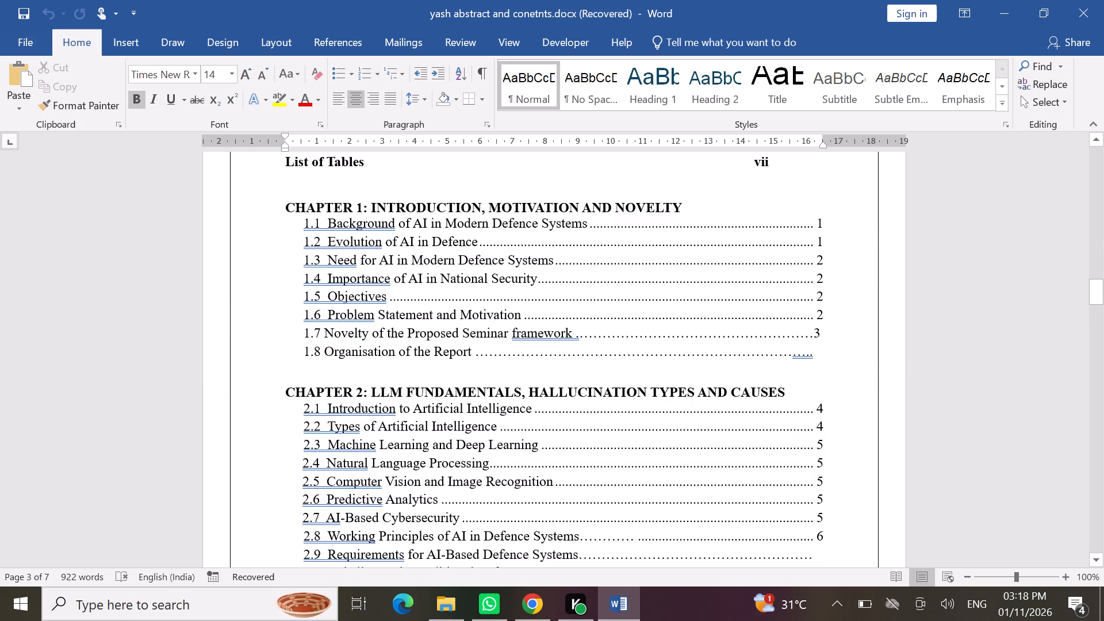
{"action": "scroll", "coordinate": [494, 399], "scroll_direction": "down", "scroll_amount": 5}
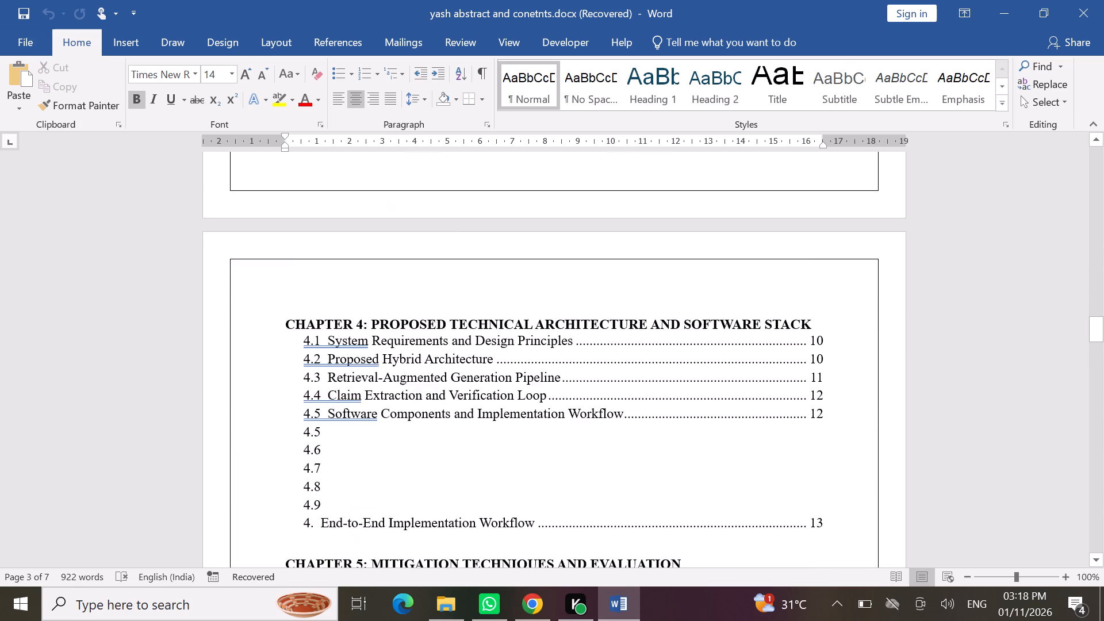
{"action": "scroll", "coordinate": [494, 399], "scroll_direction": "down", "scroll_amount": 2}
{"action": "scroll", "coordinate": [494, 399], "scroll_direction": "up", "scroll_amount": 1}
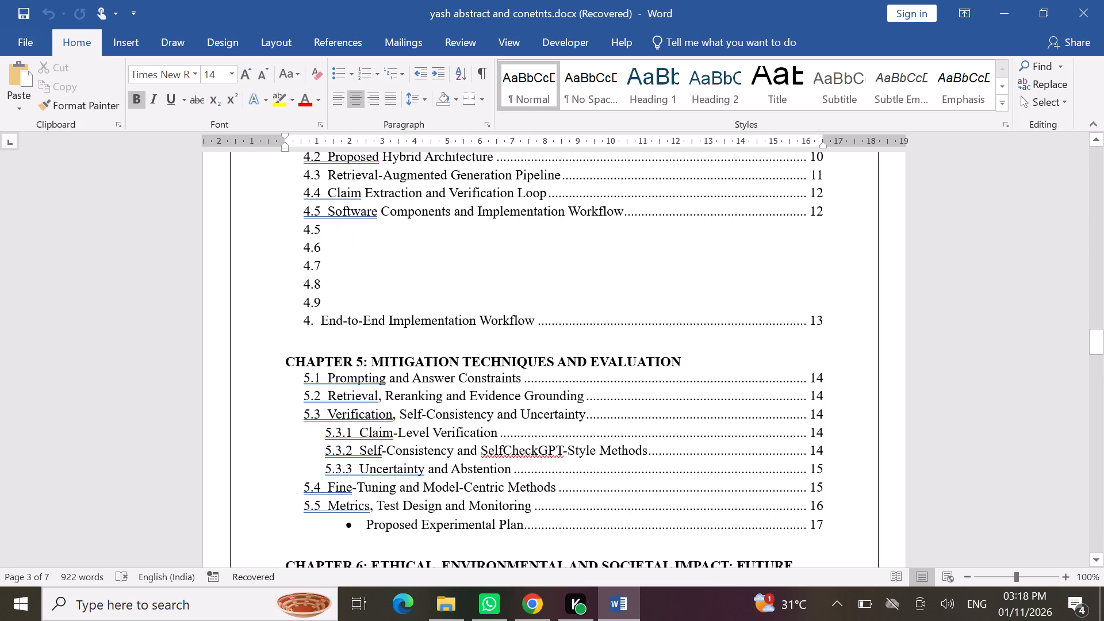
{"action": "scroll", "coordinate": [494, 399], "scroll_direction": "up", "scroll_amount": 3}
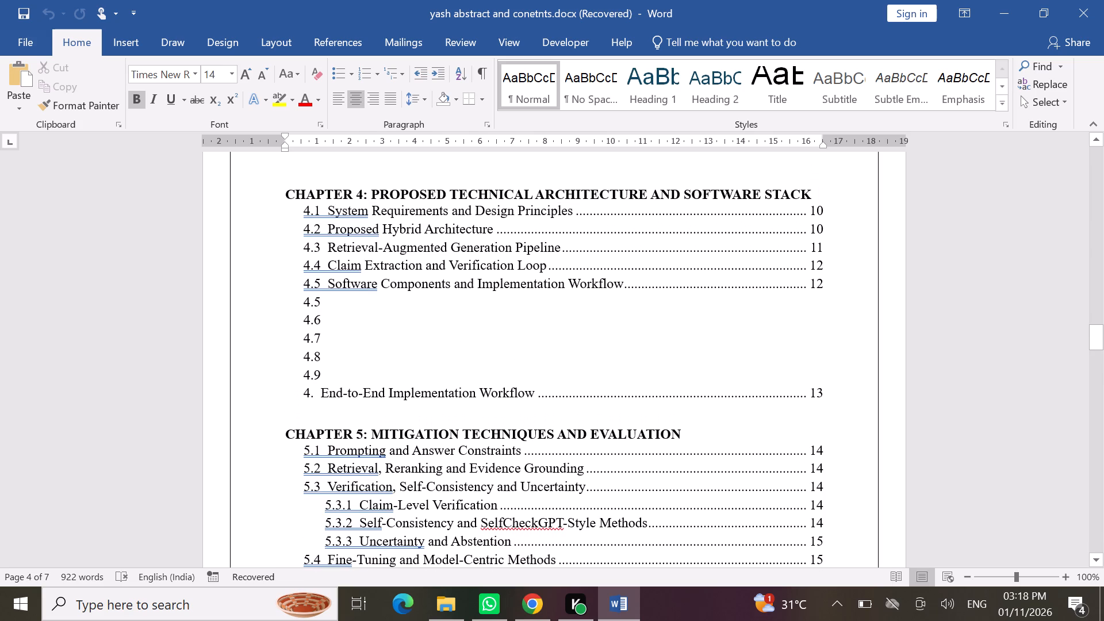
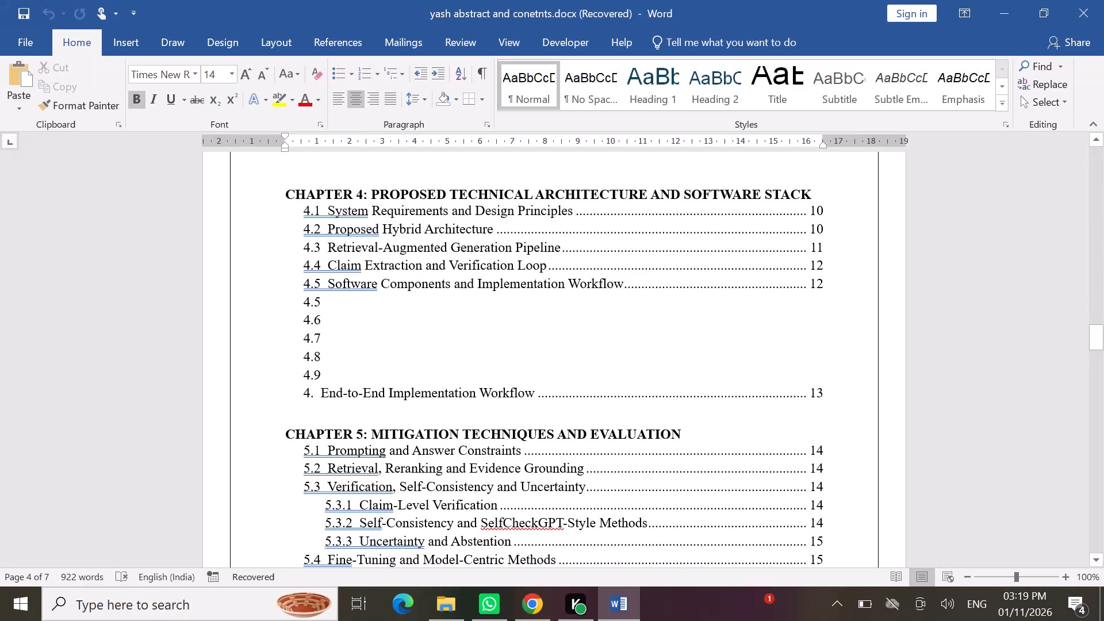
Remove the title End-to-End Implementation Workflow from the last Chapter 4 contents entry and number that entry 4.10.
{"action": "left_click", "coordinate": [532, 396]}
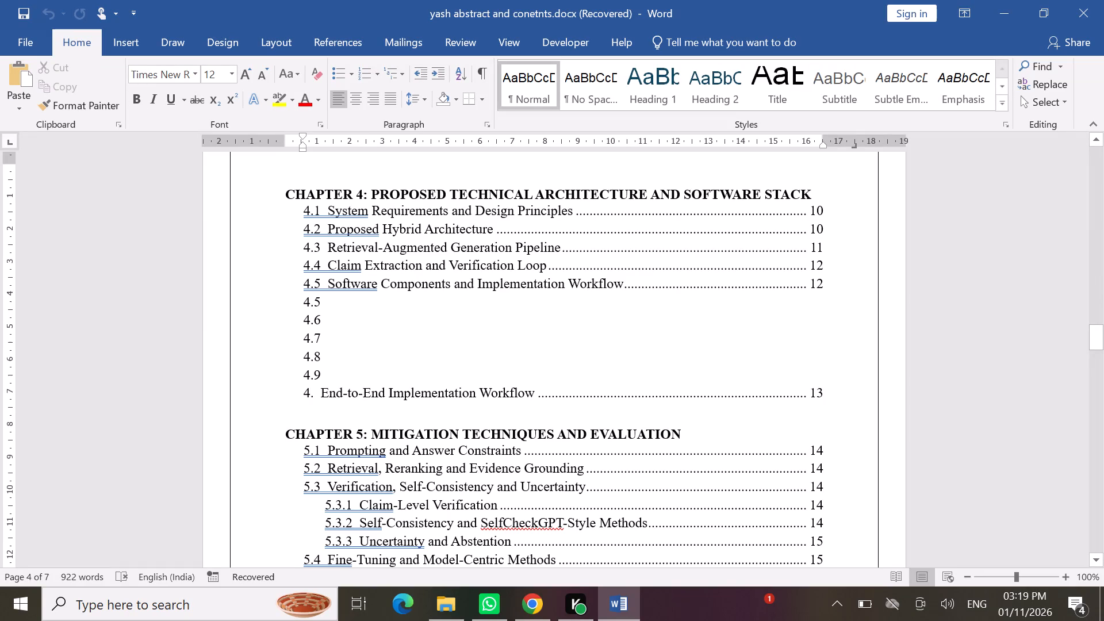
{"action": "key", "text": "BackSpace"}
{"action": "key", "text": "BackSpace"}
{"action": "key", "text": "BackSpace"}
{"action": "key", "text": "BackSpace"}
{"action": "key", "text": "BackSpace"}
{"action": "key", "text": "BackSpace"}
{"action": "key", "text": "BackSpace"}
{"action": "key", "text": "BackSpace"}
{"action": "key", "text": "BackSpace"}
{"action": "key", "text": "BackSpace"}
{"action": "key", "text": "BackSpace"}
{"action": "key", "text": "BackSpace"}
{"action": "key", "text": "BackSpace"}
{"action": "key", "text": "BackSpace"}
{"action": "key", "text": "BackSpace"}
{"action": "key", "text": "BackSpace"}
{"action": "key", "text": "BackSpace"}
{"action": "key", "text": "BackSpace"}
{"action": "key", "text": "BackSpace"}
{"action": "key", "text": "BackSpace"}
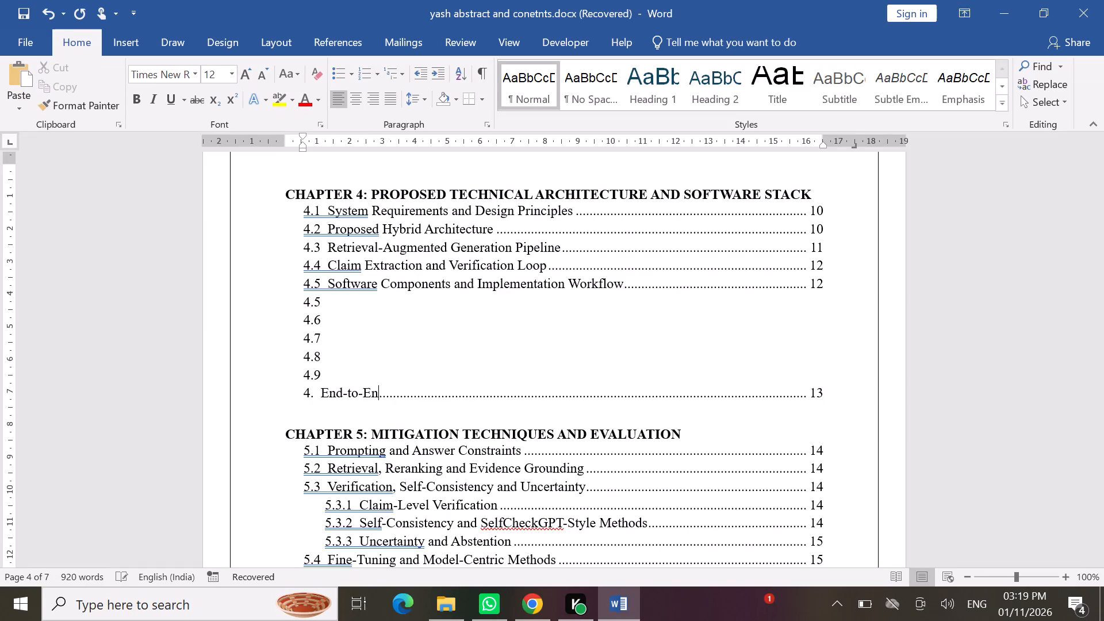
{"action": "key", "text": "BackSpace"}
{"action": "key", "text": "BackSpace"}
{"action": "key", "text": "BackSpace"}
{"action": "key", "text": "BackSpace"}
{"action": "key", "text": "BackSpace"}
{"action": "key", "text": "BackSpace"}
{"action": "key", "text": "BackSpace"}
{"action": "key", "text": "BackSpace"}
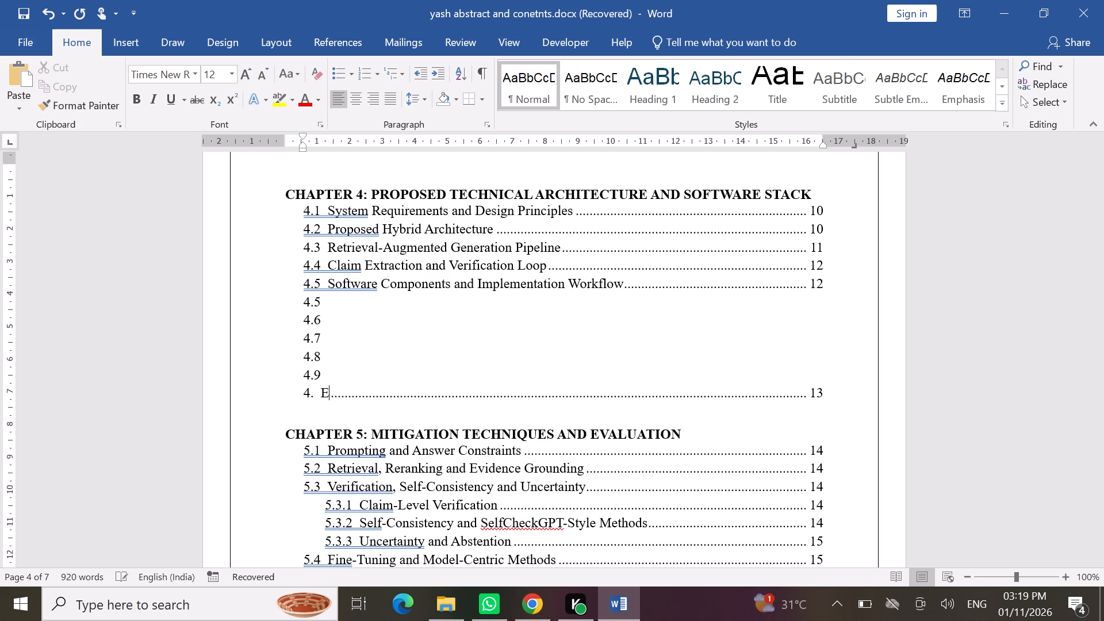
{"action": "key", "text": "BackSpace"}
{"action": "key", "text": "BackSpace"}
{"action": "key", "text": "BackSpace"}
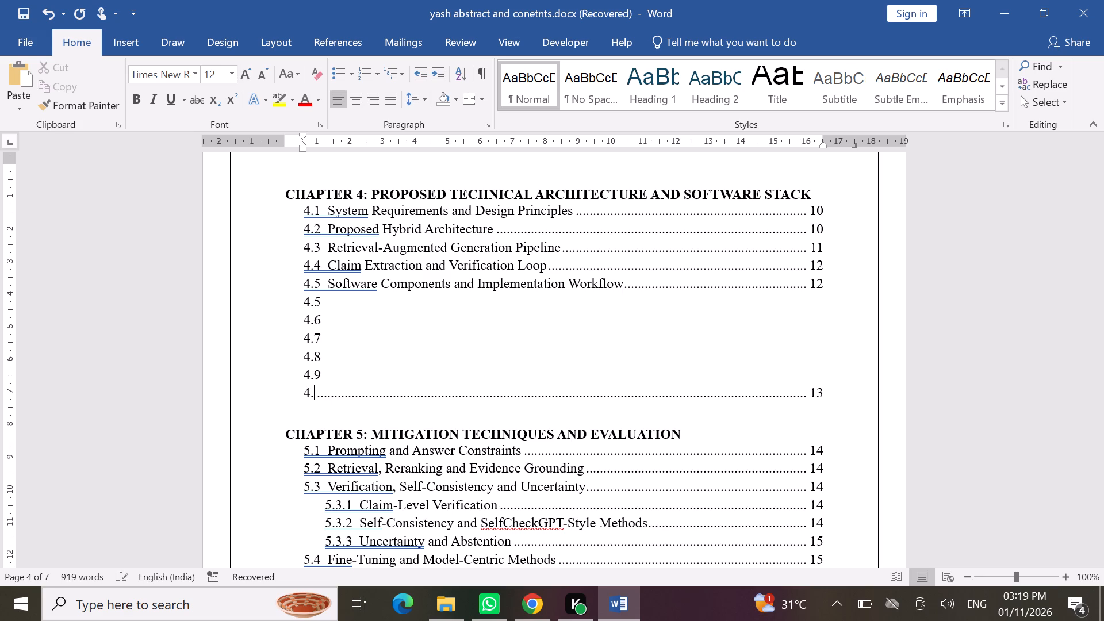
{"action": "type", "text": "10"}
{"action": "key", "text": "space"}
{"action": "key", "text": "space"}
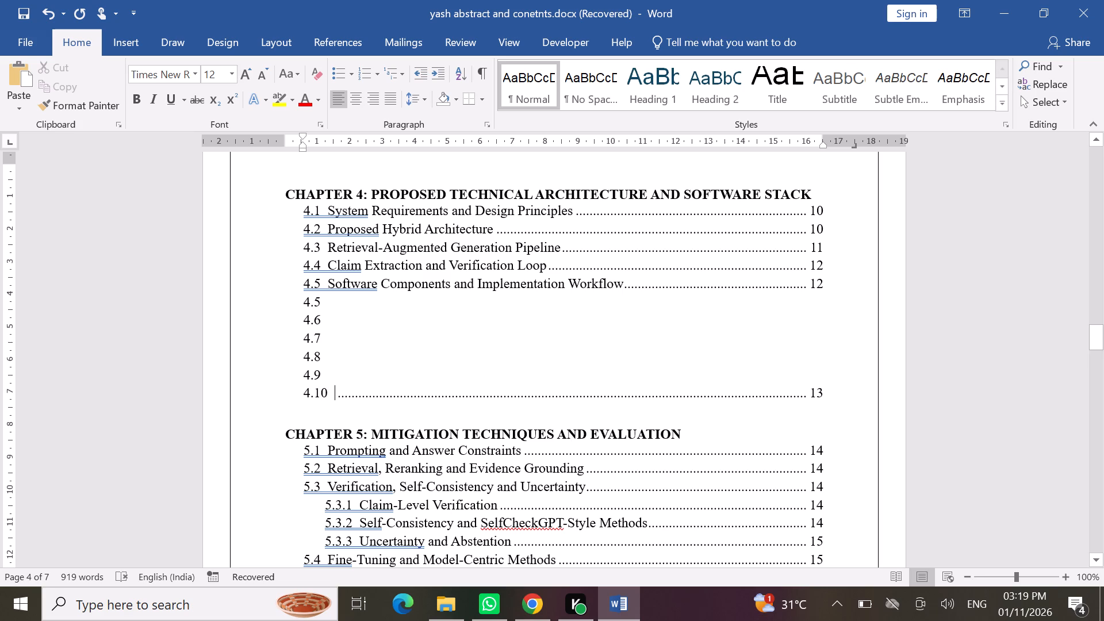
Clear the old titles of contents entries 4.5 and 4.4, keeping their numbers, dot leaders and page numbers.
{"action": "left_click_drag", "start_coordinate": [329, 283], "coordinate": [624, 296]}
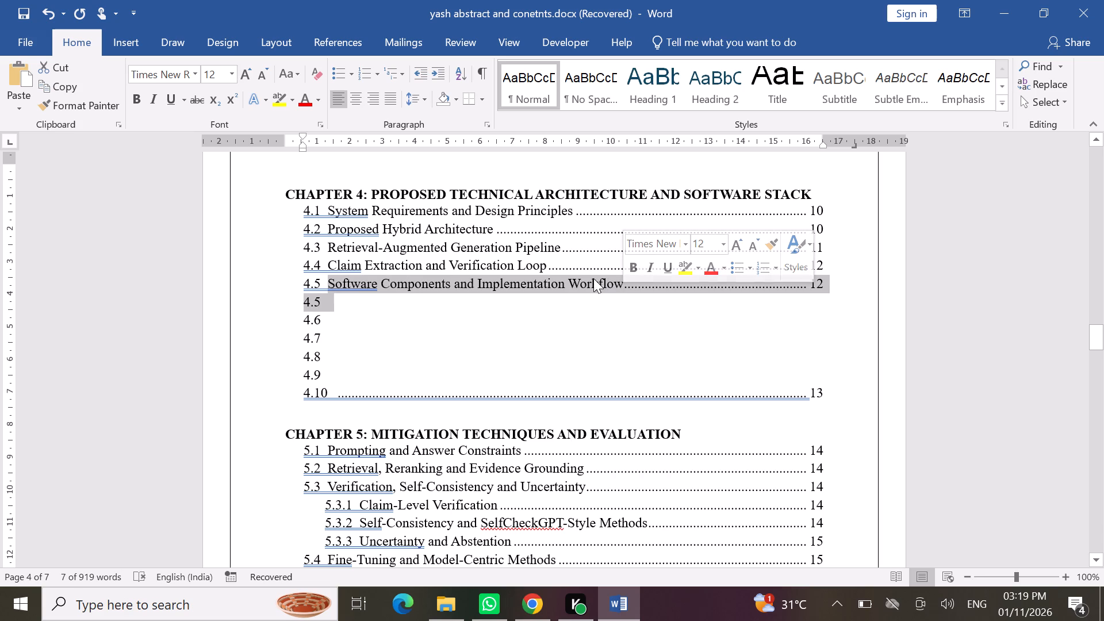
{"action": "left_click", "coordinate": [611, 311]}
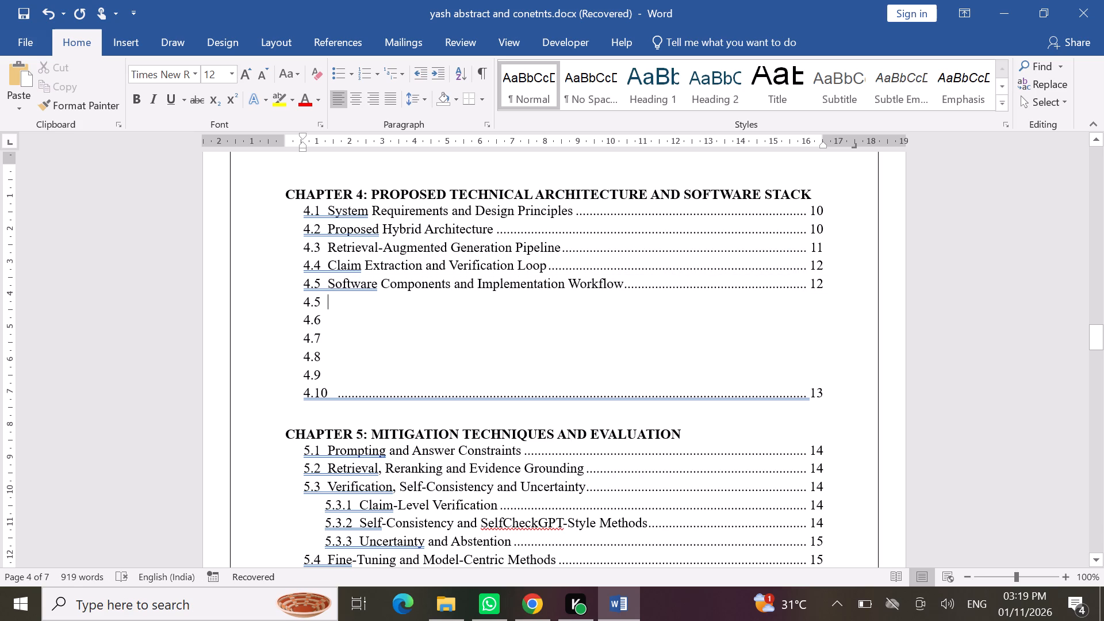
{"action": "left_click_drag", "start_coordinate": [627, 287], "coordinate": [372, 277]}
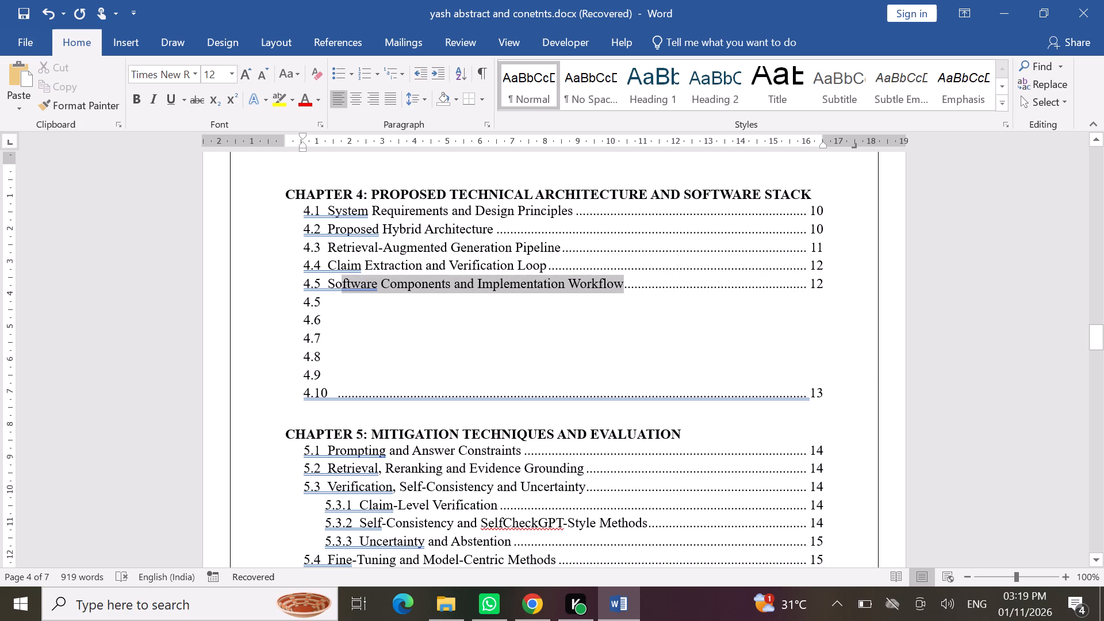
{"action": "left_click_drag", "start_coordinate": [372, 277], "coordinate": [331, 282]}
{"action": "key", "text": "BackSpace"}
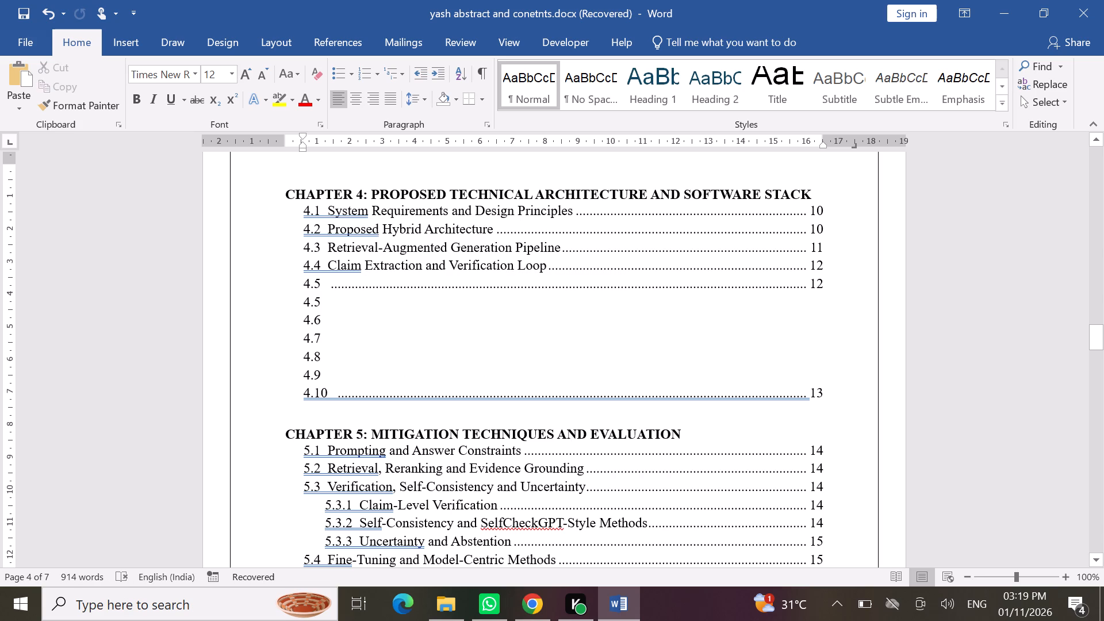
{"action": "left_click_drag", "start_coordinate": [325, 259], "coordinate": [521, 269]}
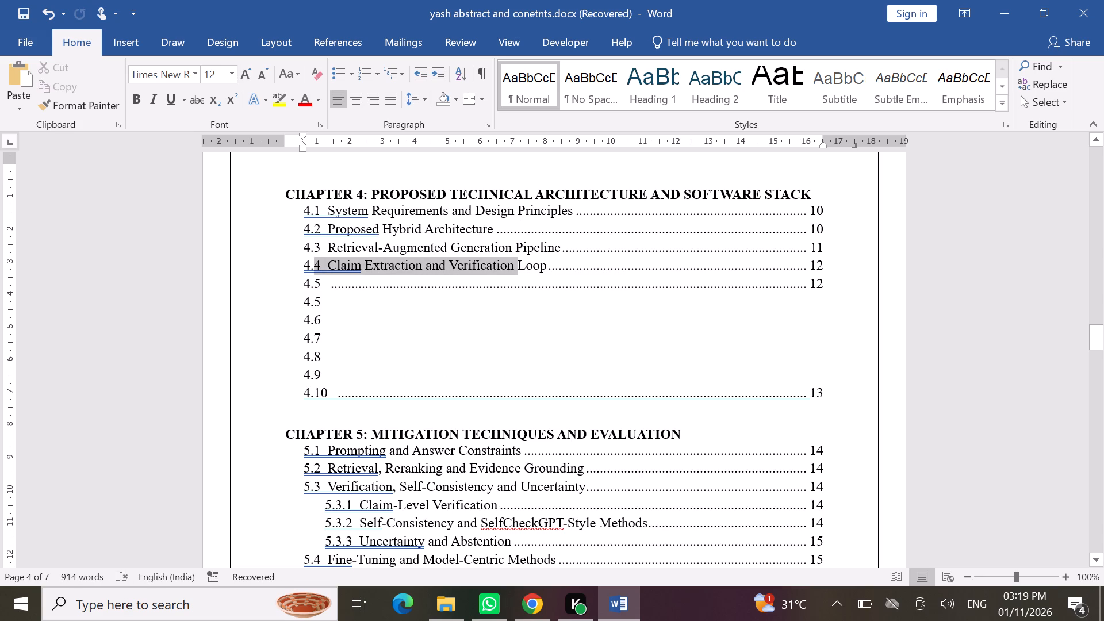
{"action": "left_click_drag", "start_coordinate": [521, 269], "coordinate": [573, 266]}
{"action": "left_click", "coordinate": [548, 323]}
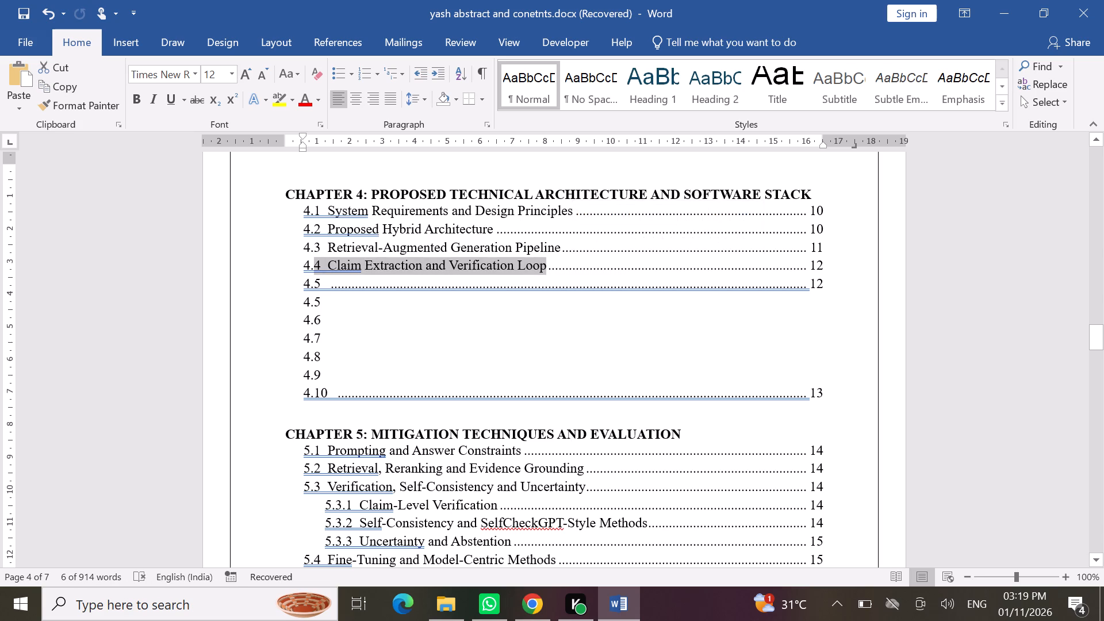
{"action": "left_click", "coordinate": [552, 267]}
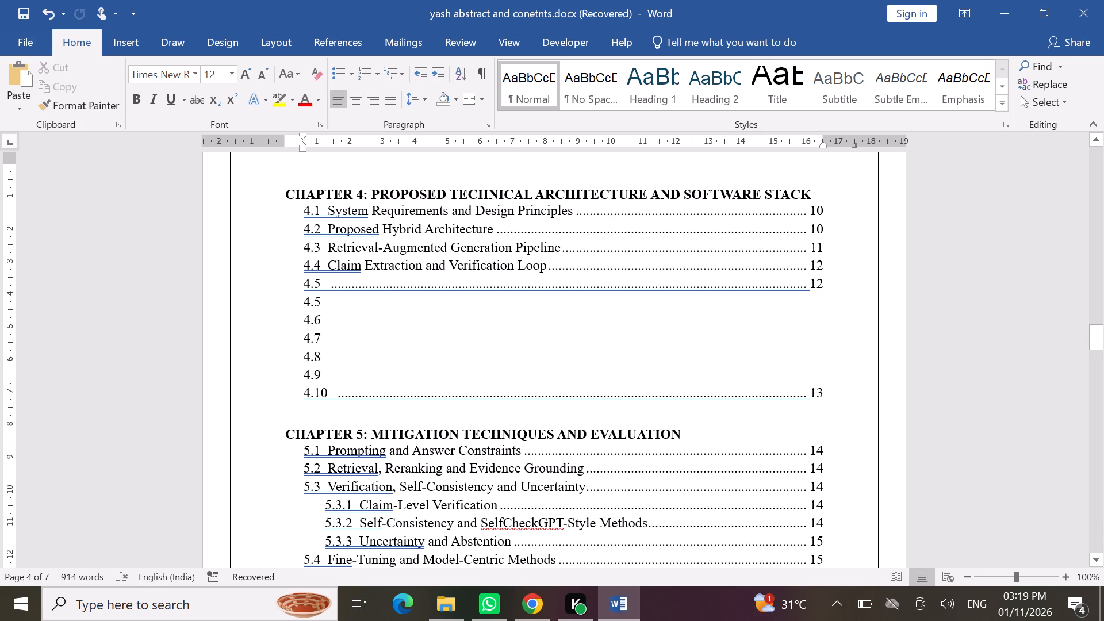
{"action": "left_click", "coordinate": [542, 266]}
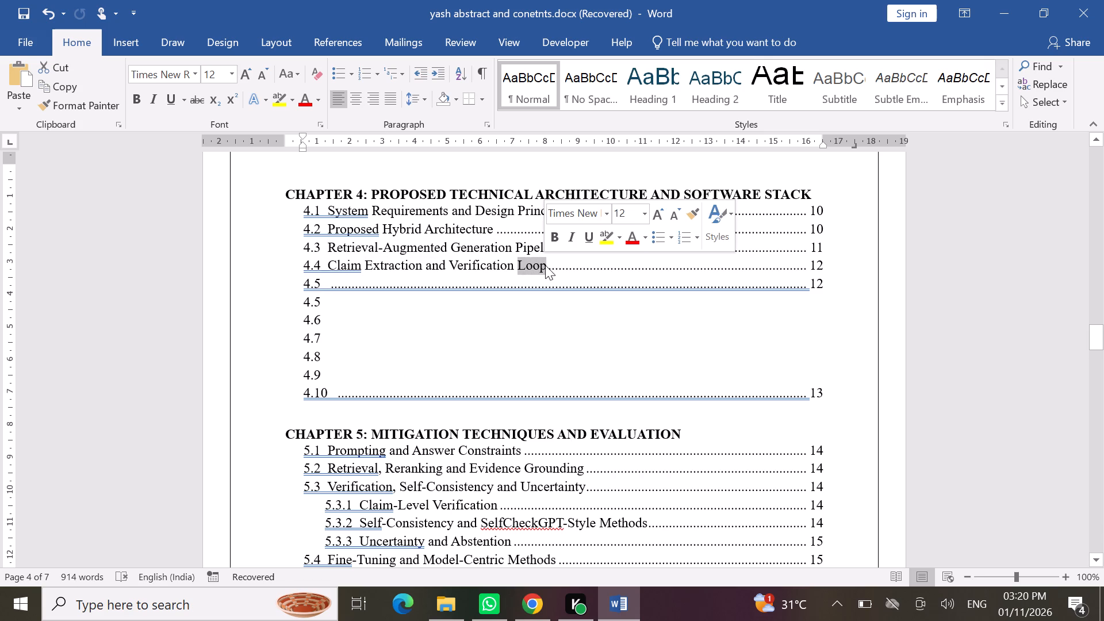
{"action": "key", "text": "BackSpace"}
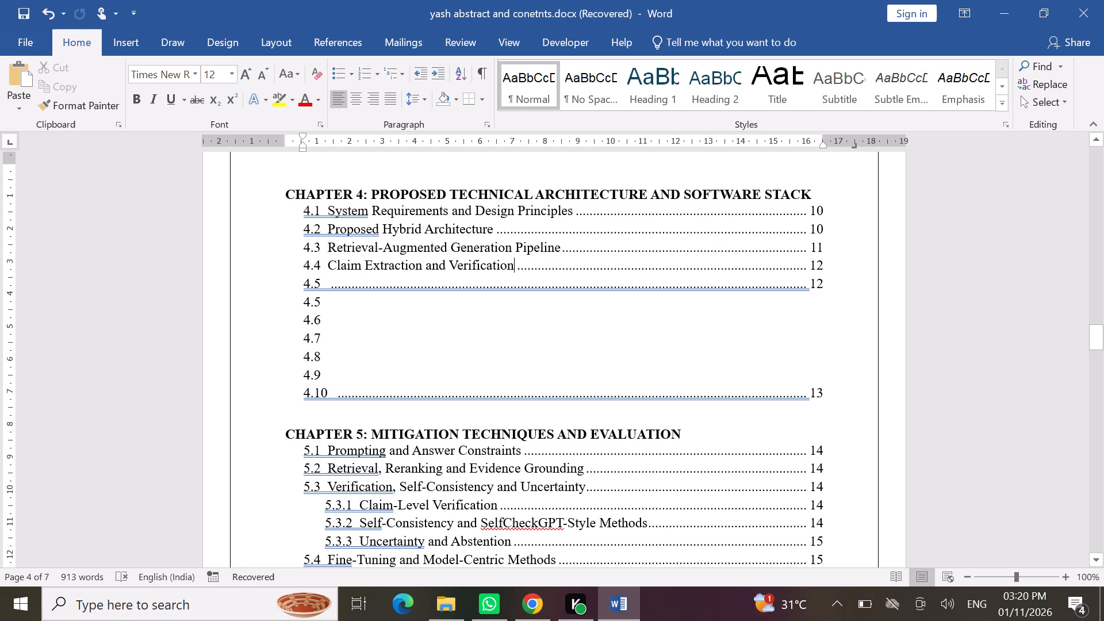
{"action": "left_click_drag", "start_coordinate": [511, 266], "coordinate": [344, 268]}
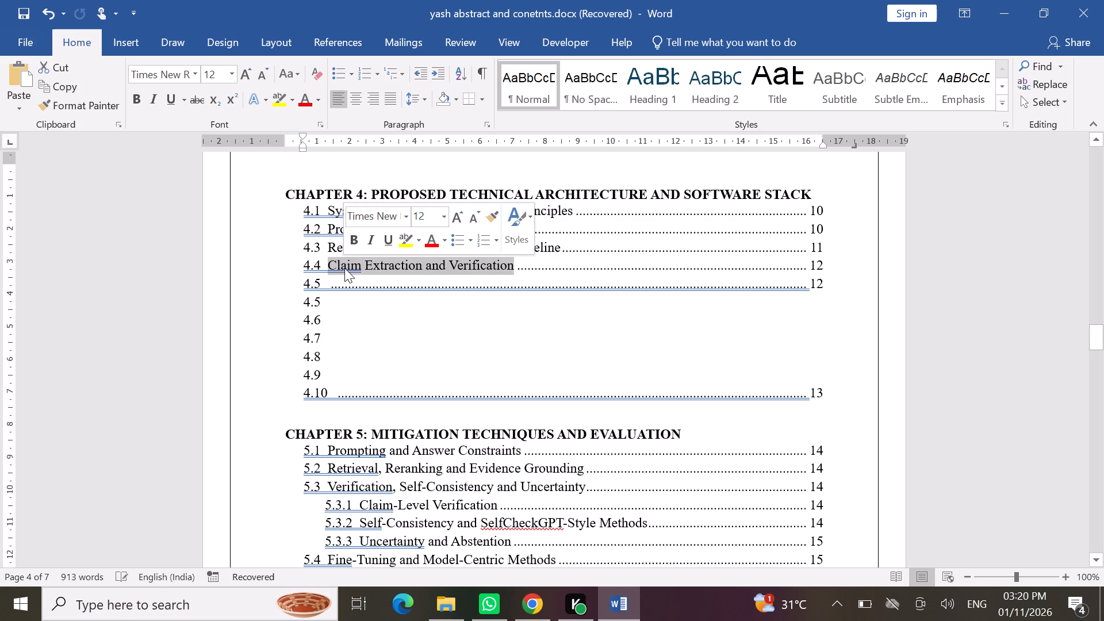
{"action": "key", "text": "BackSpace"}
Clear the old titles of contents entries 4.3, 4.2 and 4.1, keeping their numbers, dot leaders and page numbers.
{"action": "left_click_drag", "start_coordinate": [324, 246], "coordinate": [543, 243]}
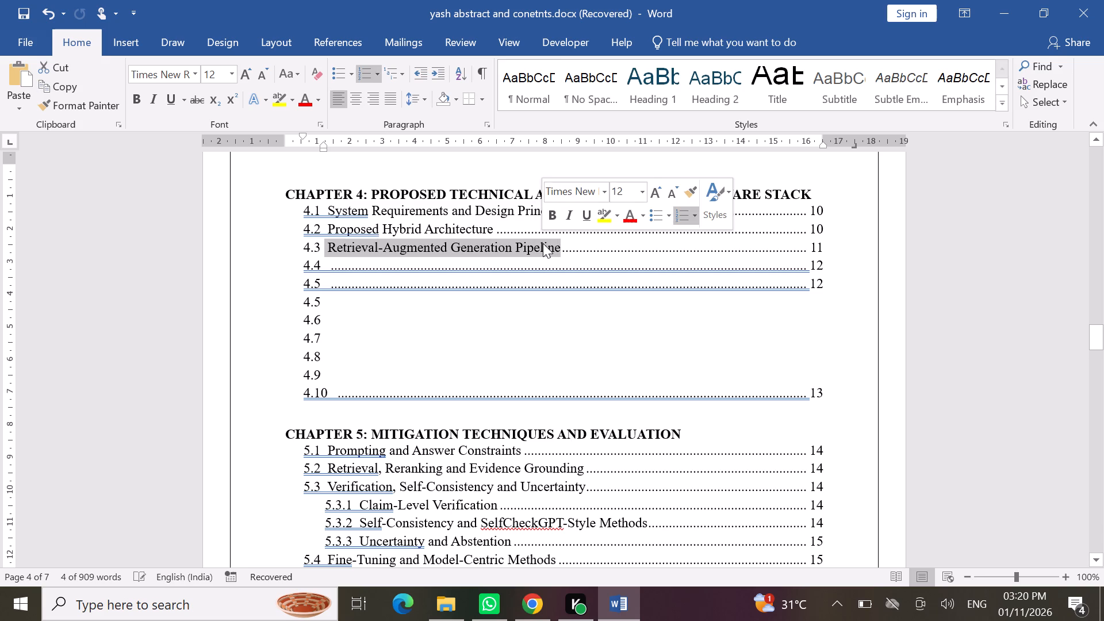
{"action": "key", "text": "BackSpace"}
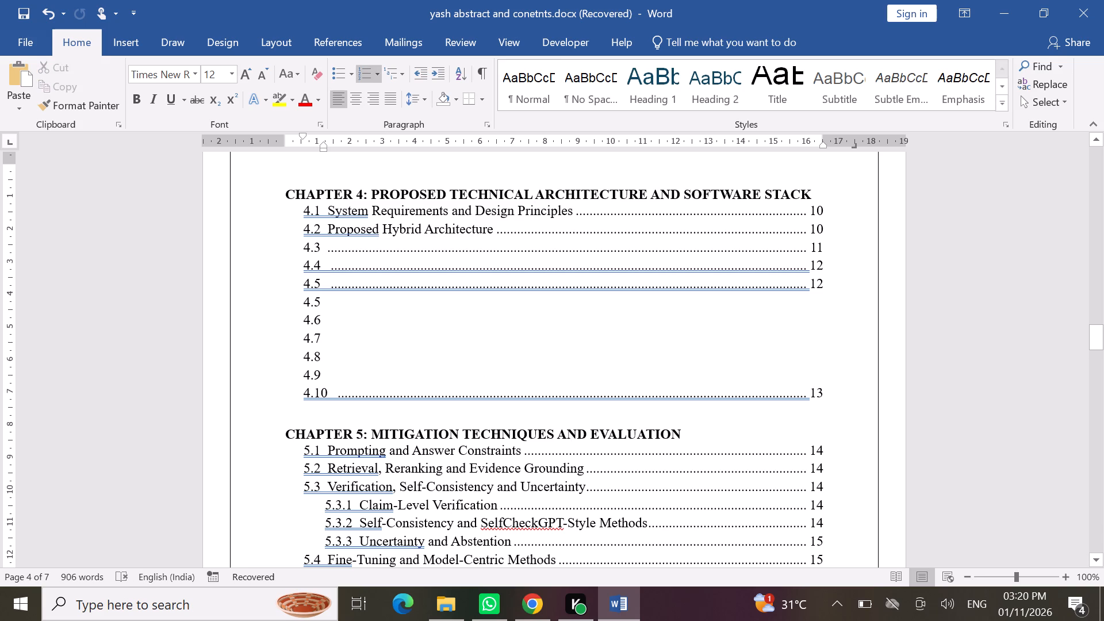
{"action": "left_click_drag", "start_coordinate": [329, 224], "coordinate": [483, 225]}
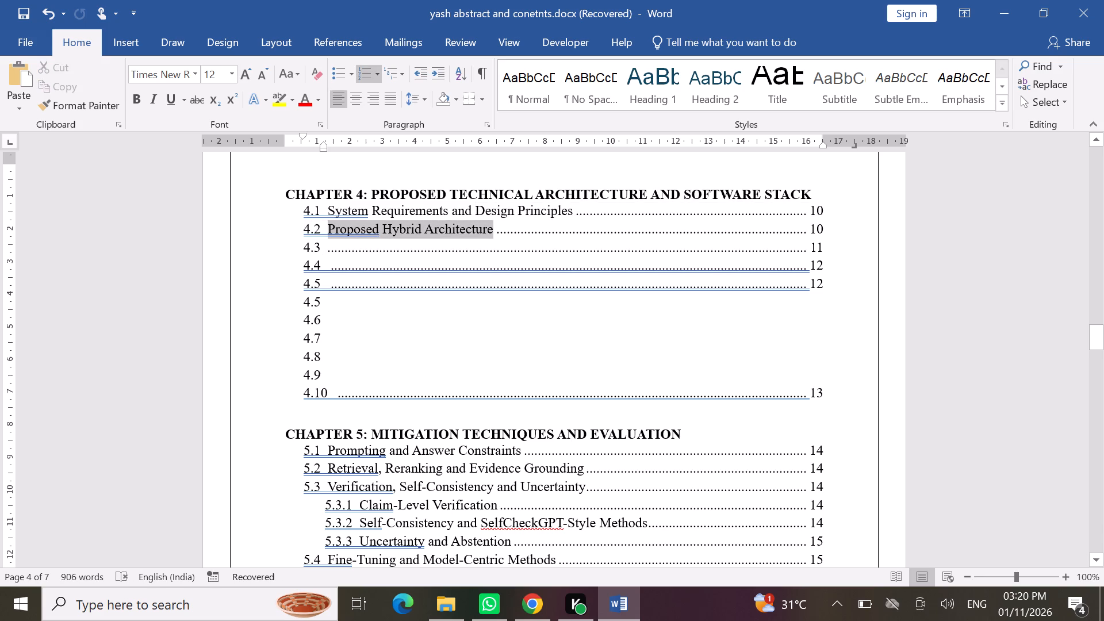
{"action": "left_click_drag", "start_coordinate": [483, 225], "coordinate": [488, 227]}
{"action": "key", "text": "BackSpace"}
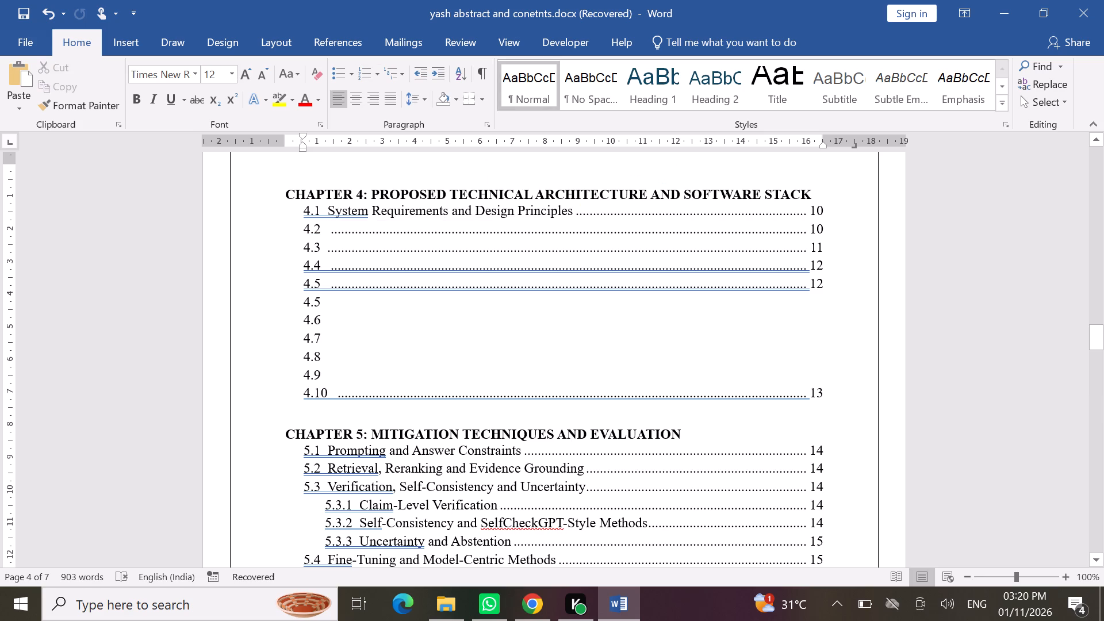
{"action": "left_click_drag", "start_coordinate": [330, 207], "coordinate": [512, 212]}
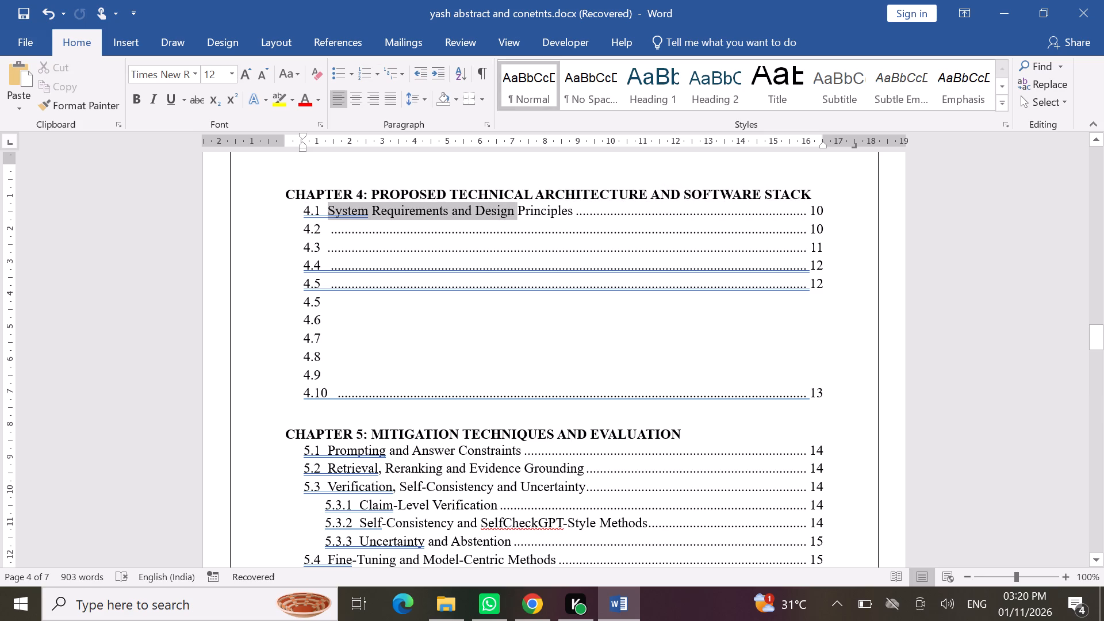
{"action": "left_click_drag", "start_coordinate": [512, 212], "coordinate": [543, 212]}
{"action": "key", "text": "BackSpace"}
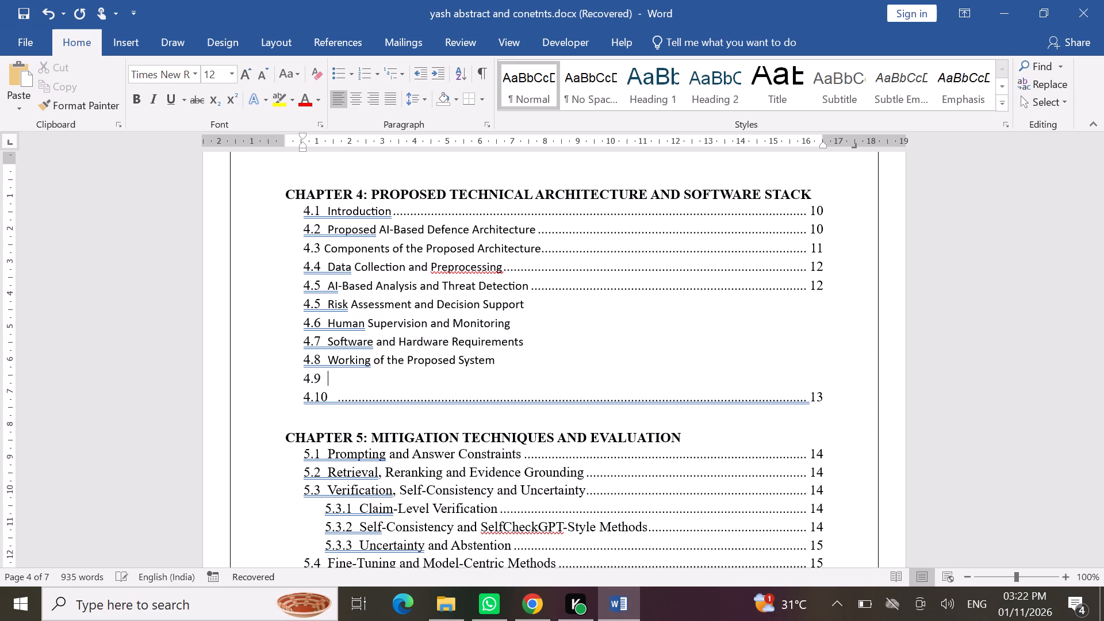
{"action": "key", "text": "ctrl+v"}
{"action": "key", "text": "Left"}
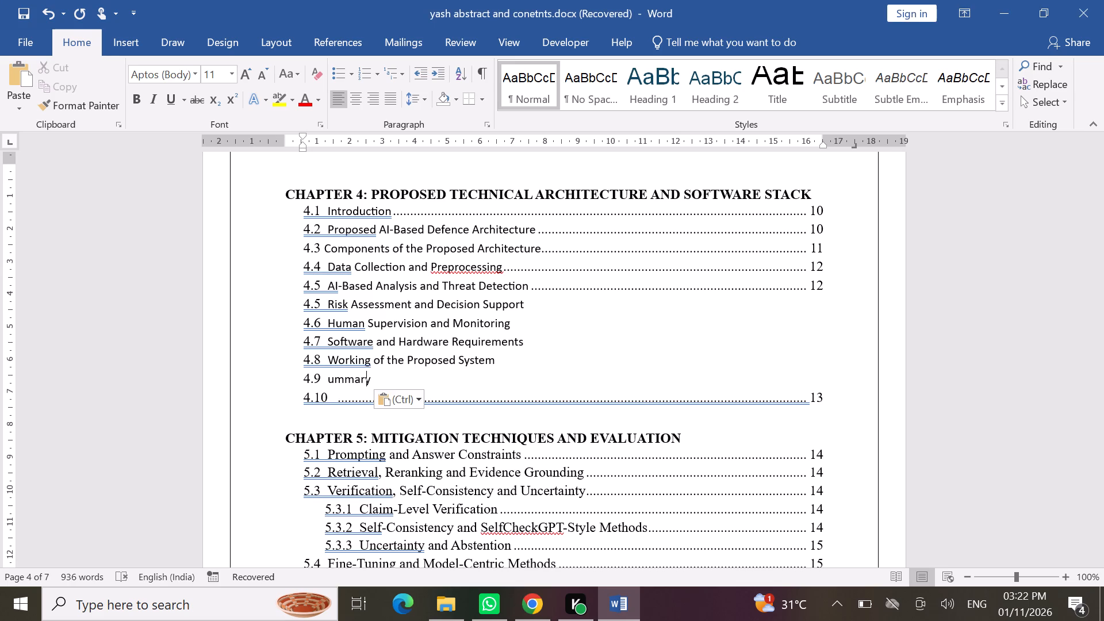
{"action": "key", "text": "Left"}
{"action": "key", "text": "Left"}
{"action": "key", "text": "Left"}
{"action": "key", "text": "Left"}
{"action": "key", "text": "Left"}
{"action": "key", "text": "shift+s"}
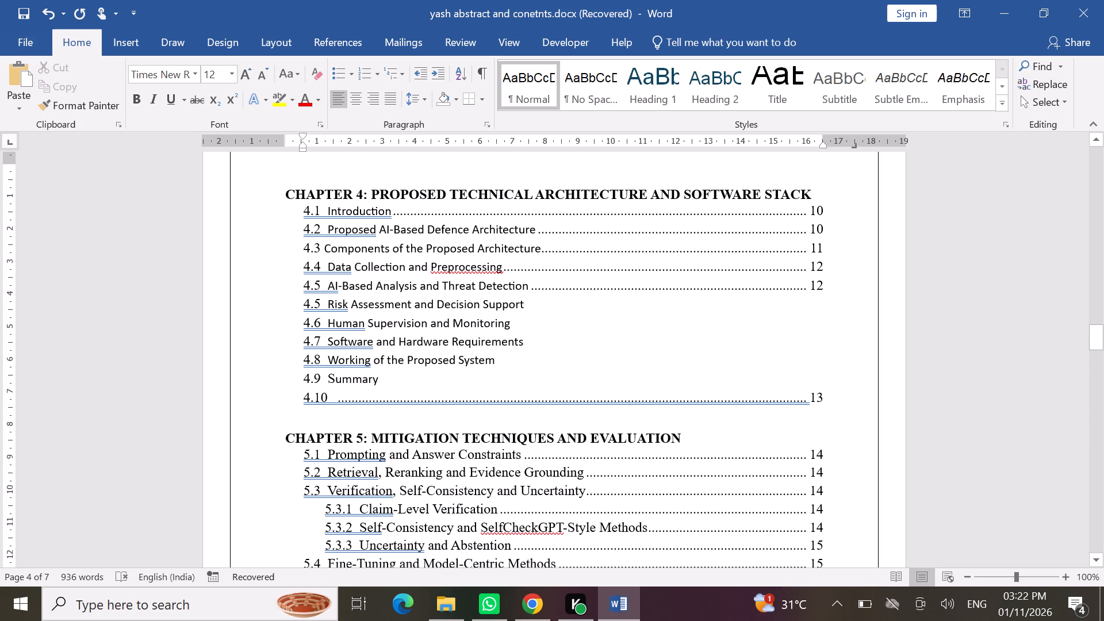
Renumber the Chapter 4 "Summary" contents entry as 4.10.
{"action": "key", "text": "Left"}
{"action": "key", "text": "Left"}
{"action": "key", "text": "Left"}
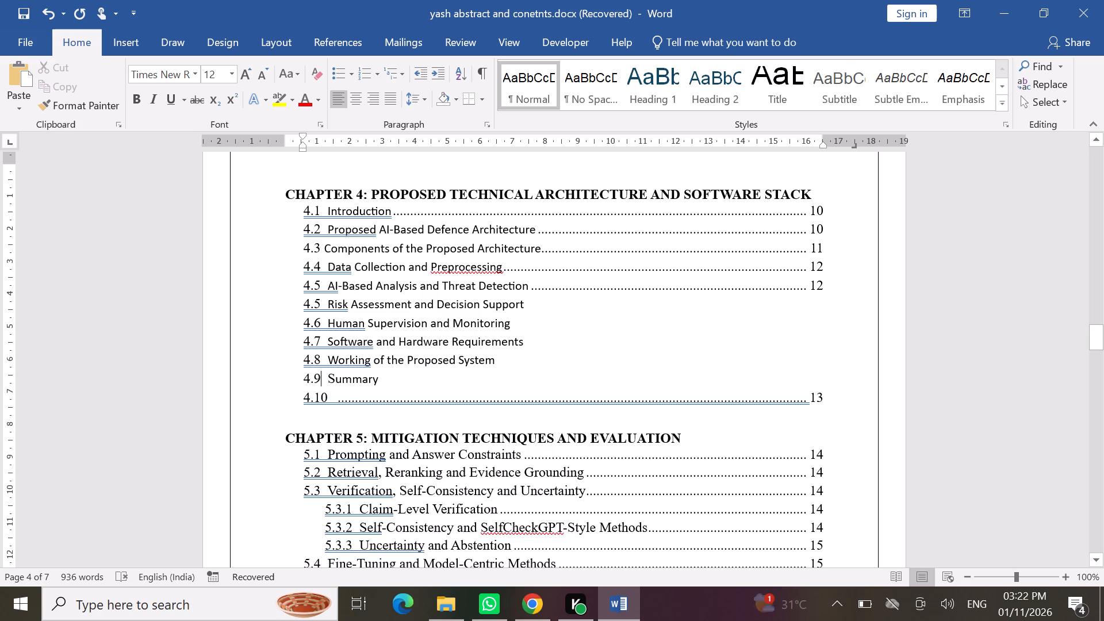
{"action": "key", "text": "Right"}
{"action": "key", "text": "BackSpace"}
{"action": "key", "text": "BackSpace"}
{"action": "type", "text": "10"}
Renumber the four entries above Summary, from "Working of the Proposed System" up to "Risk Assessment and Decision Support", as 4.9, 4.8, 4.7 and 4.6.
{"action": "key", "text": "Up"}
{"action": "key", "text": "Left"}
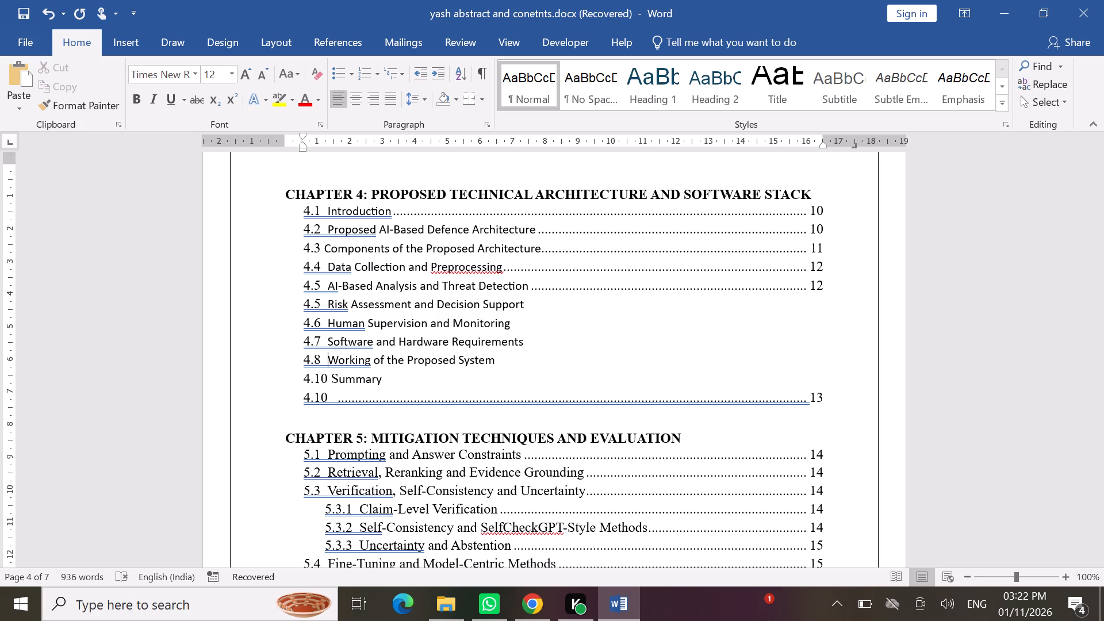
{"action": "key", "text": "Left"}
{"action": "key", "text": "BackSpace"}
{"action": "key", "text": "9"}
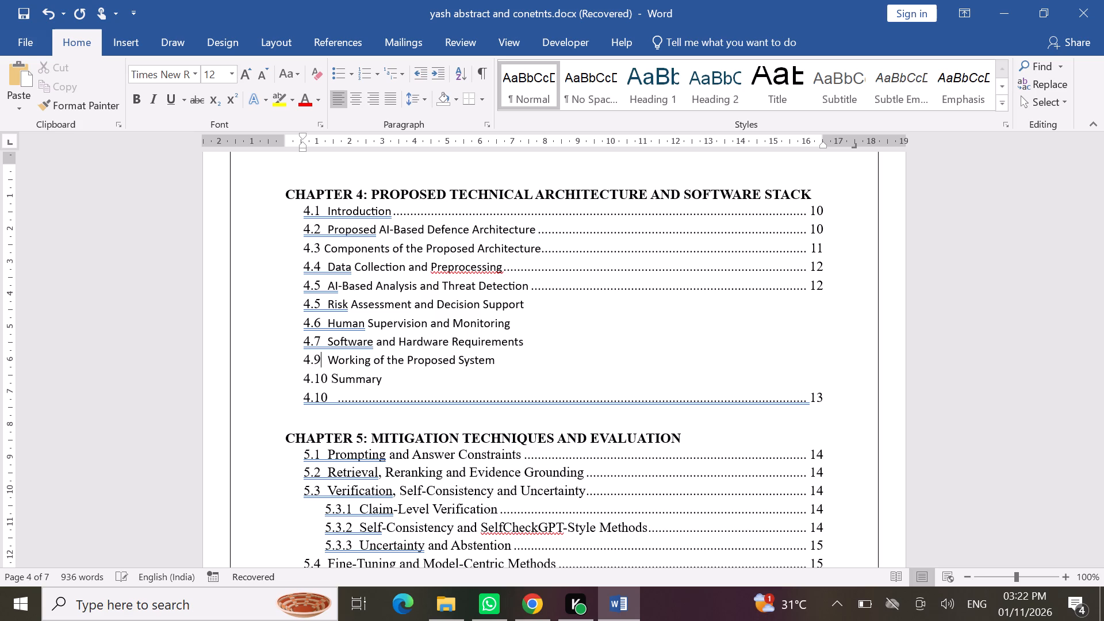
{"action": "key", "text": "Up"}
{"action": "key", "text": "BackSpace"}
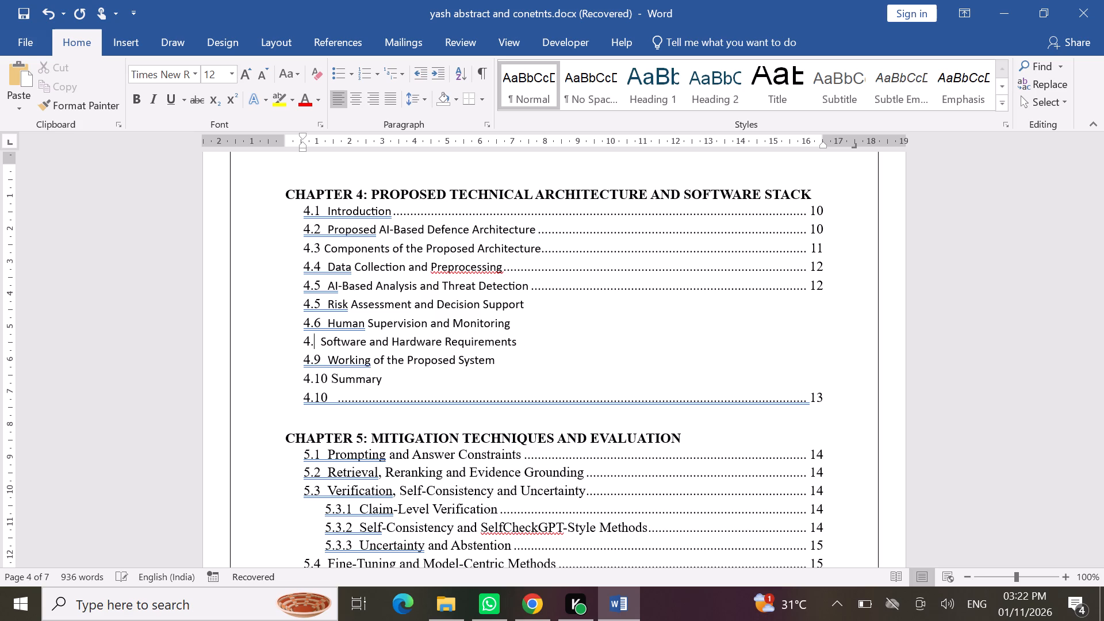
{"action": "key", "text": "8"}
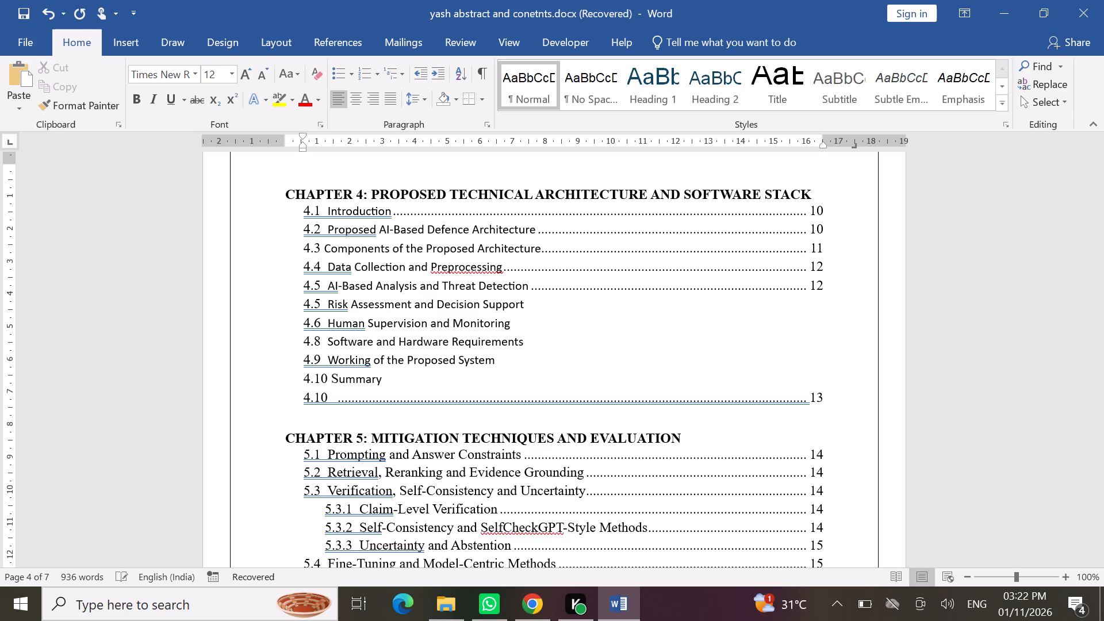
{"action": "key", "text": "Up"}
{"action": "key", "text": "BackSpace"}
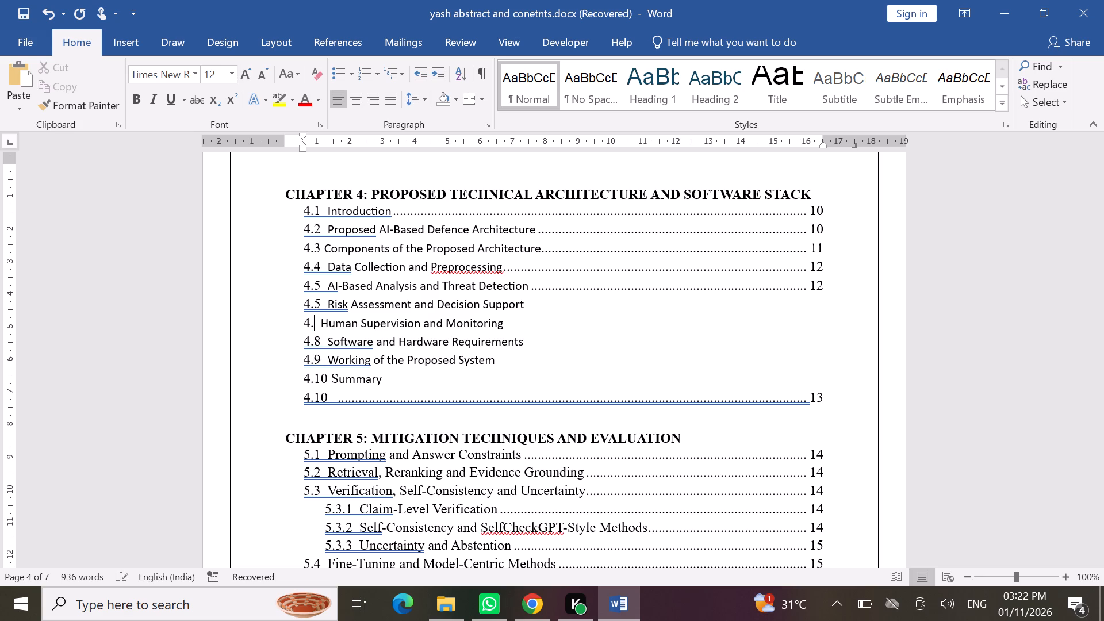
{"action": "key", "text": "7"}
{"action": "key", "text": "Up"}
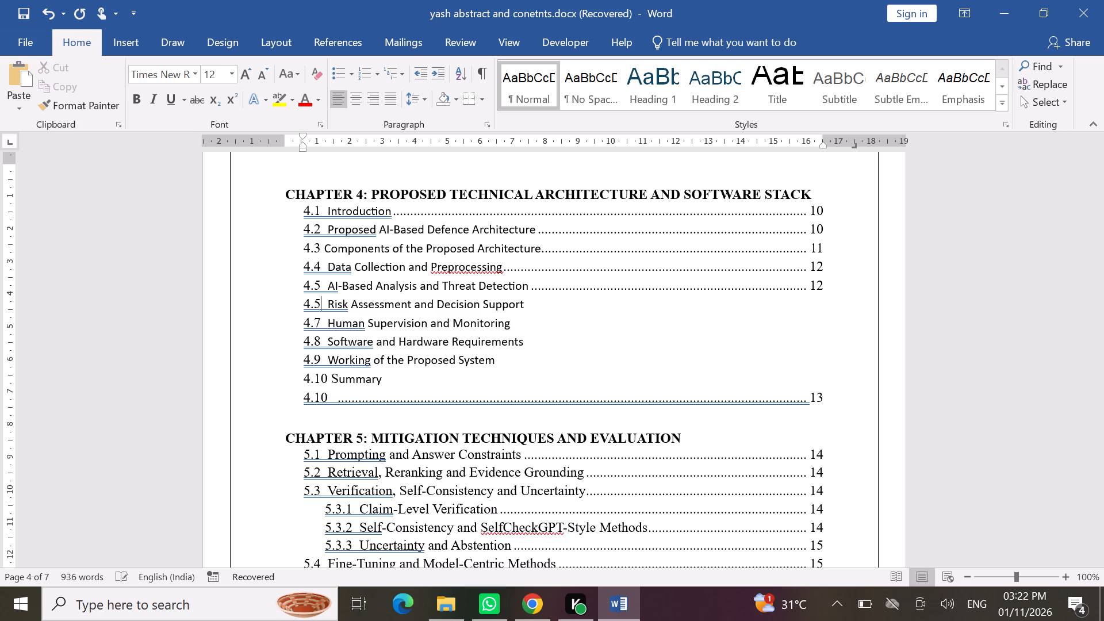
{"action": "key", "text": "BackSpace"}
{"action": "key", "text": "6"}
Delete the leftover untitled 4.10 line with its dot leader and page number below the Summary entry.
{"action": "left_click", "coordinate": [269, 400]}
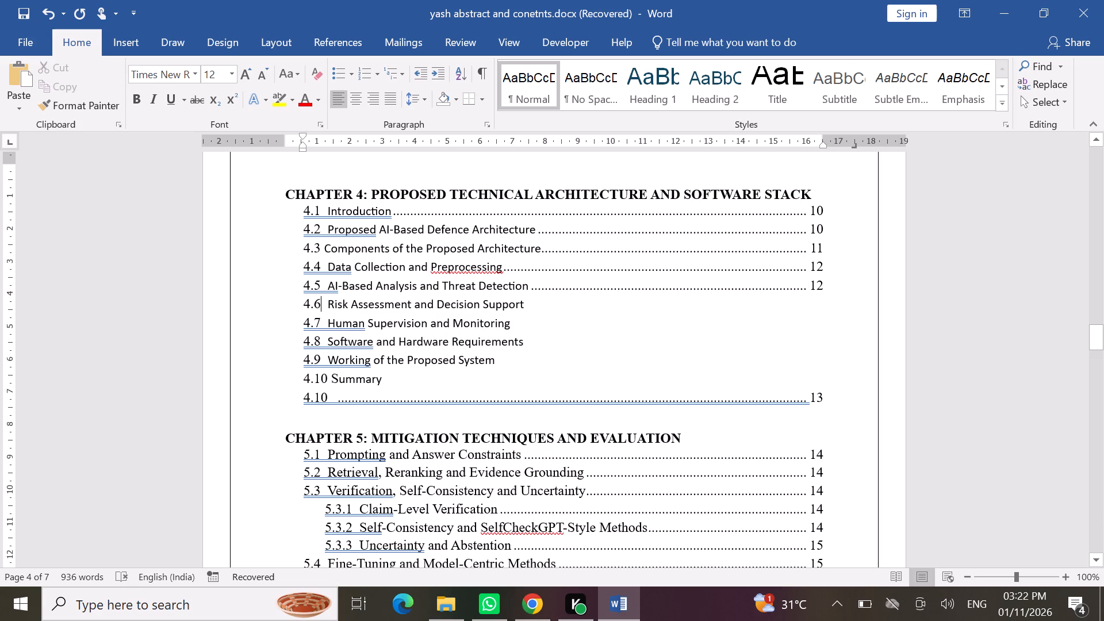
{"action": "key", "text": "BackSpace"}
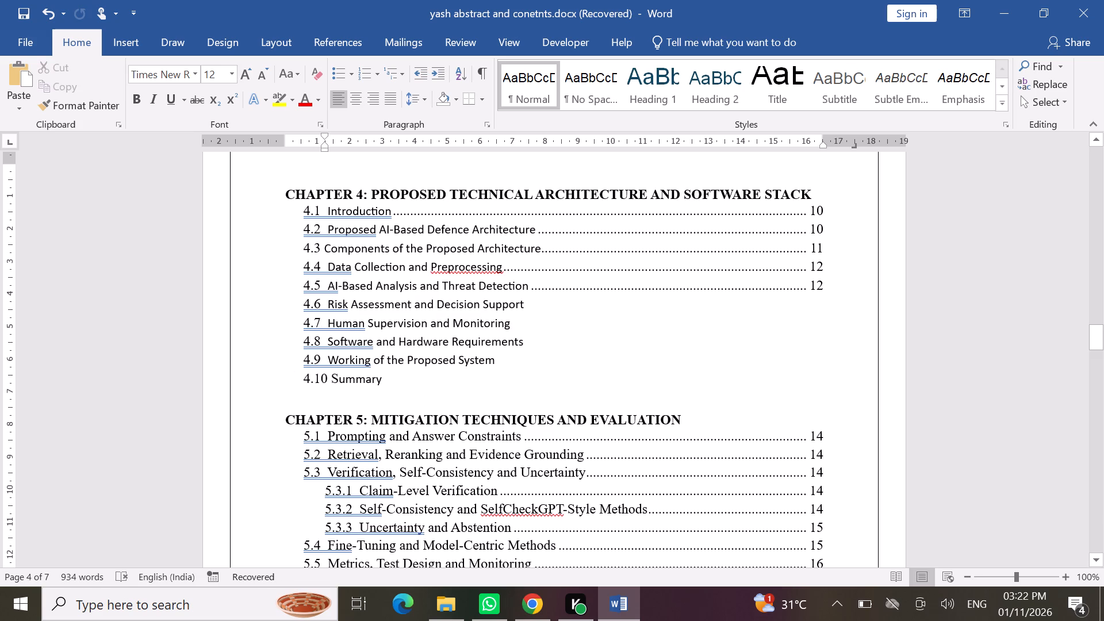
Set the font of the Chapter 4 contents entries 4.1 to 4.10 to Times New Roman.
{"action": "left_click_drag", "start_coordinate": [266, 209], "coordinate": [282, 374]}
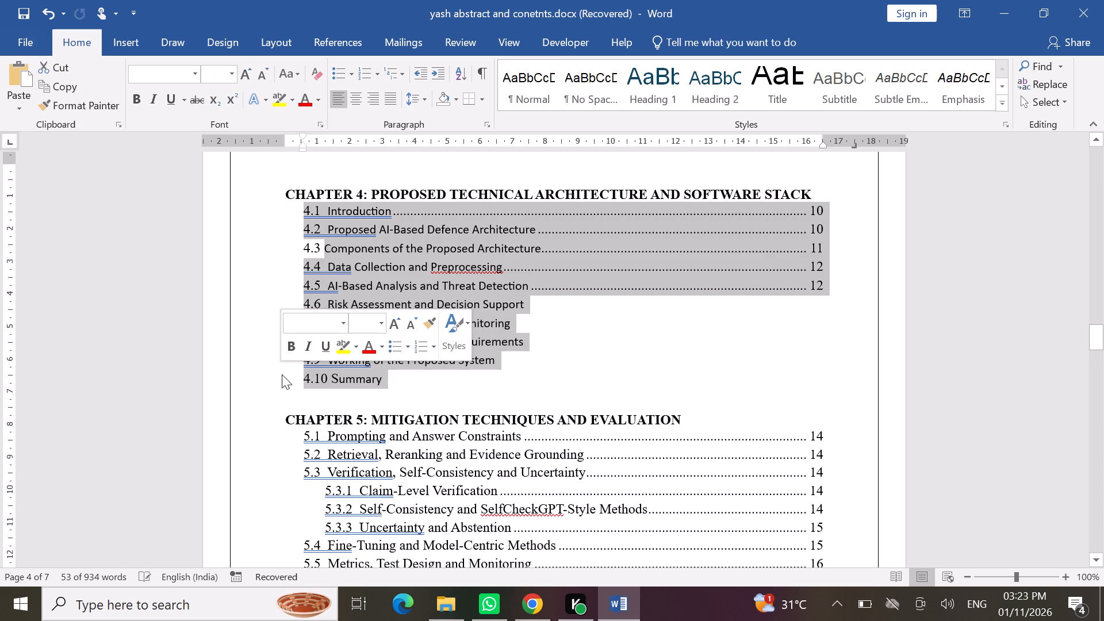
{"action": "left_click", "coordinate": [342, 321]}
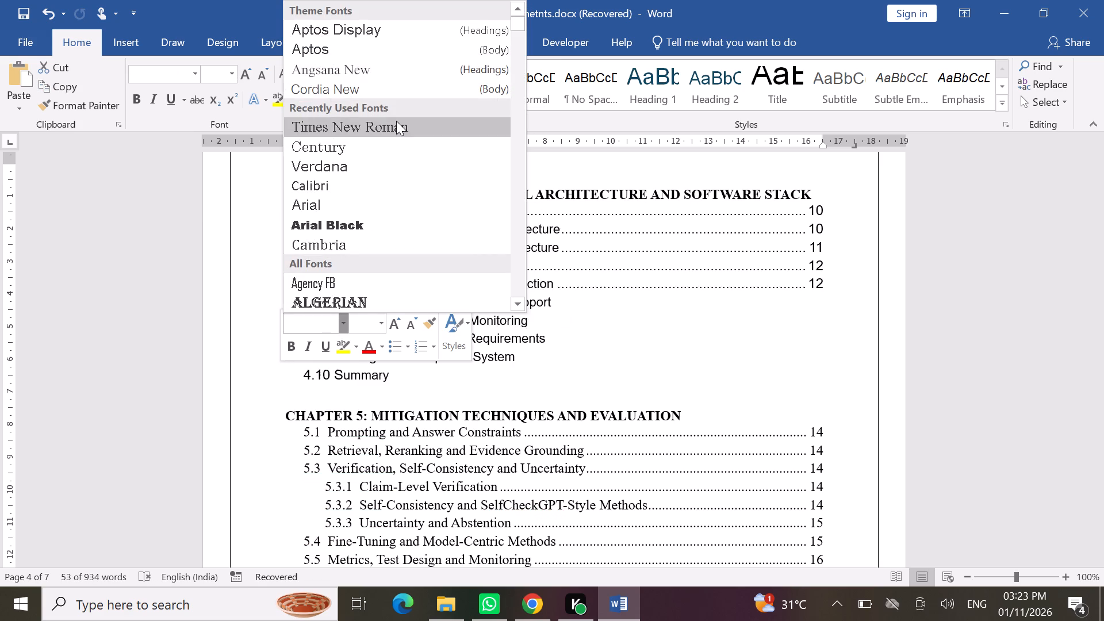
{"action": "left_click", "coordinate": [397, 120]}
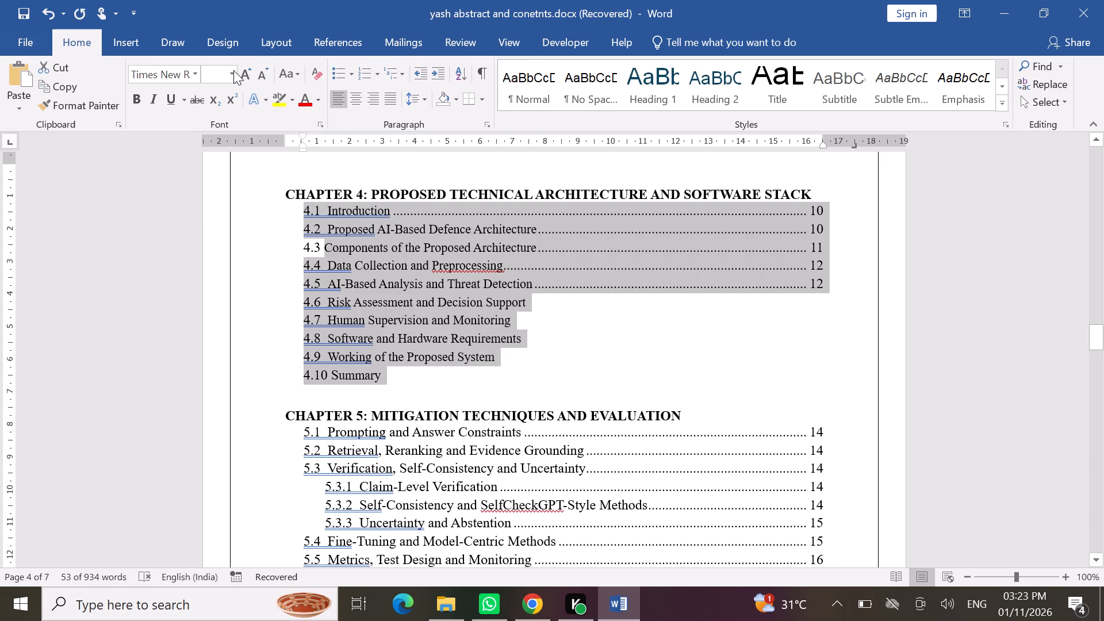
Set the font size of the Chapter 4 contents entries 4.1 to 4.10 to 12.
{"action": "left_click", "coordinate": [233, 70]}
{"action": "left_click", "coordinate": [216, 160]}
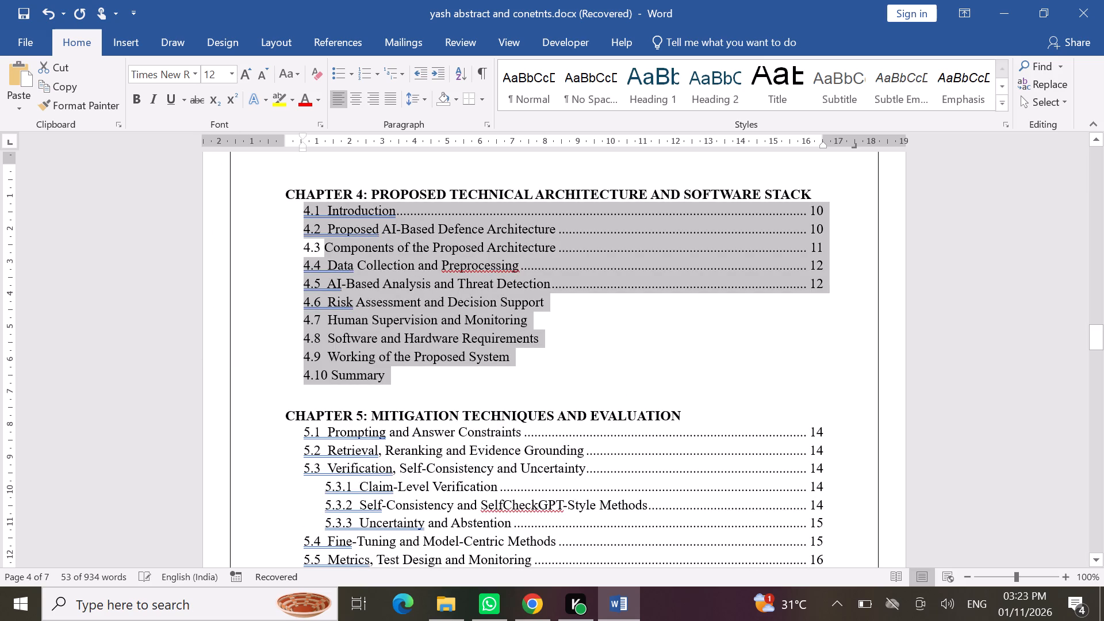
Add a dotted leader after the 4.9 "Working of the Proposed System" entry, extending nearly to the page-number column.
{"action": "left_click", "coordinate": [545, 363]}
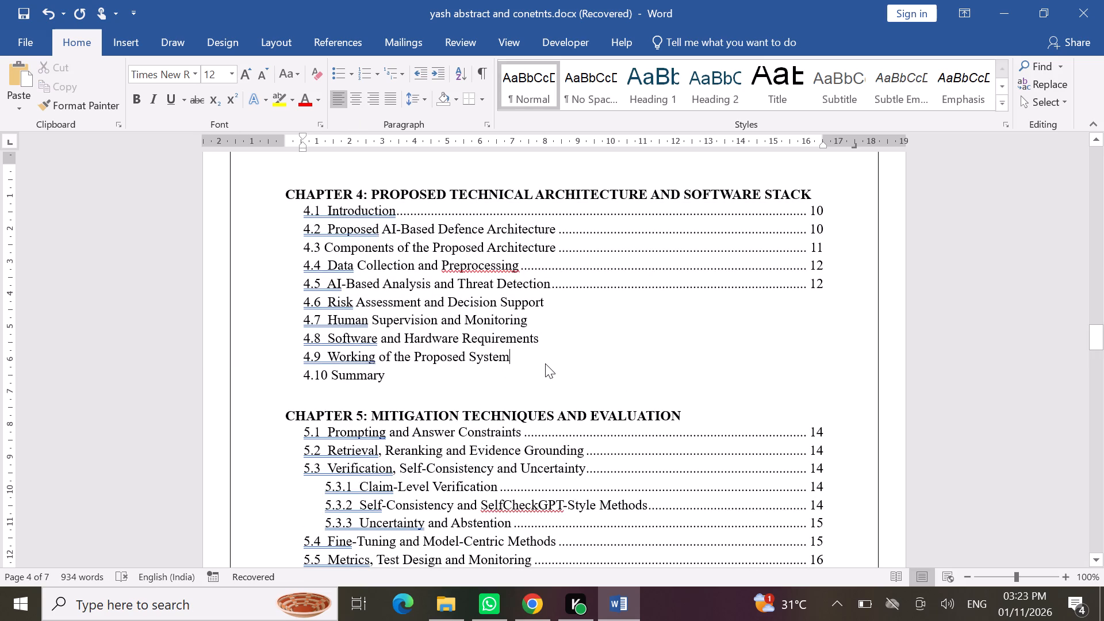
{"action": "key", "text": "space"}
{"action": "key", "text": "space"}
{"action": "key", "text": "space"}
{"action": "key", "text": "space"}
{"action": "key", "text": "BackSpace"}
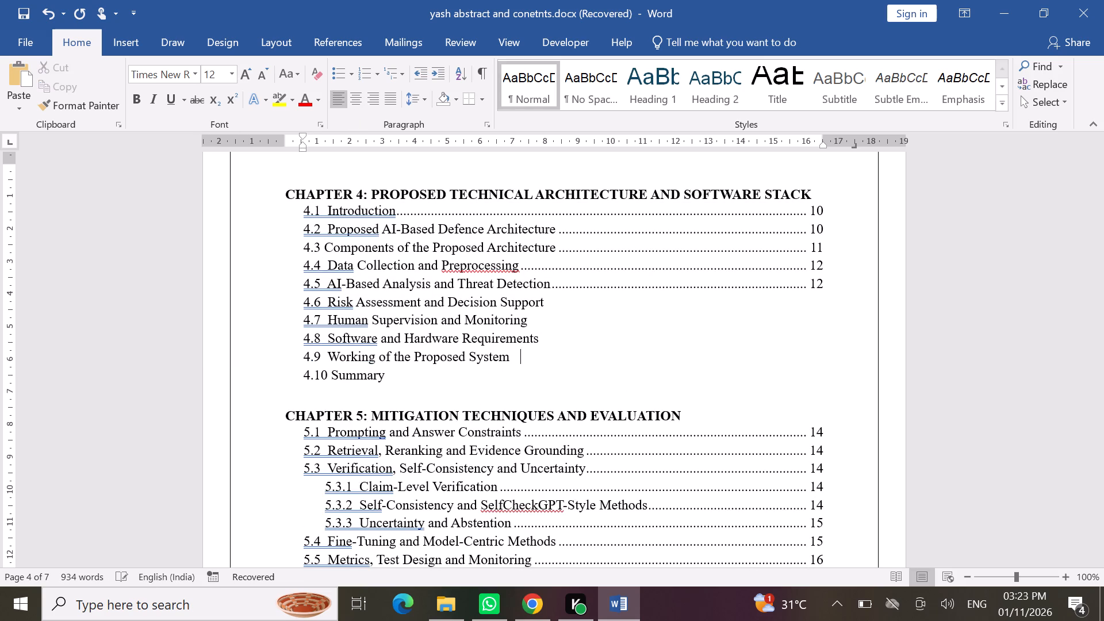
{"action": "key", "text": "BackSpace"}
{"action": "key", "text": "BackSpace"}
{"action": "key", "text": "BackSpace"}
{"action": "key", "text": "period"}
{"action": "key", "text": "period"}
{"action": "key", "text": "period"}
{"action": "key", "text": "period"}
{"action": "key", "text": "period"}
{"action": "key", "text": "period"}
{"action": "key", "text": "period"}
{"action": "key", "text": "period"}
{"action": "key", "text": "period"}
{"action": "key", "text": "period"}
{"action": "key", "text": "period"}
{"action": "key", "text": "period"}
{"action": "key", "text": "period"}
{"action": "key", "text": "period"}
{"action": "key", "text": "period"}
{"action": "key", "text": "period"}
{"action": "key", "text": "period"}
{"action": "key", "text": "period"}
{"action": "key", "text": "period"}
{"action": "key", "text": "period"}
{"action": "key", "text": "BackSpace"}
{"action": "key", "text": "BackSpace"}
{"action": "key", "text": "BackSpace"}
Add a dotted leader after the 4.8 "Software and Hardware Requirements" entry, extending to the page-number column.
{"action": "key", "text": "Up"}
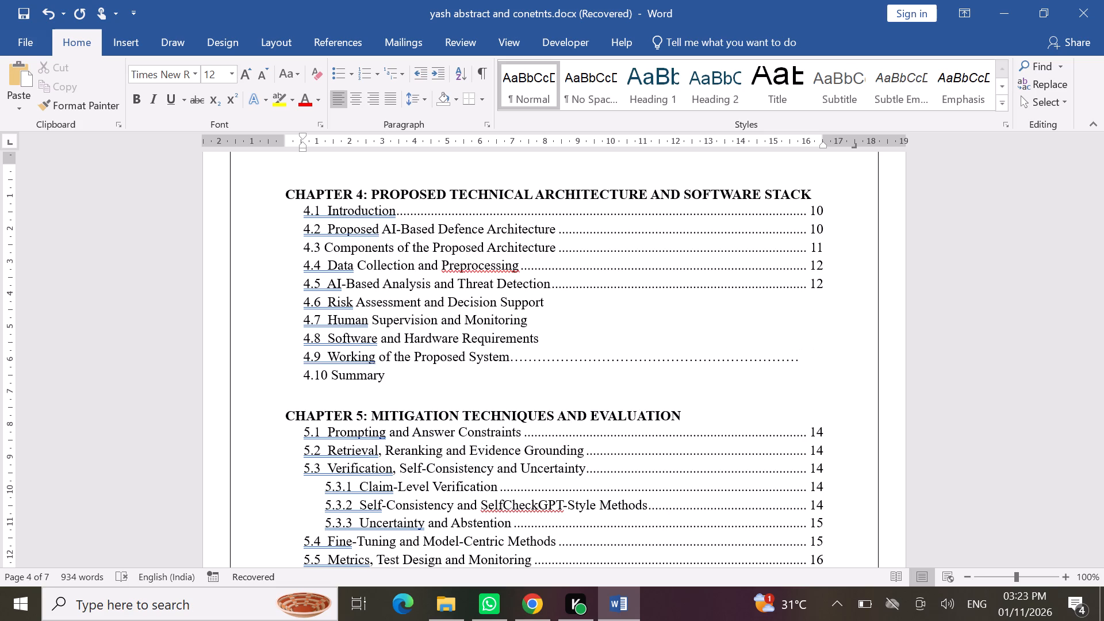
{"action": "key", "text": "period"}
{"action": "key", "text": "period"}
{"action": "key", "text": "period"}
{"action": "key", "text": "period"}
{"action": "key", "text": "period"}
{"action": "key", "text": "period"}
{"action": "key", "text": "period"}
{"action": "key", "text": "period"}
{"action": "key", "text": "period"}
{"action": "key", "text": "period"}
{"action": "key", "text": "period"}
{"action": "key", "text": "period"}
{"action": "key", "text": "period"}
{"action": "key", "text": "period"}
{"action": "key", "text": "period"}
{"action": "key", "text": "period"}
{"action": "key", "text": "period"}
{"action": "key", "text": "period"}
{"action": "key", "text": "period"}
{"action": "key", "text": "period"}
Add a dotted leader after the 4.7 "Human Supervision and Monitoring" entry, extending to the page-number column.
{"action": "key", "text": "Up"}
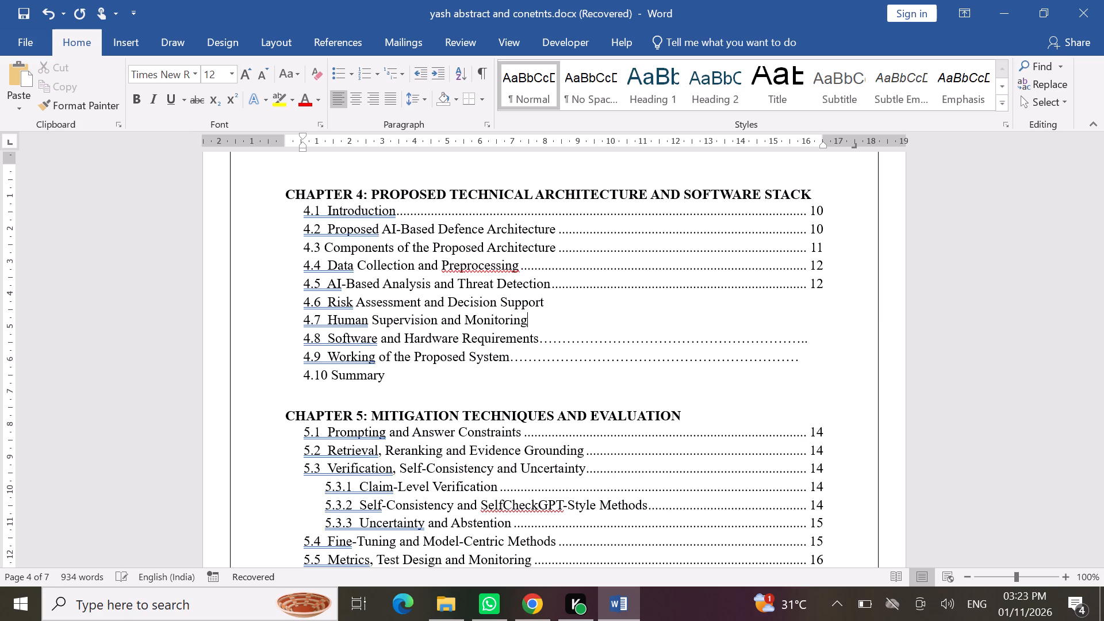
{"action": "key", "text": "period"}
{"action": "key", "text": "period"}
{"action": "key", "text": "period"}
{"action": "key", "text": "period"}
{"action": "key", "text": "period"}
{"action": "key", "text": "period"}
{"action": "key", "text": "period"}
{"action": "key", "text": "period"}
{"action": "key", "text": "period"}
{"action": "key", "text": "period"}
{"action": "key", "text": "period"}
{"action": "key", "text": "period"}
{"action": "key", "text": "period"}
{"action": "key", "text": "period"}
{"action": "key", "text": "period"}
{"action": "key", "text": "period"}
{"action": "key", "text": "period"}
{"action": "key", "text": "period"}
{"action": "key", "text": "period"}
{"action": "key", "text": "period"}
{"action": "type", "text": "..."}
Add a dotted leader after the 4.6 "Risk Assessment and Decision Support" entry, extending to the page-number column.
{"action": "key", "text": "Up"}
{"action": "key", "text": "period"}
{"action": "key", "text": "period"}
{"action": "key", "text": "period"}
{"action": "key", "text": "period"}
{"action": "key", "text": "period"}
{"action": "key", "text": "period"}
{"action": "key", "text": "period"}
{"action": "key", "text": "period"}
{"action": "key", "text": "period"}
{"action": "key", "text": "period"}
{"action": "key", "text": "period"}
{"action": "key", "text": "period"}
{"action": "key", "text": "period"}
{"action": "key", "text": "period"}
{"action": "key", "text": "period"}
{"action": "key", "text": "period"}
{"action": "key", "text": "period"}
{"action": "key", "text": "period"}
{"action": "key", "text": "period"}
{"action": "key", "text": "period"}
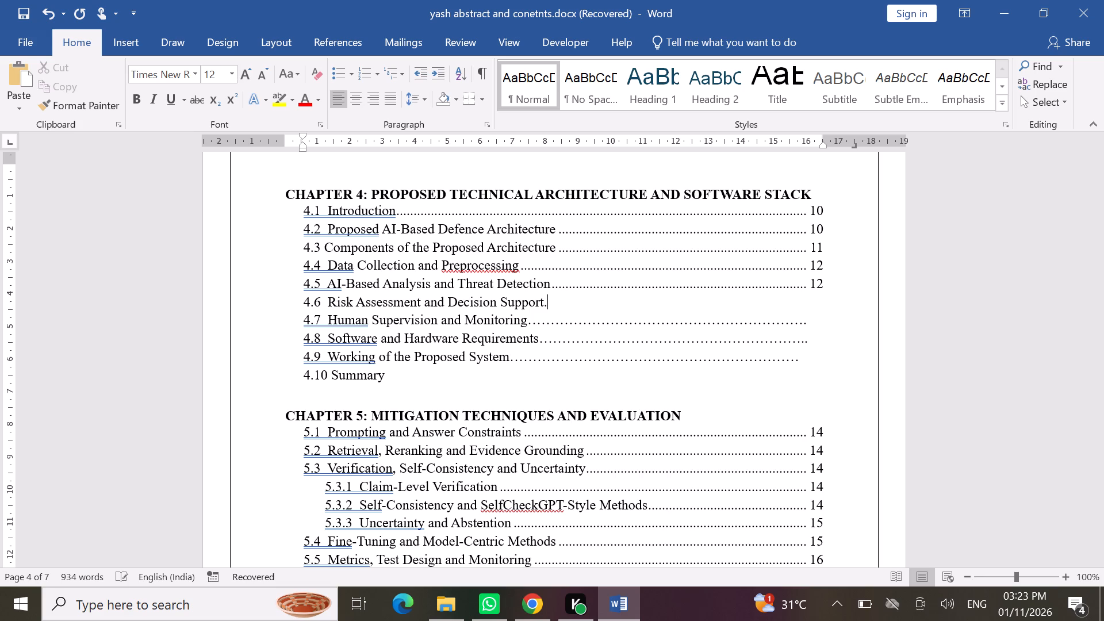
{"action": "type", "text": "....."}
Add a dotted leader after the 4.10 "Summary" entry, ending level with the 4.9 leader.
{"action": "left_click", "coordinate": [393, 379]}
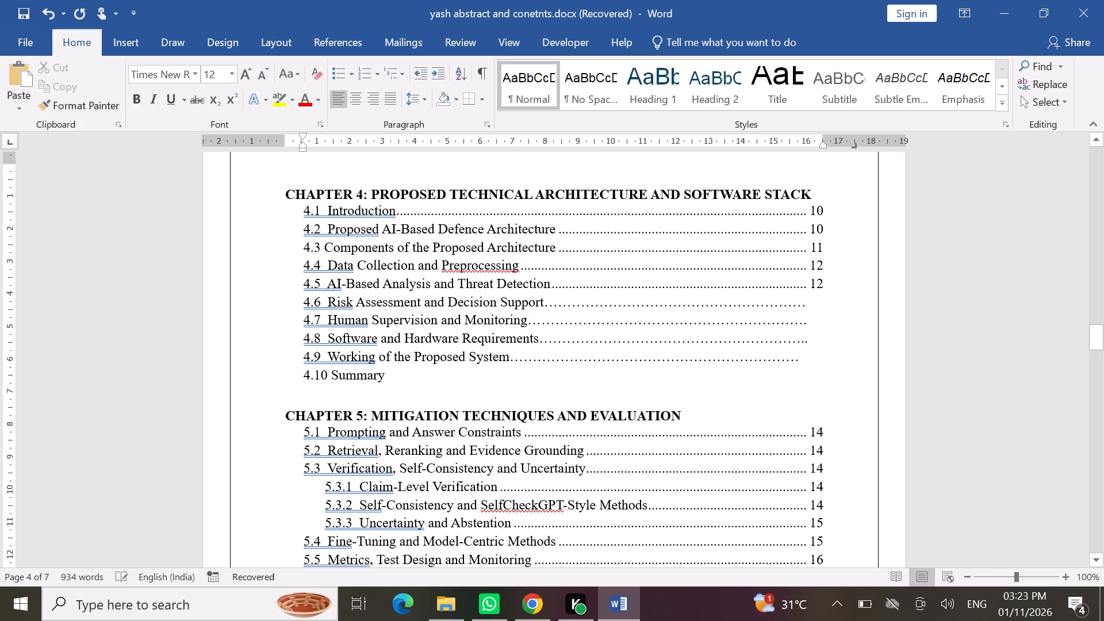
{"action": "key", "text": "period"}
{"action": "key", "text": "period"}
{"action": "key", "text": "period"}
{"action": "key", "text": "period"}
{"action": "key", "text": "period"}
{"action": "key", "text": "period"}
{"action": "key", "text": "period"}
{"action": "key", "text": "period"}
{"action": "key", "text": "period"}
{"action": "key", "text": "period"}
{"action": "key", "text": "period"}
{"action": "key", "text": "period"}
{"action": "key", "text": "period"}
{"action": "key", "text": "period"}
{"action": "key", "text": "period"}
{"action": "key", "text": "period"}
{"action": "key", "text": "period"}
{"action": "key", "text": "period"}
{"action": "key", "text": "period"}
{"action": "key", "text": "period"}
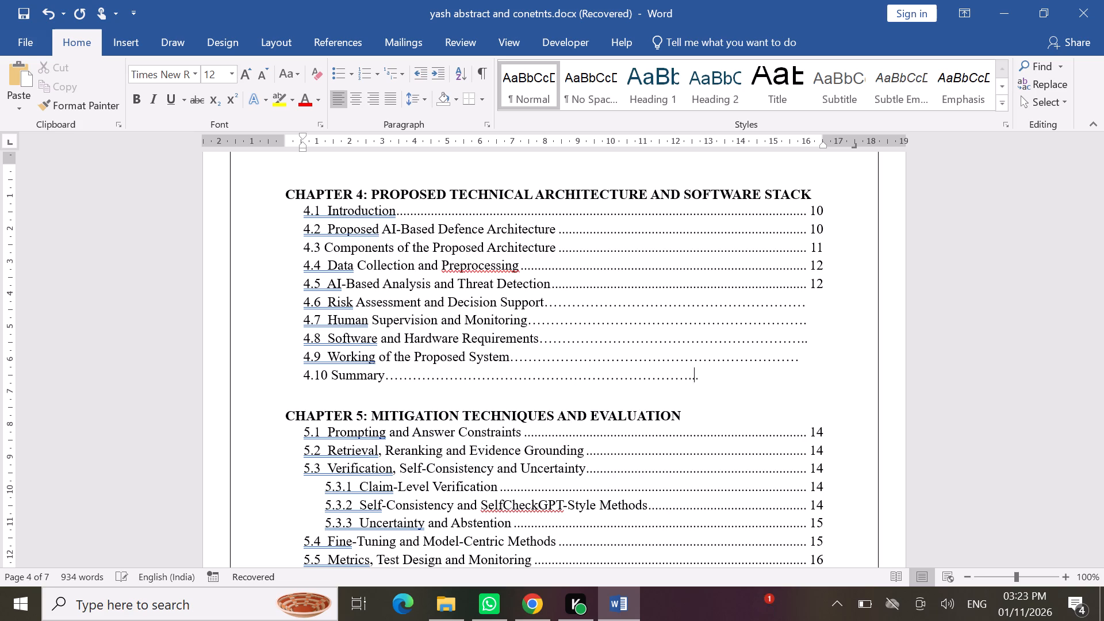
{"action": "type", "text": "..................."}
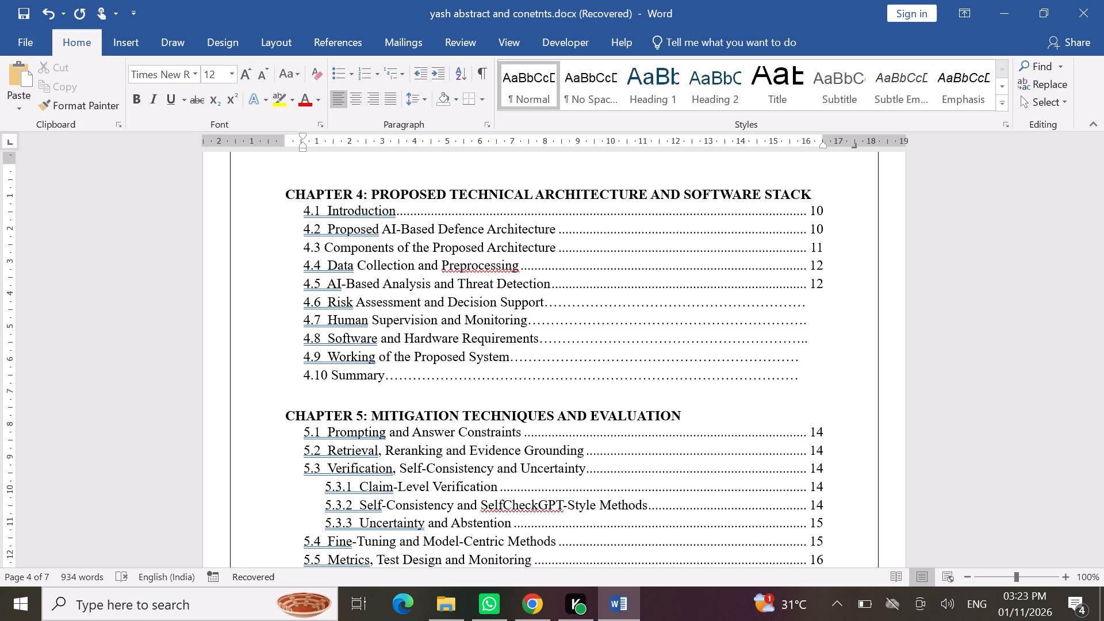
{"action": "scroll", "coordinate": [393, 379], "scroll_direction": "down", "scroll_amount": 1}
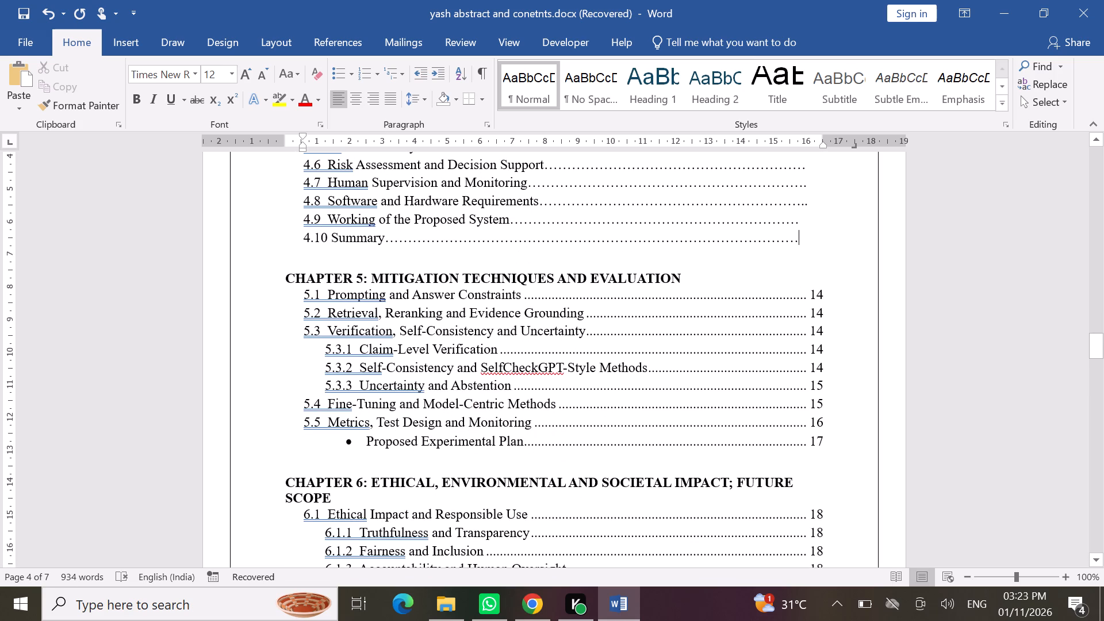
{"action": "scroll", "coordinate": [393, 379], "scroll_direction": "down", "scroll_amount": 1}
{"action": "left_click", "coordinate": [526, 603]}
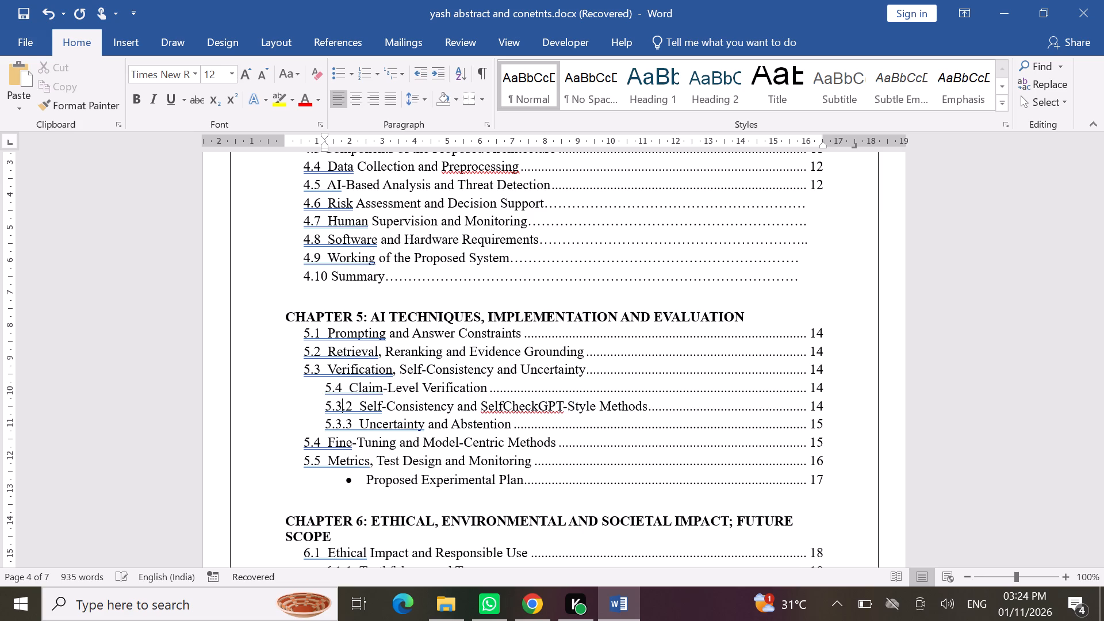
{"action": "key", "text": "Right"}
{"action": "key", "text": "Right"}
{"action": "key", "text": "BackSpace"}
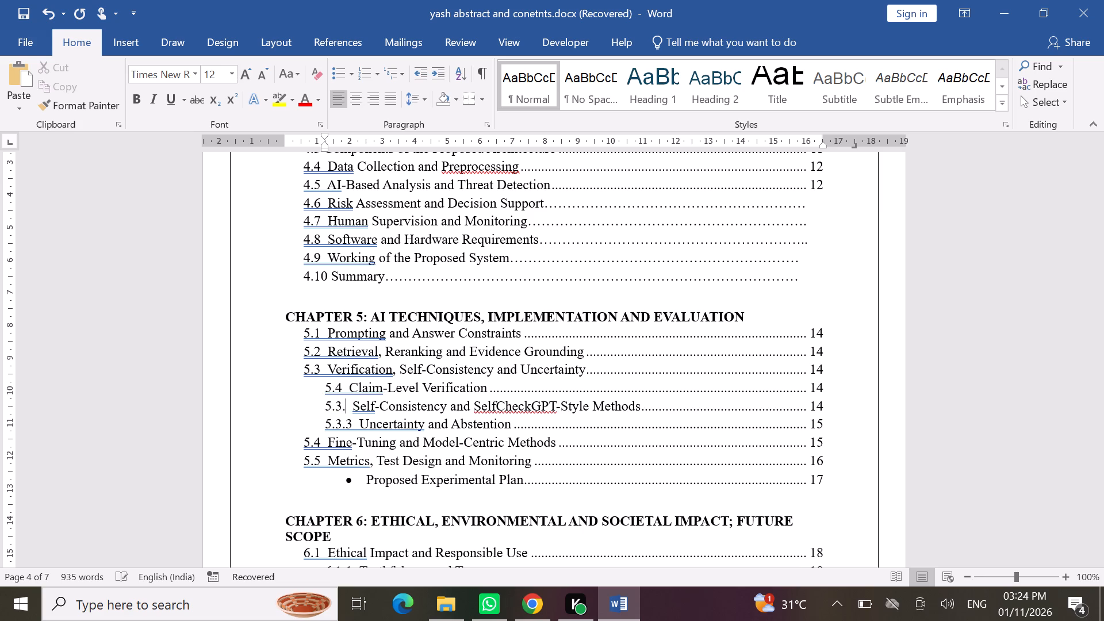
{"action": "key", "text": "BackSpace"}
{"action": "key", "text": "BackSpace"}
{"action": "key", "text": "5"}
{"action": "key", "text": "Down"}
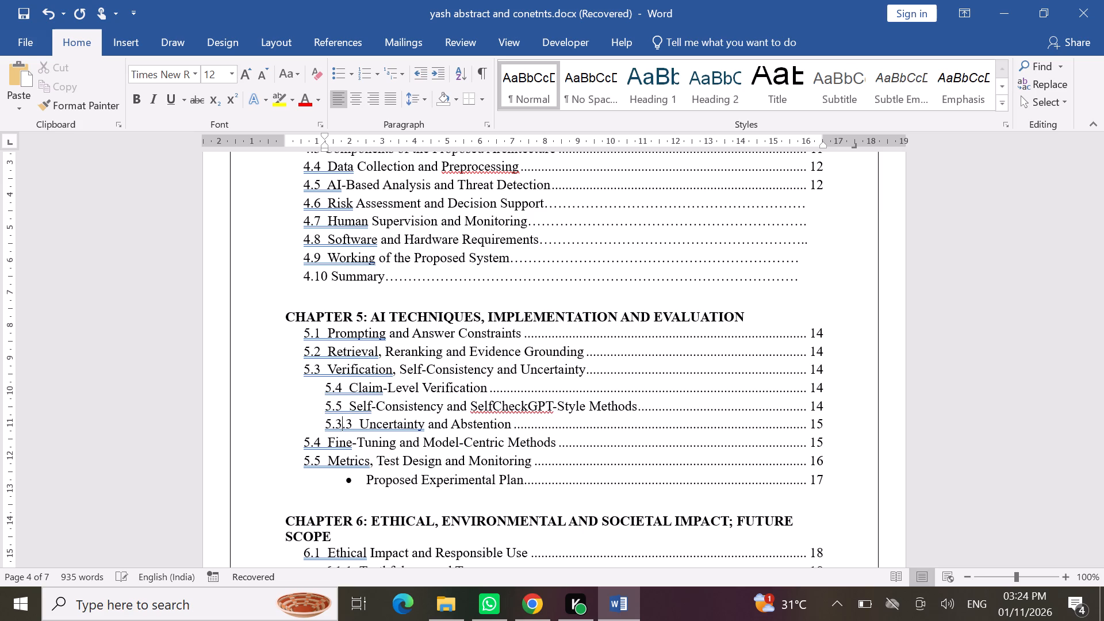
{"action": "key", "text": "Right"}
{"action": "key", "text": "Right"}
{"action": "key", "text": "BackSpace"}
{"action": "key", "text": "BackSpace"}
{"action": "key", "text": "BackSpace"}
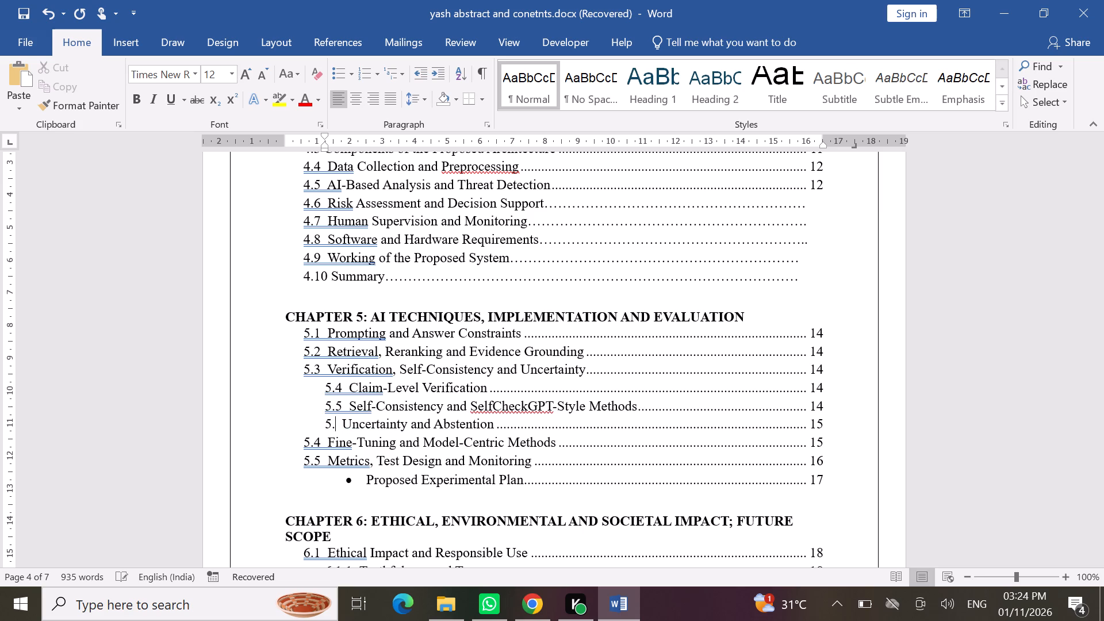
{"action": "key", "text": "6"}
Renumber the "Fine-Tuning and Model-Centric Methods" entry as 5.7 and the "Metrics, Test Design and Monitoring" entry as 5.8.
{"action": "key", "text": "Down"}
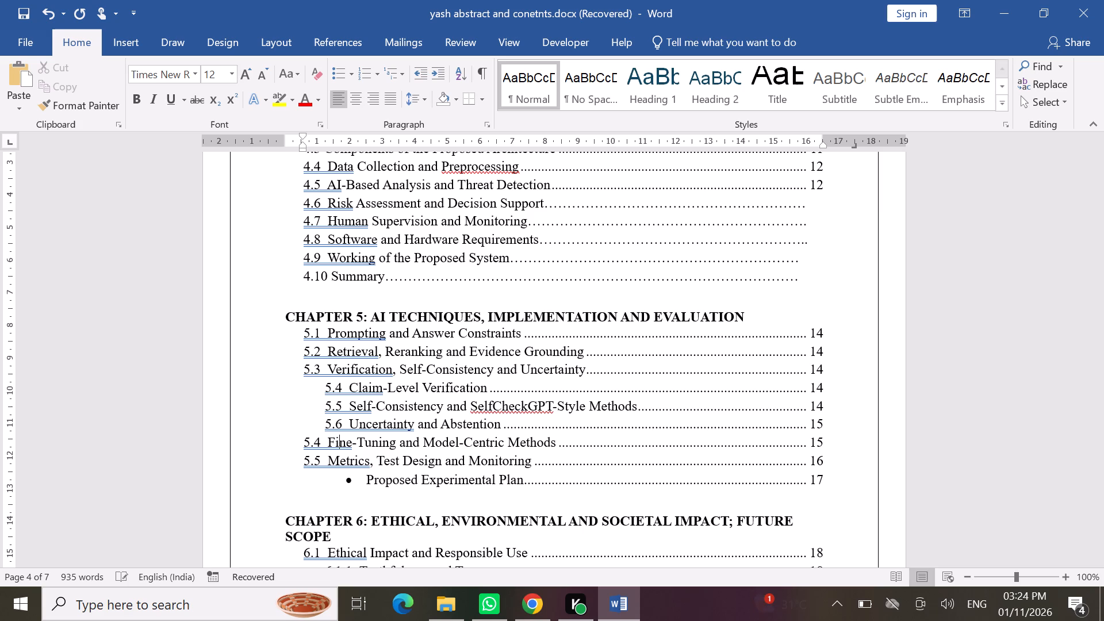
{"action": "key", "text": "Left"}
{"action": "key", "text": "Left"}
{"action": "key", "text": "Left"}
{"action": "key", "text": "Left"}
{"action": "key", "text": "BackSpace"}
{"action": "key", "text": "7"}
{"action": "key", "text": "Down"}
{"action": "key", "text": "Left"}
{"action": "key", "text": "Right"}
{"action": "key", "text": "BackSpace"}
{"action": "key", "text": "8"}
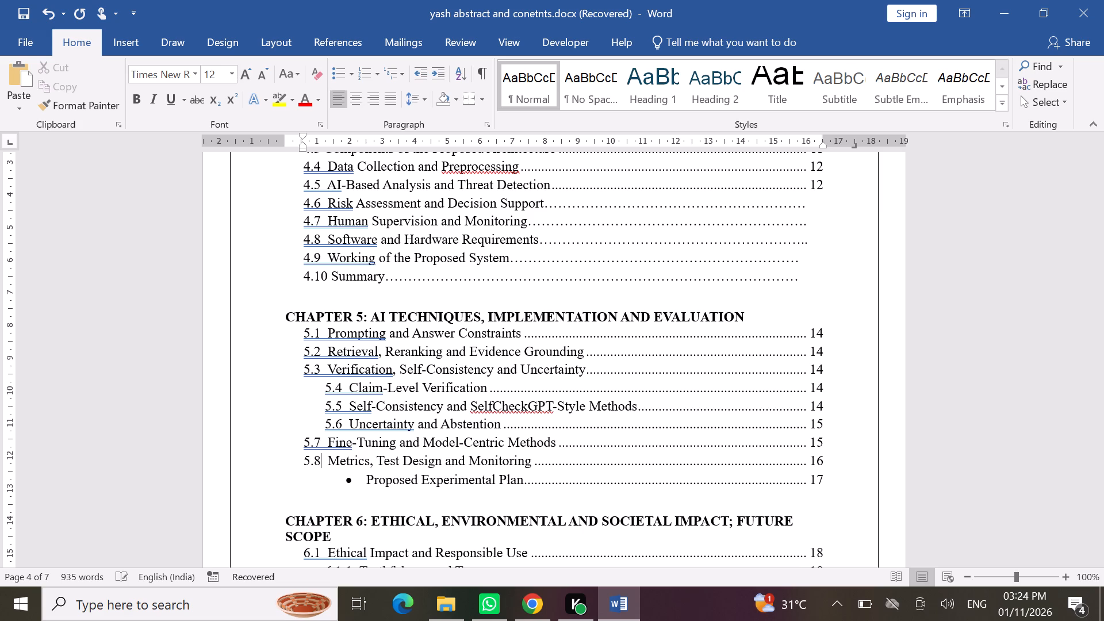
Remove the bullet and indent from the "Proposed Experimental Plan" entry and prefix it with five spaces and the number 5.9.
{"action": "key", "text": "Down"}
{"action": "key", "text": "BackSpace"}
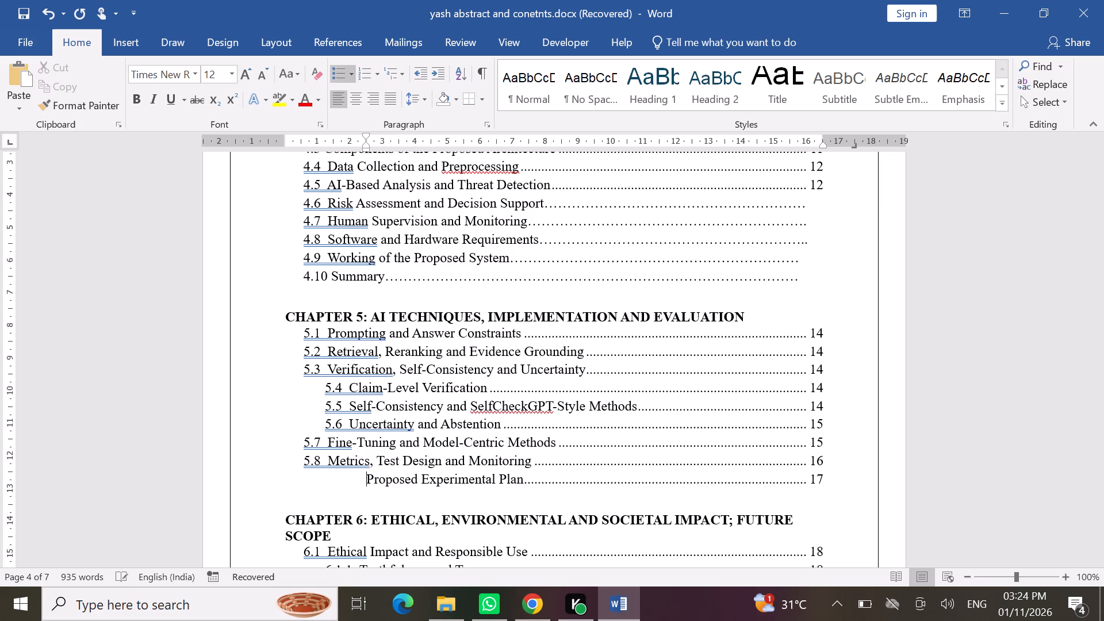
{"action": "key", "text": "BackSpace"}
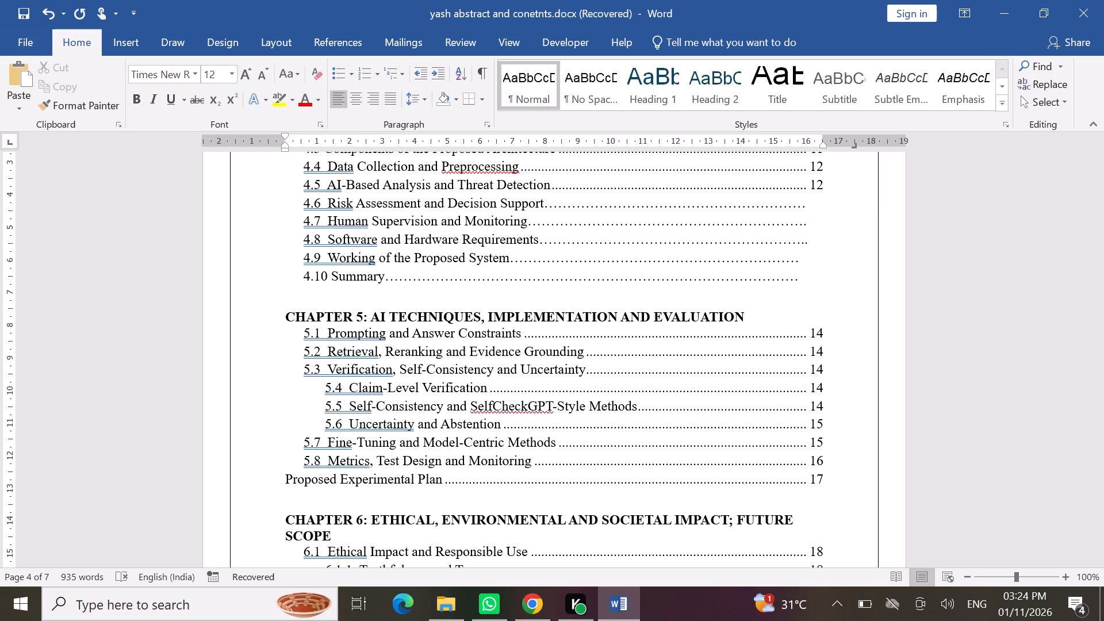
{"action": "key", "text": "space"}
{"action": "key", "text": "space"}
{"action": "key", "text": "space"}
{"action": "key", "text": "space"}
{"action": "key", "text": "space"}
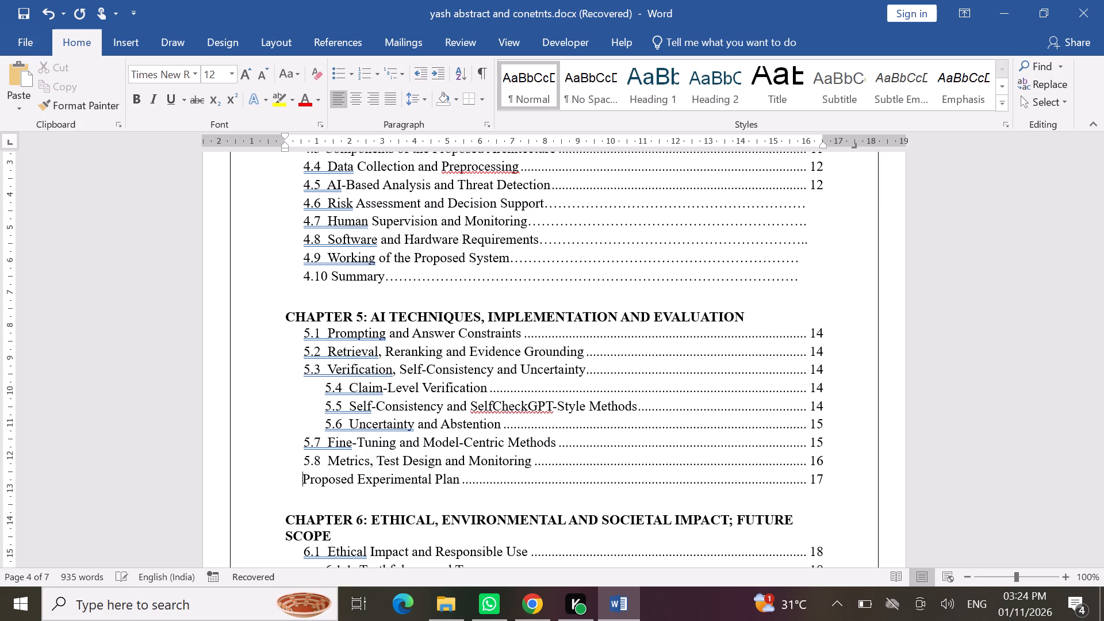
{"action": "type", "text": "5."}
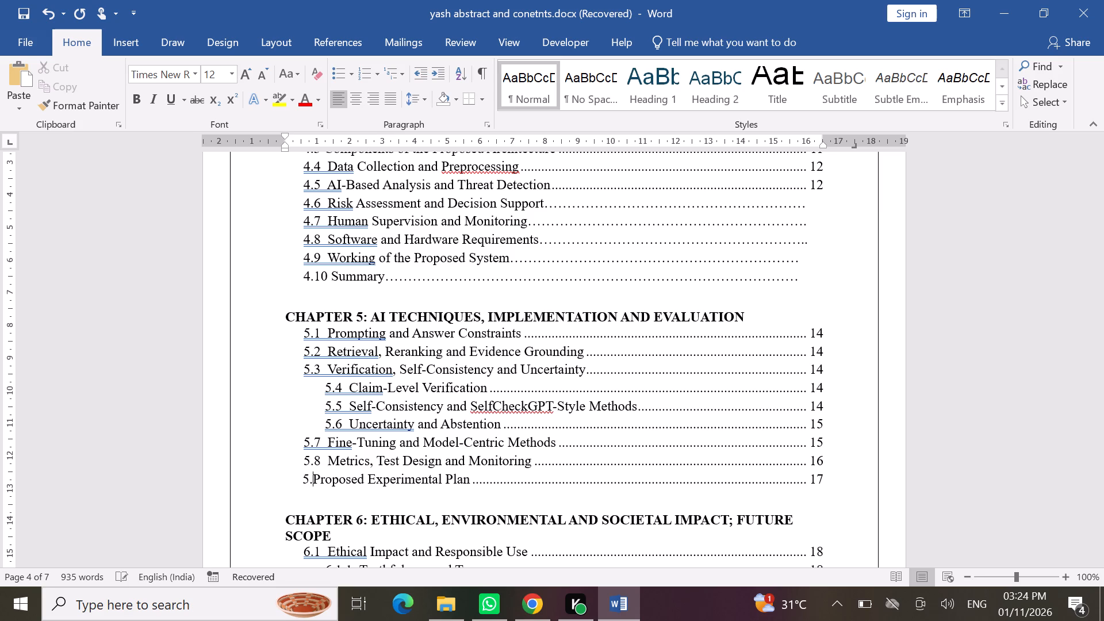
{"action": "key", "text": "9"}
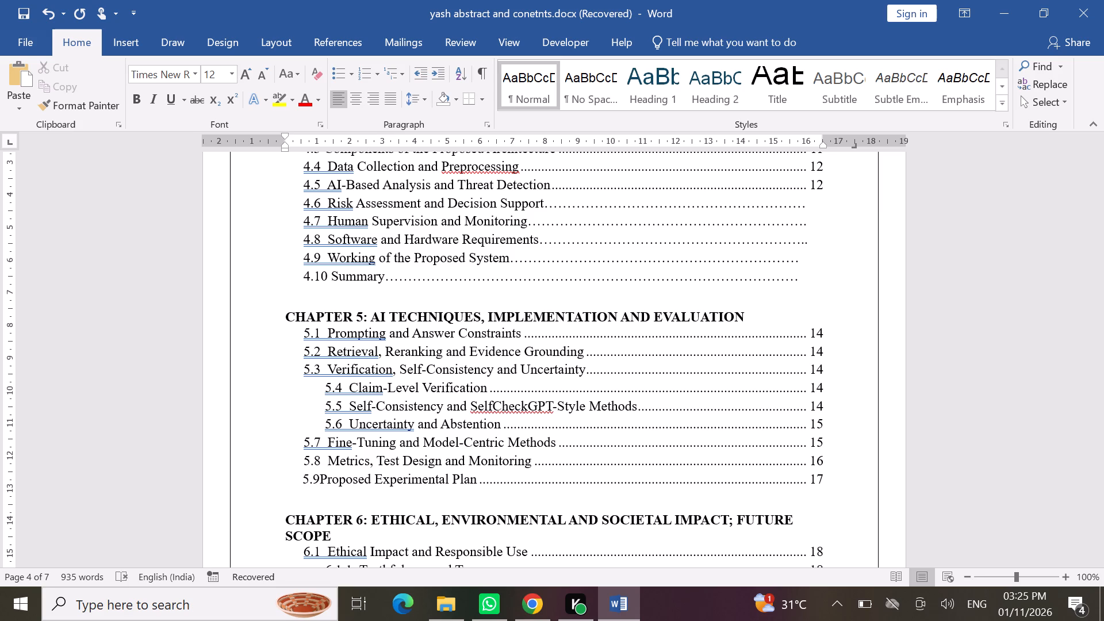
Split 5.9 onto its own line, add a 5.10 line below it, and number the "Proposed Experimental Plan" entry 5.11.
{"action": "key", "text": "Return"}
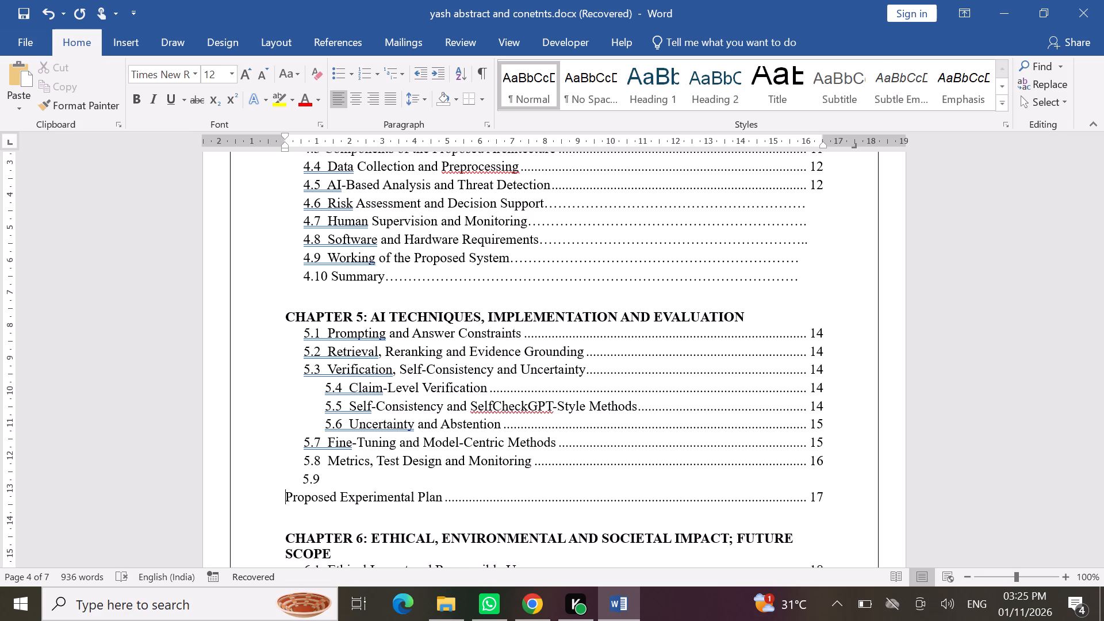
{"action": "key", "text": "5"}
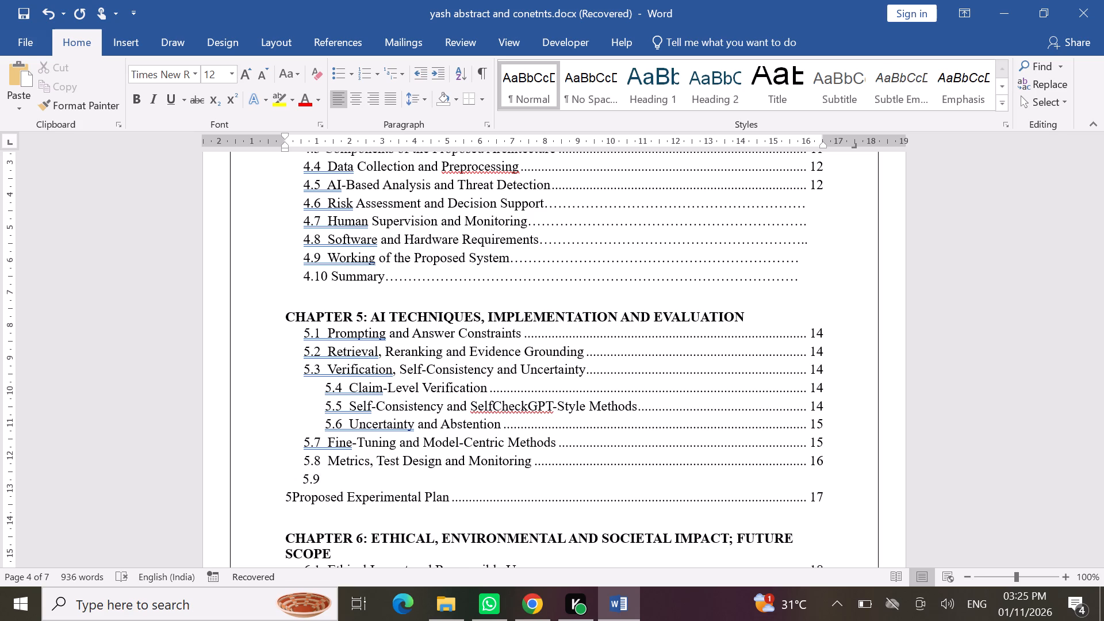
{"action": "key", "text": "period"}
{"action": "type", "text": "10"}
{"action": "key", "text": "Return"}
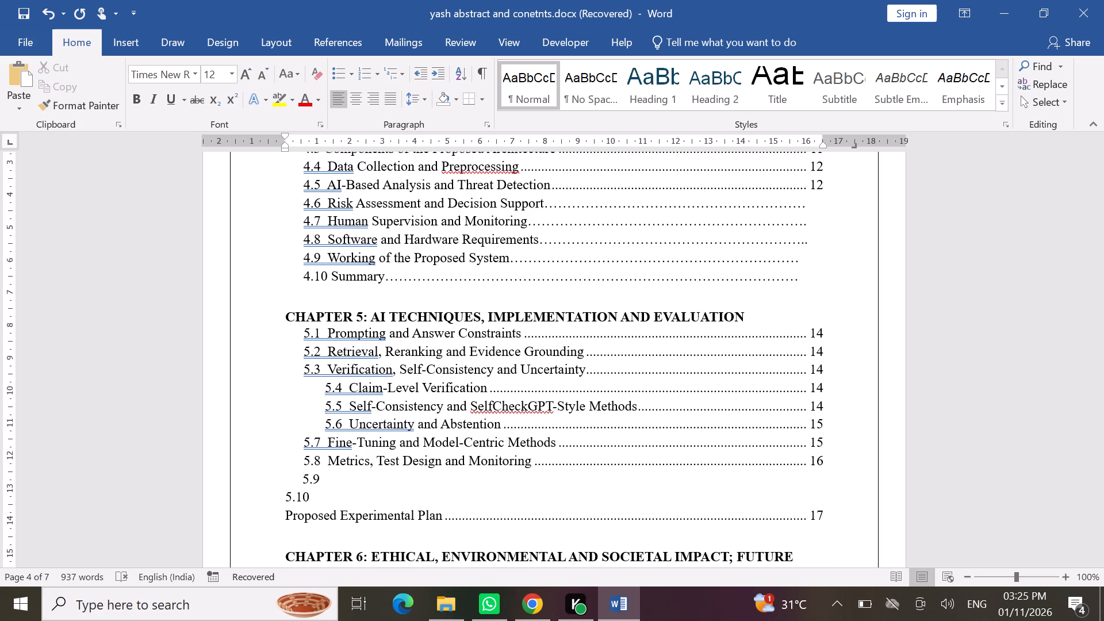
{"action": "key", "text": "5"}
{"action": "key", "text": "period"}
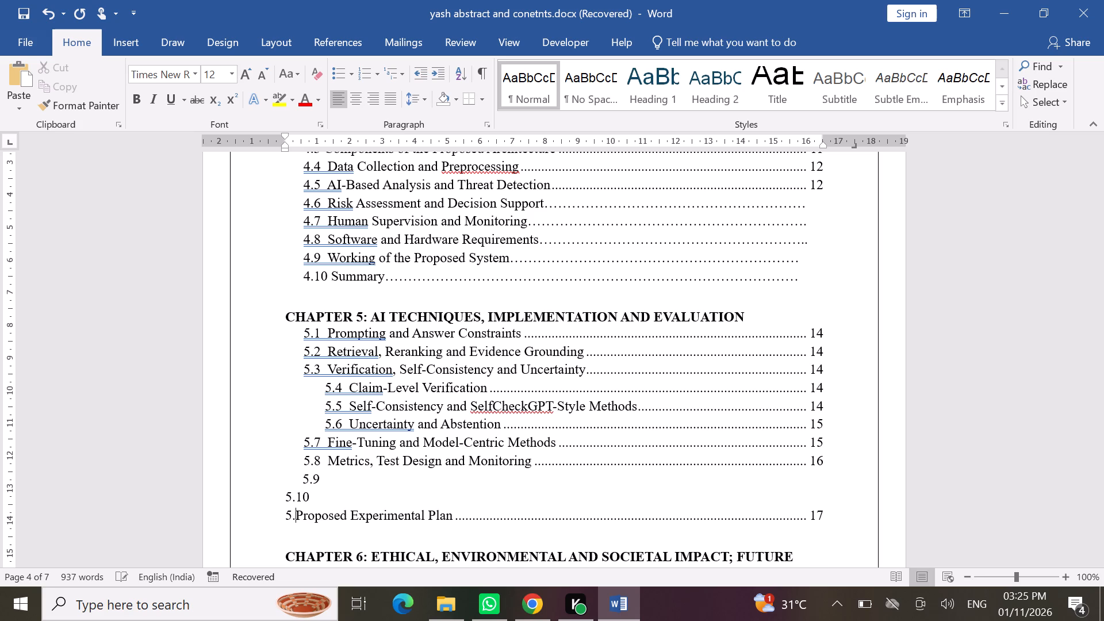
{"action": "type", "text": "11"}
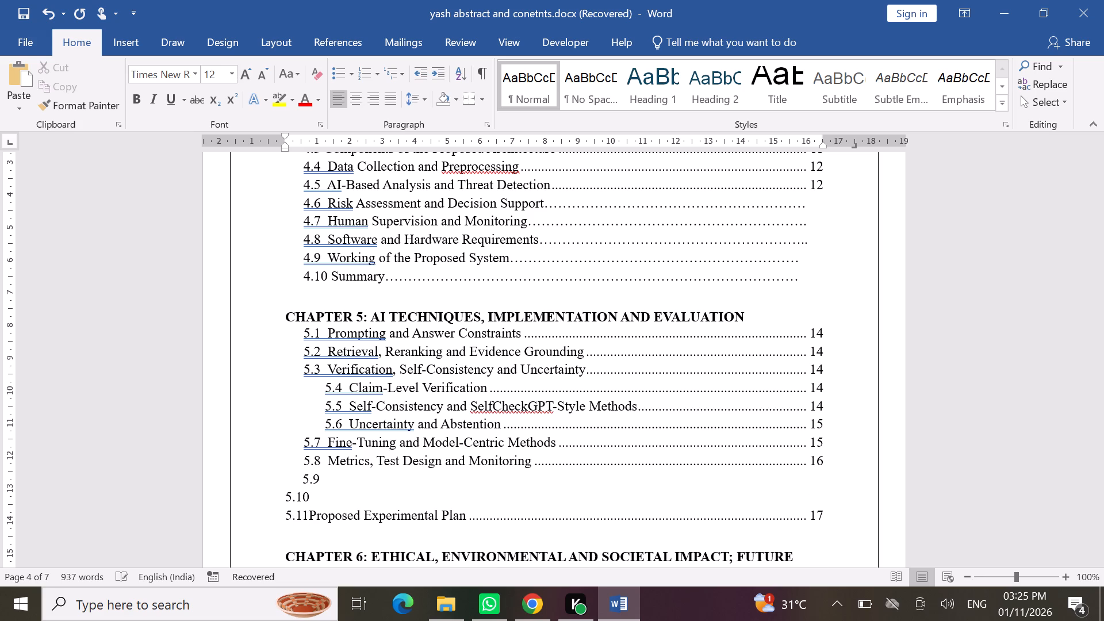
Indent the 5.10 line with five spaces to align it with 5.9.
{"action": "left_click", "coordinate": [279, 495]}
{"action": "key", "text": "space"}
{"action": "key", "text": "space"}
{"action": "key", "text": "space"}
{"action": "key", "text": "space"}
{"action": "key", "text": "space"}
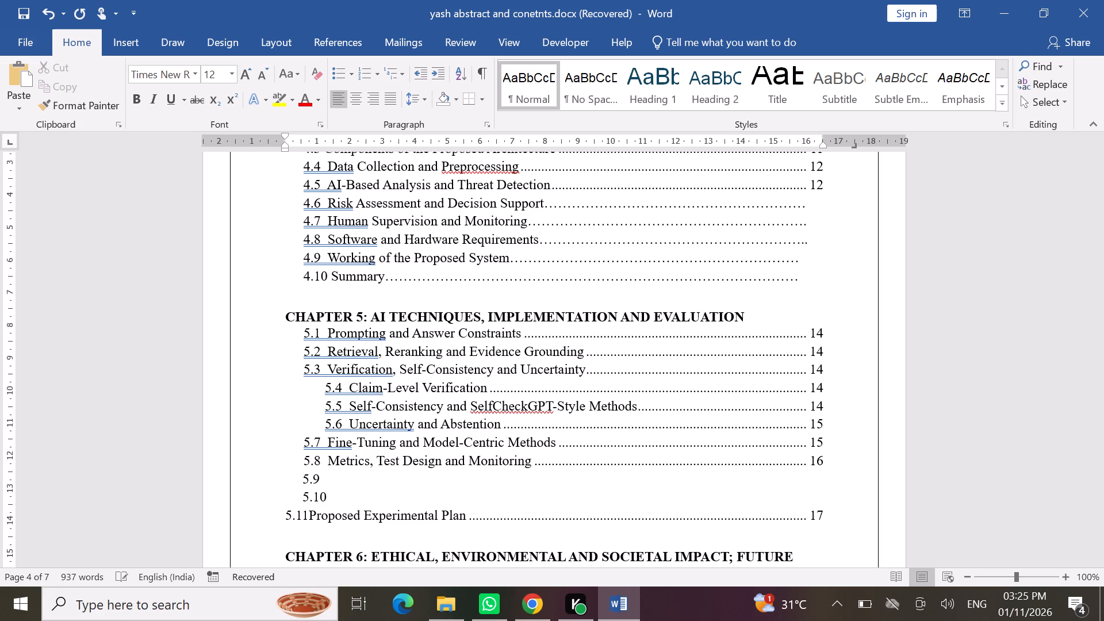
Indent the 5.11 "Proposed Experimental Plan" line with five spaces to align it with the entries above.
{"action": "key", "text": "Down"}
{"action": "key", "text": "Left"}
{"action": "key", "text": "Left"}
{"action": "key", "text": "Left"}
{"action": "key", "text": "Left"}
{"action": "key", "text": "Down"}
{"action": "key", "text": "Left"}
{"action": "key", "text": "Left"}
{"action": "key", "text": "Left"}
{"action": "key", "text": "Left"}
{"action": "key", "text": "Left"}
{"action": "key", "text": "Left"}
{"action": "key", "text": "Left"}
{"action": "key", "text": "space"}
{"action": "key", "text": "space"}
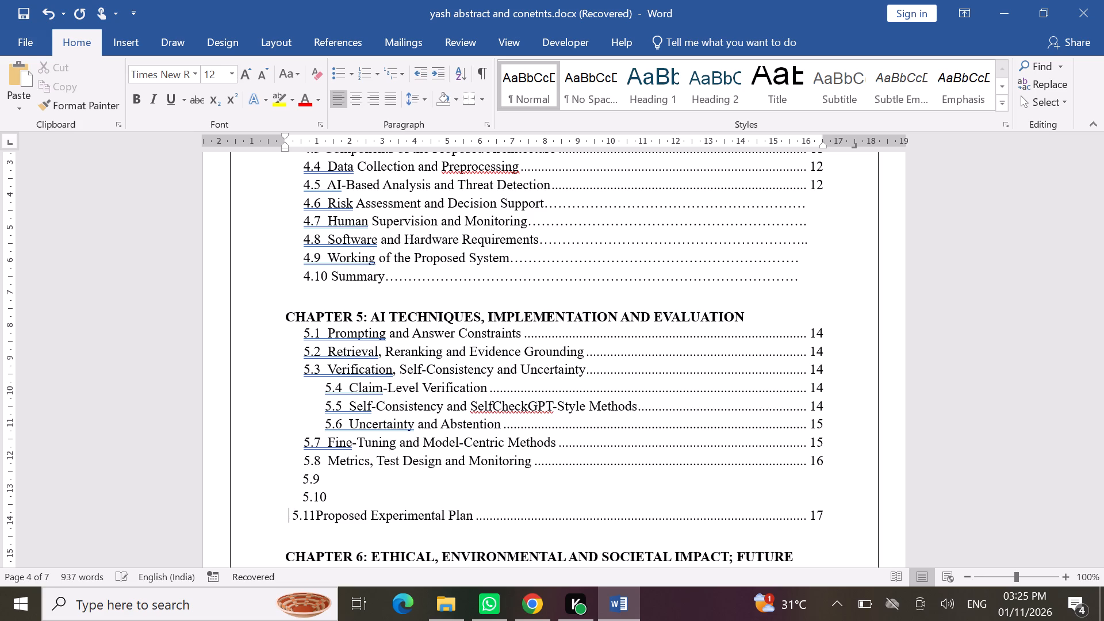
{"action": "key", "text": "space"}
{"action": "key", "text": "space"}
{"action": "key", "text": "space"}
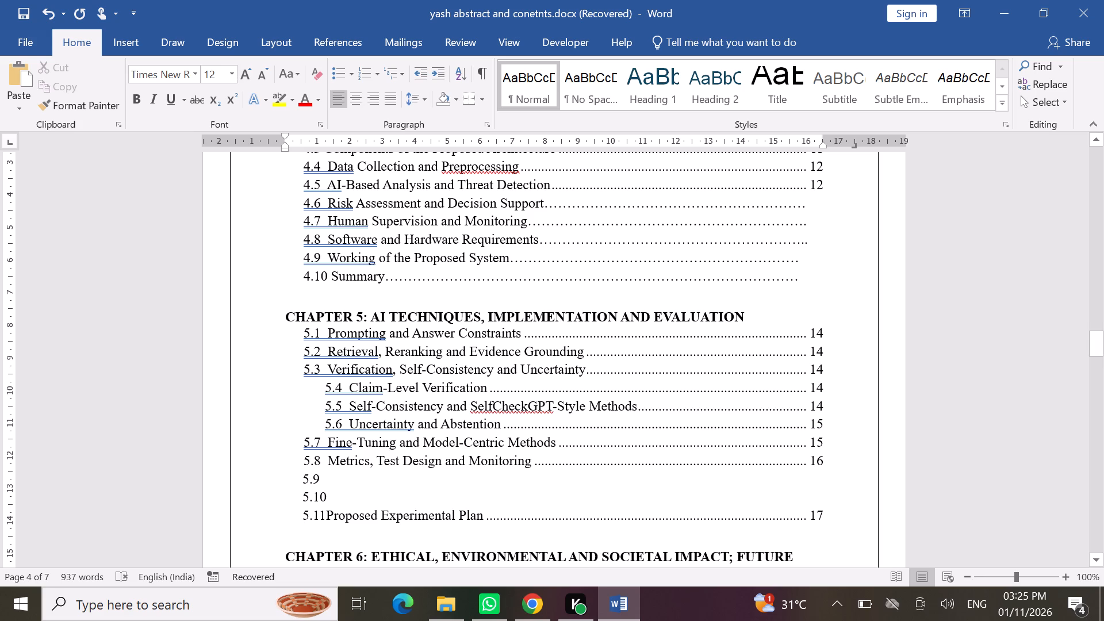
Add two spaces and a dotted leader of matching length after the empty 5.10 and 5.9 numbers.
{"action": "left_click", "coordinate": [342, 493]}
{"action": "key", "text": "space"}
{"action": "key", "text": "space"}
{"action": "type", "text": "."}
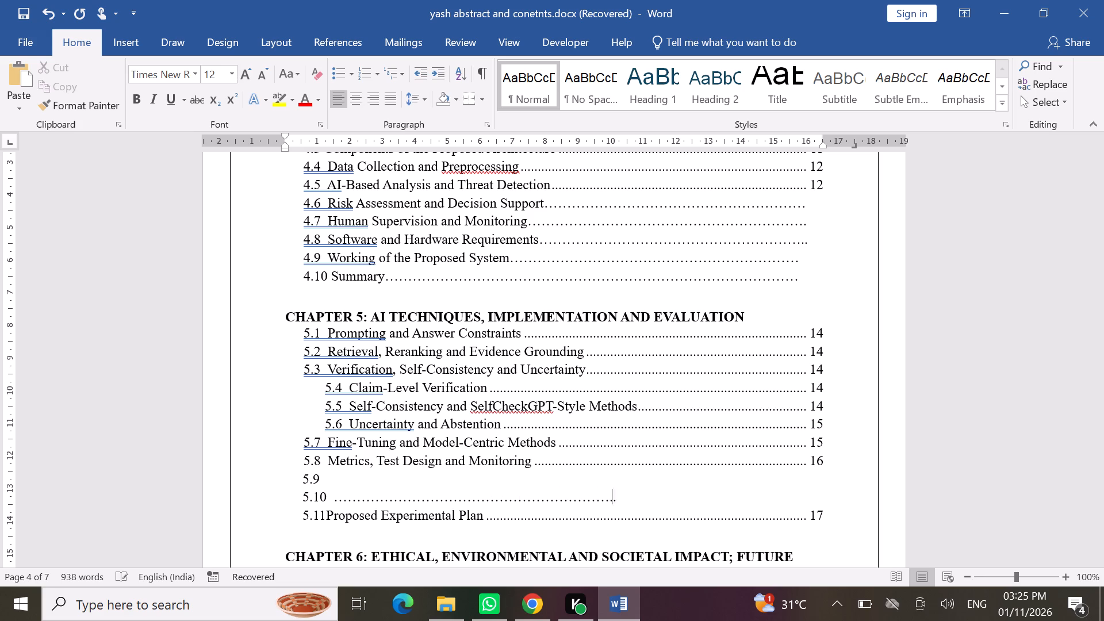
{"action": "key", "text": "Up"}
{"action": "key", "text": "space"}
{"action": "key", "text": "space"}
{"action": "type", "text": "."}
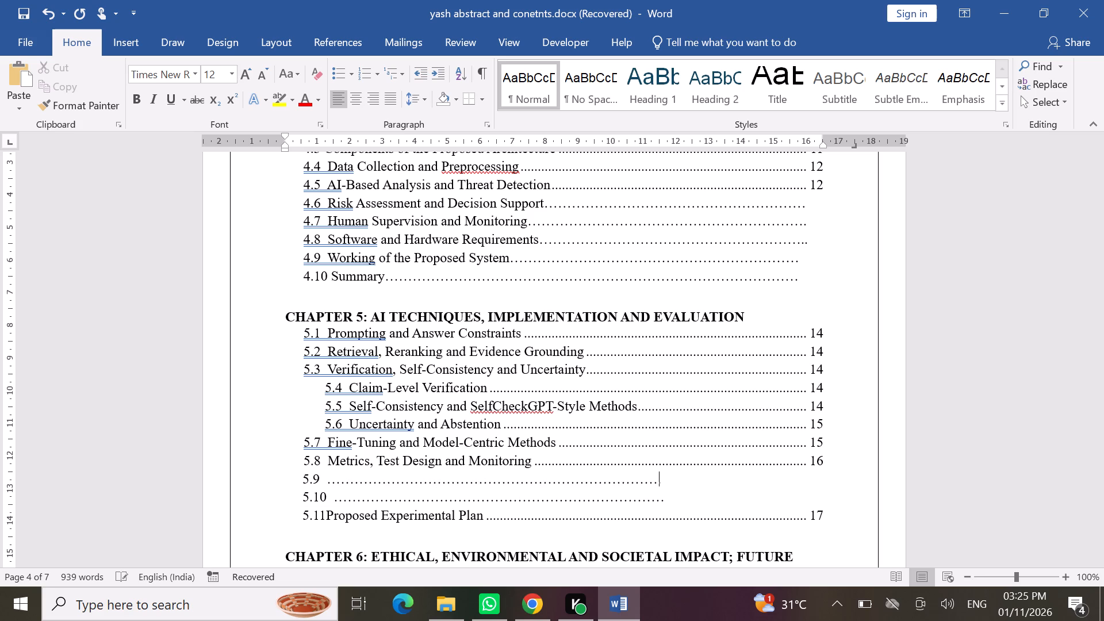
Remove the deeper sub-level indent from the 5.6, 5.5 and 5.4 entries in the Chapter 5 contents.
{"action": "left_click", "coordinate": [320, 423]}
{"action": "key", "text": "BackSpace"}
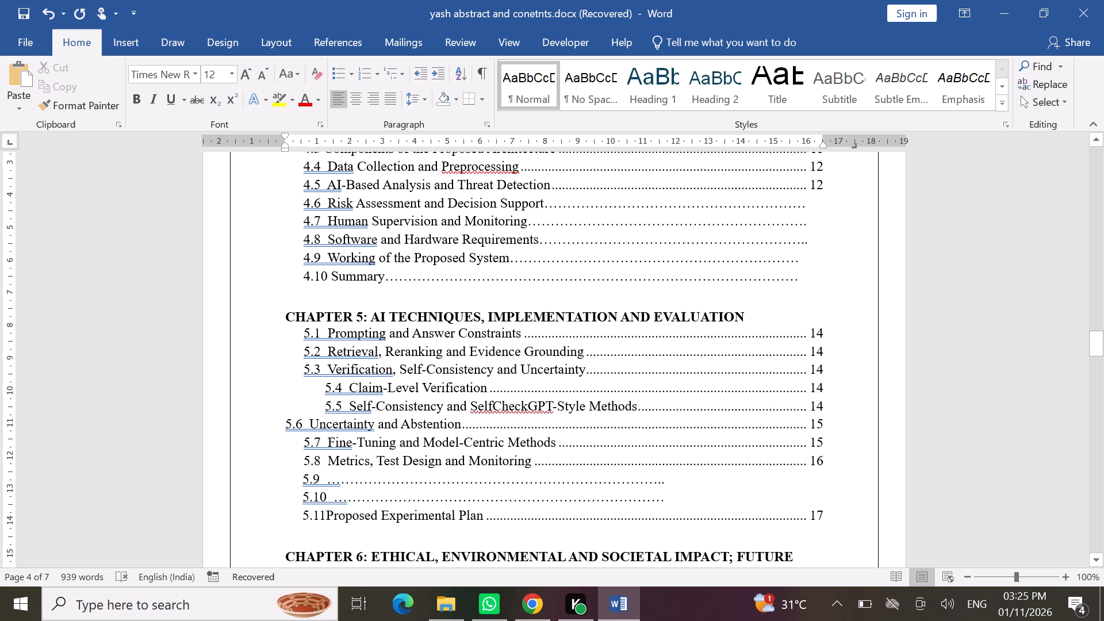
{"action": "key", "text": "Up"}
{"action": "key", "text": "BackSpace"}
{"action": "key", "text": "Up"}
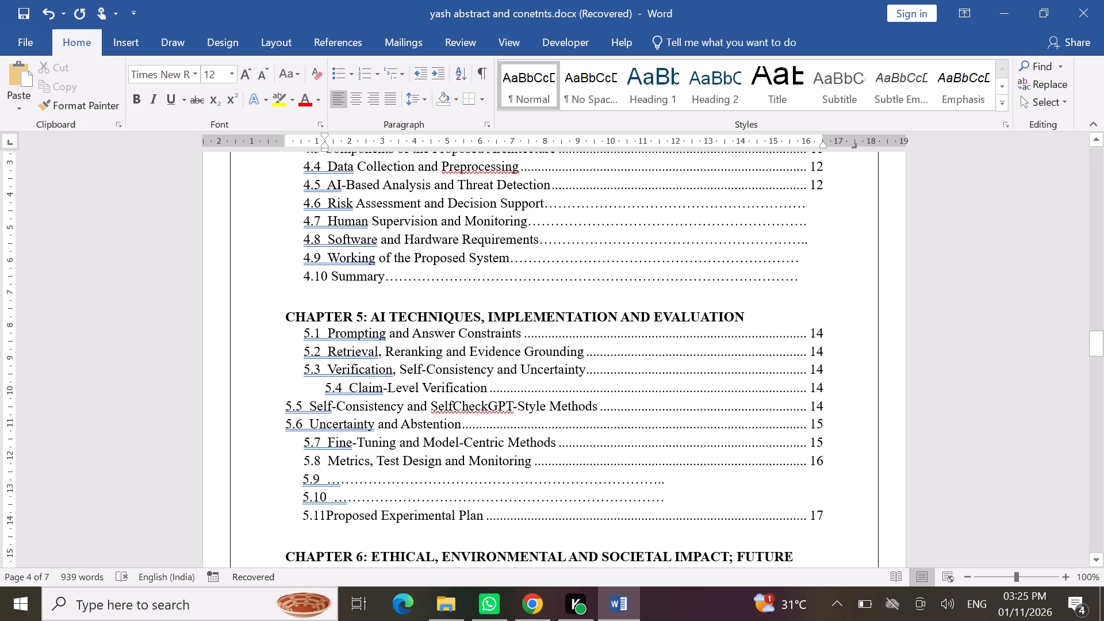
{"action": "key", "text": "BackSpace"}
Indent the 5.4 "Claim-Level Verification" and 5.5 "Self-Consistency" lines with five spaces each to align them with the entries above.
{"action": "key", "text": "space"}
{"action": "key", "text": "space"}
{"action": "key", "text": "space"}
{"action": "key", "text": "space"}
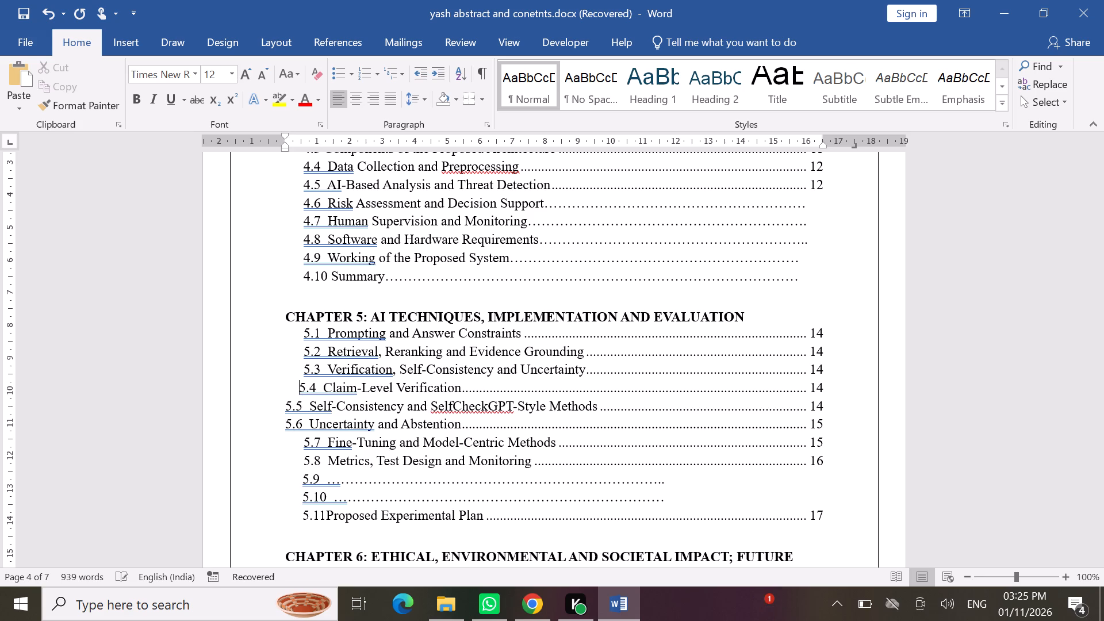
{"action": "key", "text": "space"}
{"action": "key", "text": "Down"}
{"action": "key", "text": "Left"}
{"action": "key", "text": "Left"}
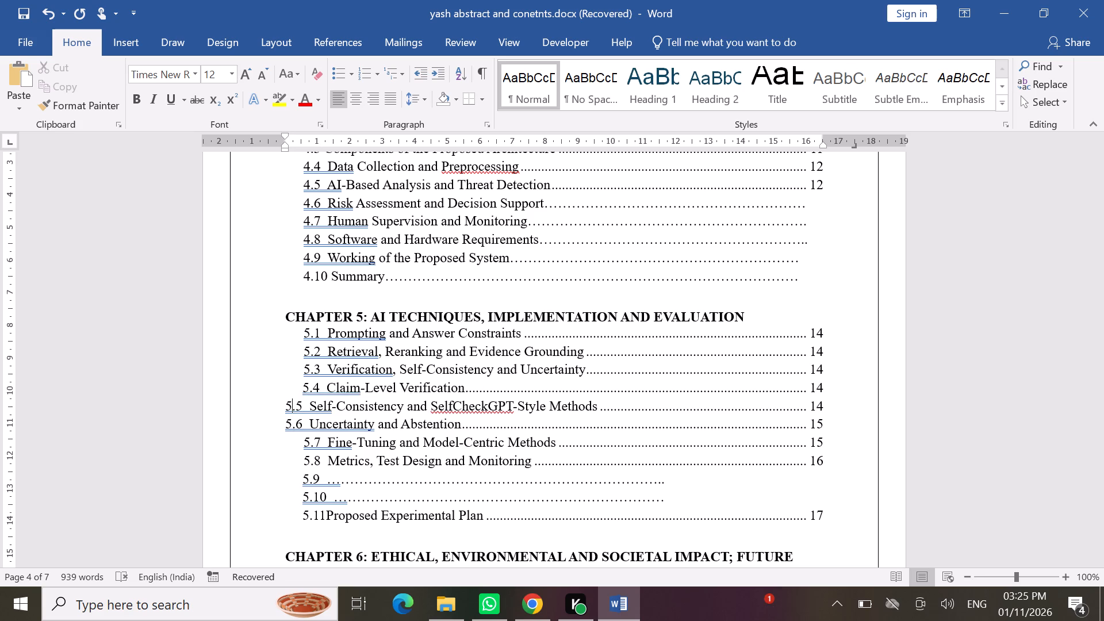
{"action": "key", "text": "Left"}
{"action": "key", "text": "space"}
{"action": "key", "text": "space"}
{"action": "key", "text": "space"}
{"action": "key", "text": "space"}
{"action": "key", "text": "space"}
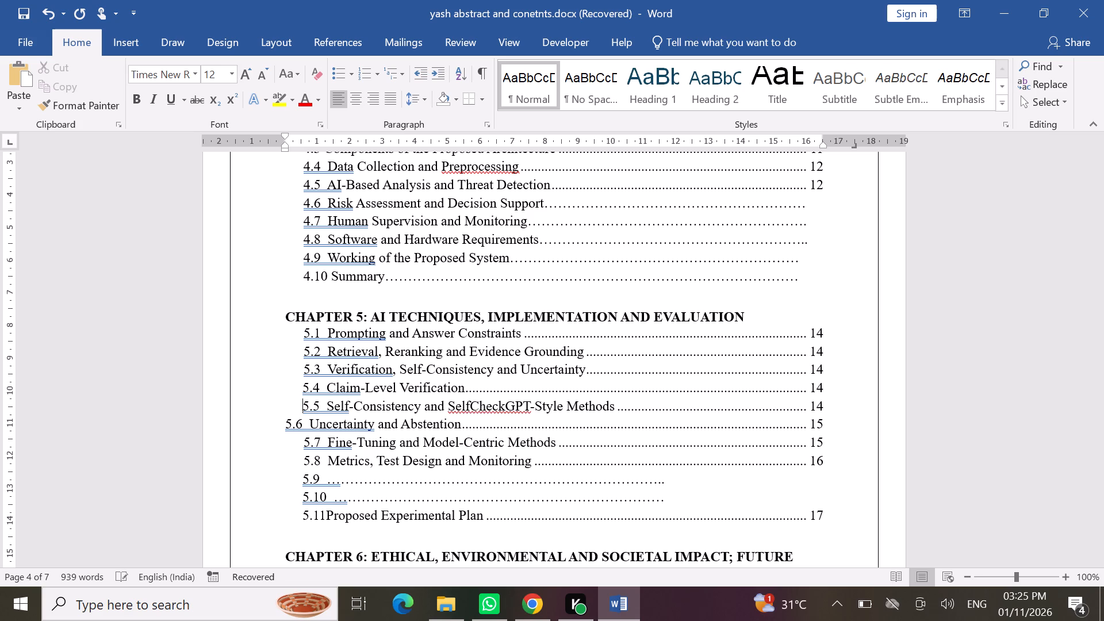
Indent the 5.6 "Uncertainty and Abstention" line with five spaces to align it with the other Chapter 5 entries.
{"action": "key", "text": "Down"}
{"action": "key", "text": "Left"}
{"action": "key", "text": "Left"}
{"action": "key", "text": "space"}
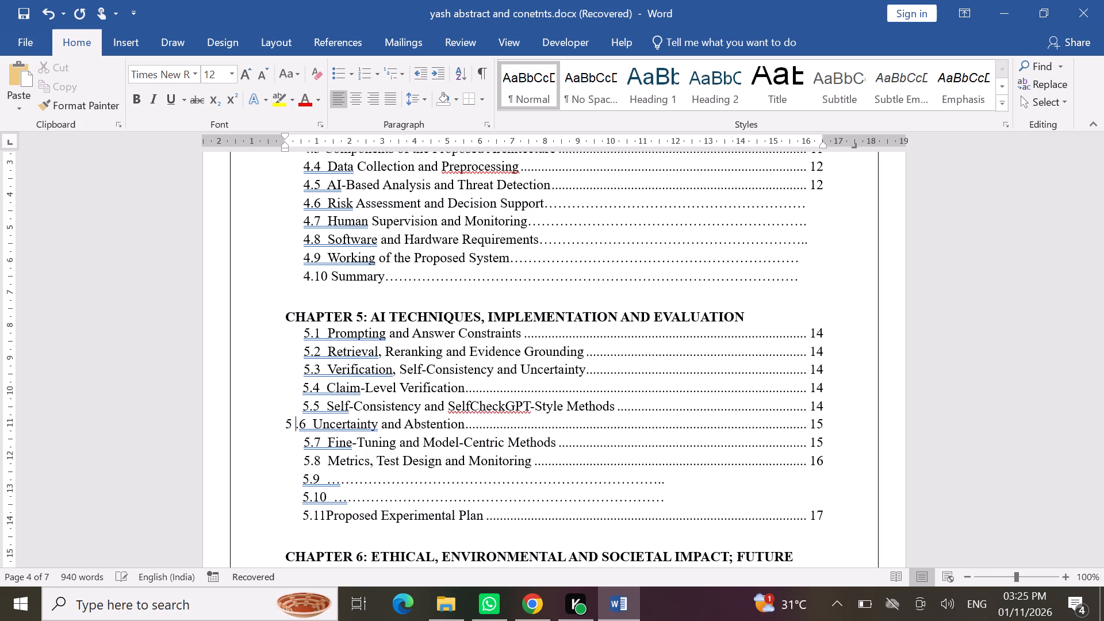
{"action": "key", "text": "BackSpace"}
{"action": "key", "text": "Left"}
{"action": "key", "text": "space"}
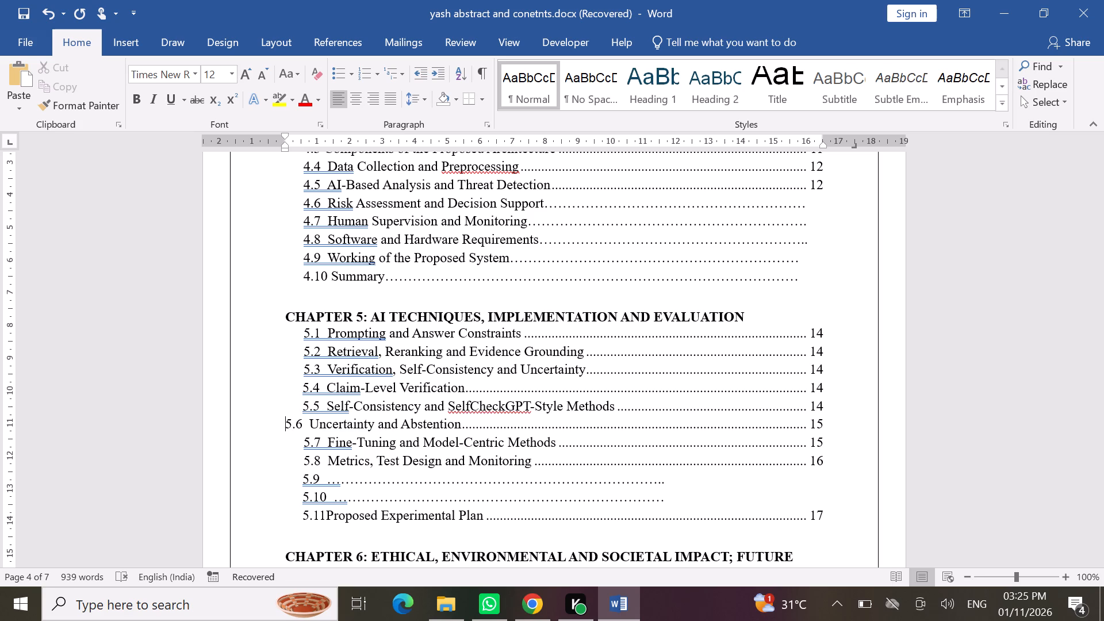
{"action": "key", "text": "space"}
{"action": "key", "text": "space"}
{"action": "key", "text": "space"}
{"action": "key", "text": "space"}
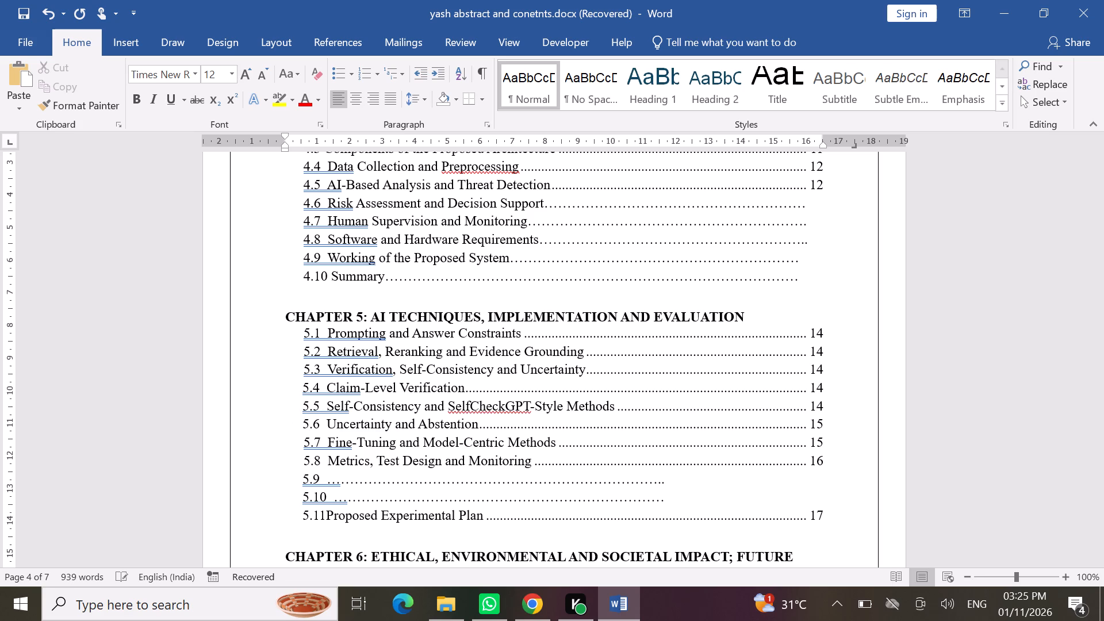
Delete the title text of entries 5.1, 5.2 and 5.3, keeping their numbers, dotted leaders and page numbers.
{"action": "scroll", "coordinate": [454, 445], "scroll_direction": "down", "scroll_amount": 1}
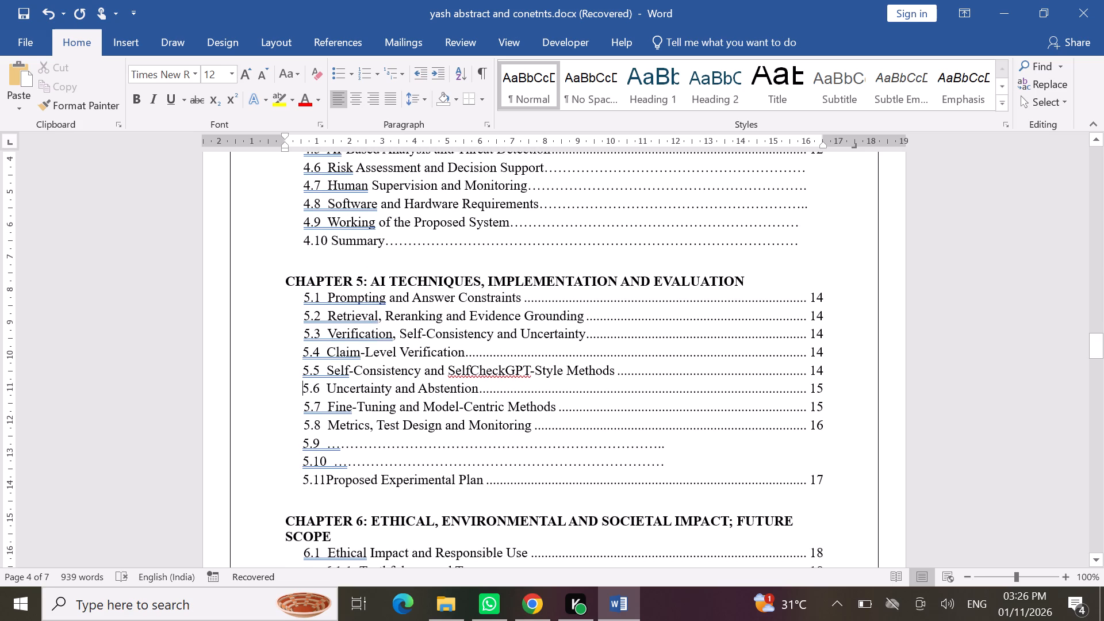
{"action": "left_click_drag", "start_coordinate": [327, 301], "coordinate": [470, 308]}
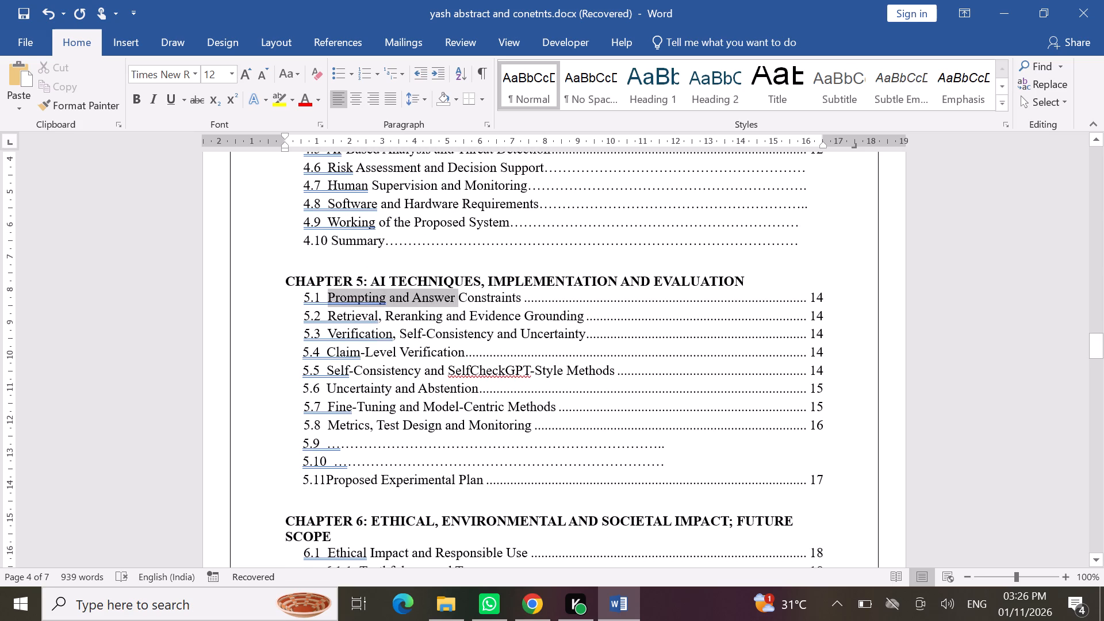
{"action": "left_click_drag", "start_coordinate": [470, 308], "coordinate": [507, 298]}
{"action": "key", "text": "BackSpace"}
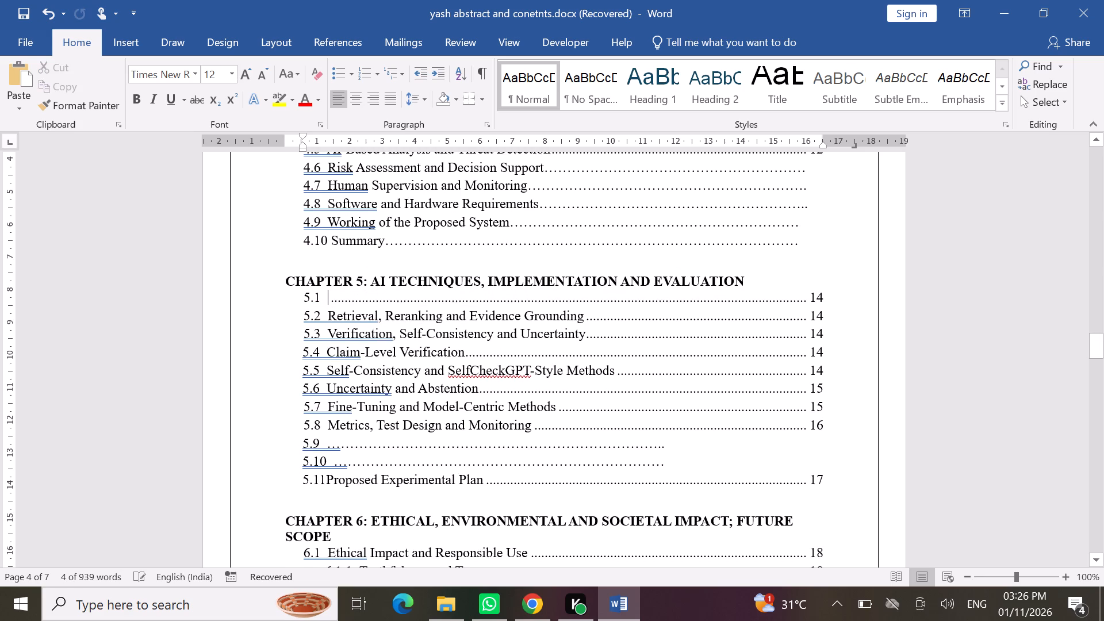
{"action": "left_click_drag", "start_coordinate": [328, 315], "coordinate": [430, 304]}
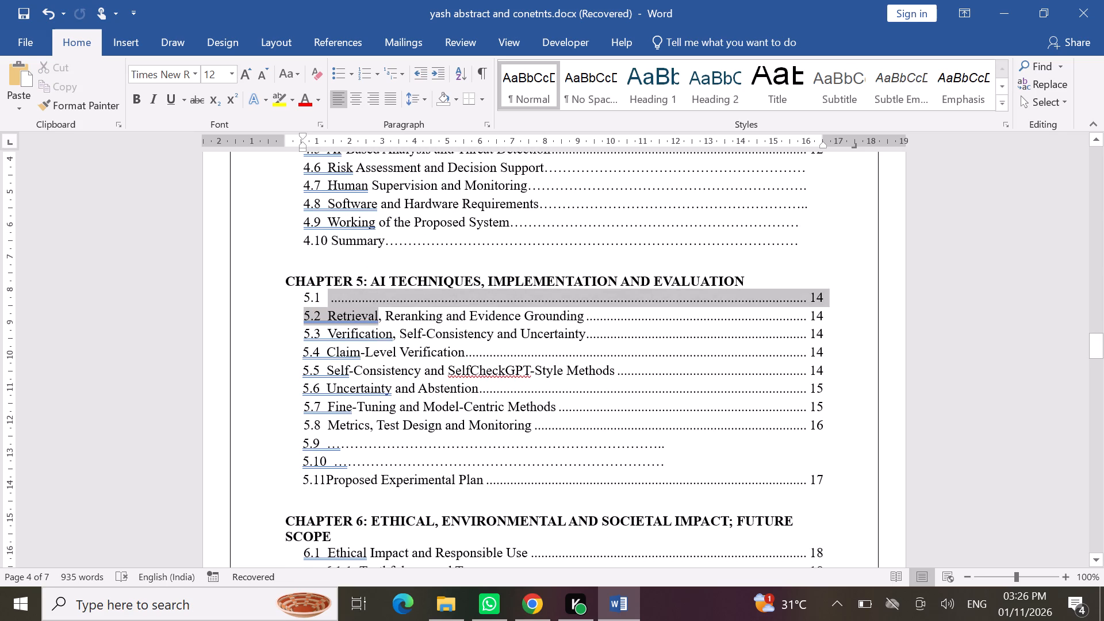
{"action": "left_click_drag", "start_coordinate": [430, 304], "coordinate": [551, 316]}
{"action": "key", "text": "BackSpace"}
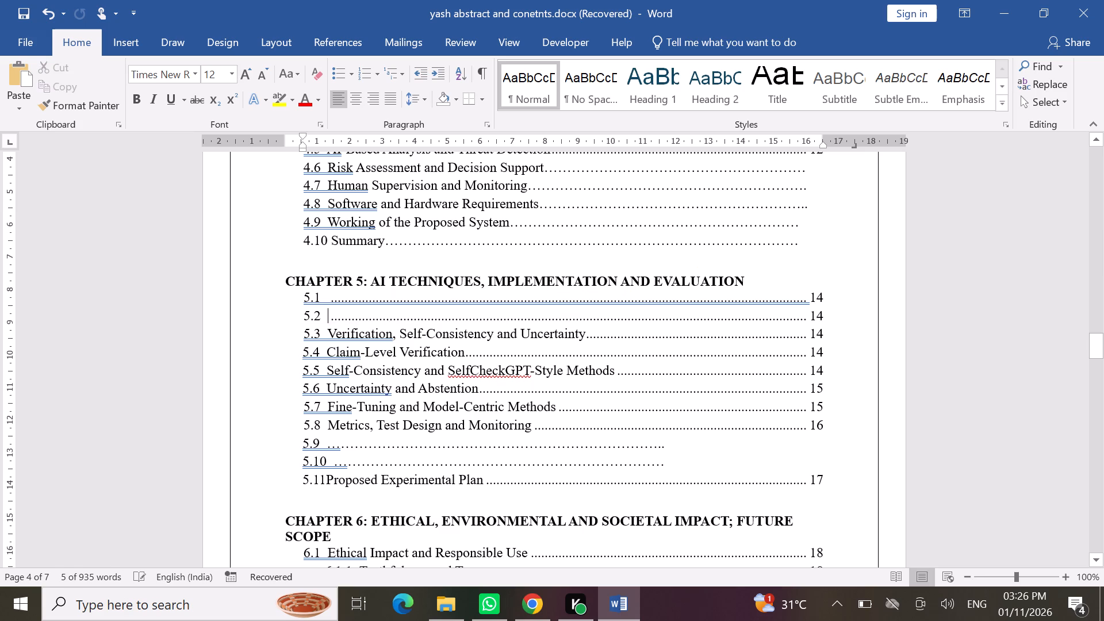
{"action": "left_click_drag", "start_coordinate": [327, 331], "coordinate": [540, 340]}
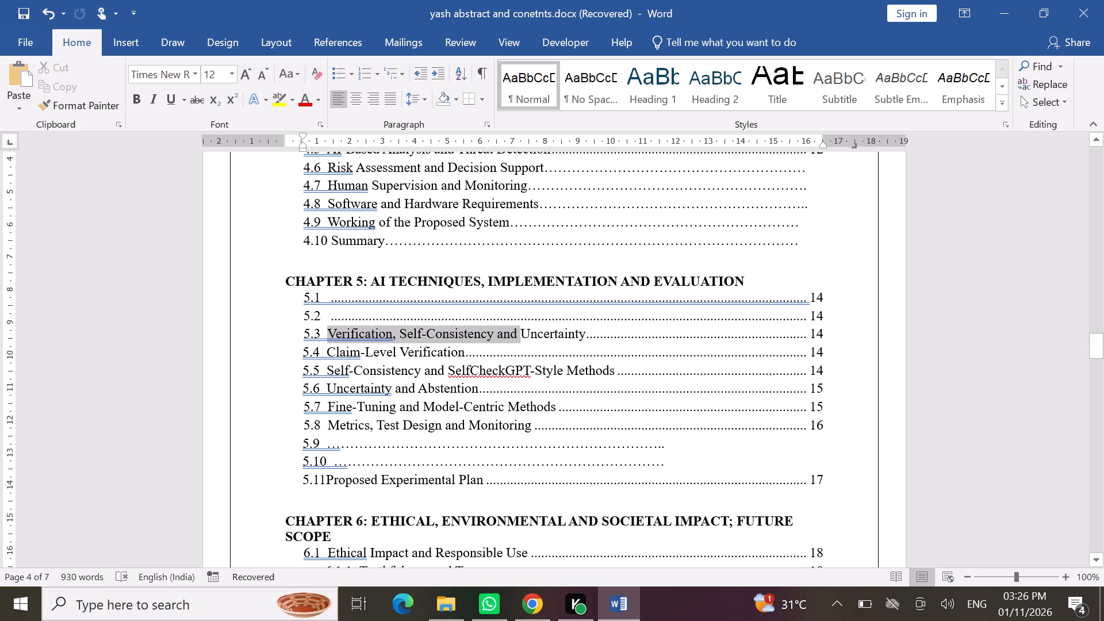
{"action": "left_click_drag", "start_coordinate": [540, 340], "coordinate": [559, 340]}
{"action": "key", "text": "BackSpace"}
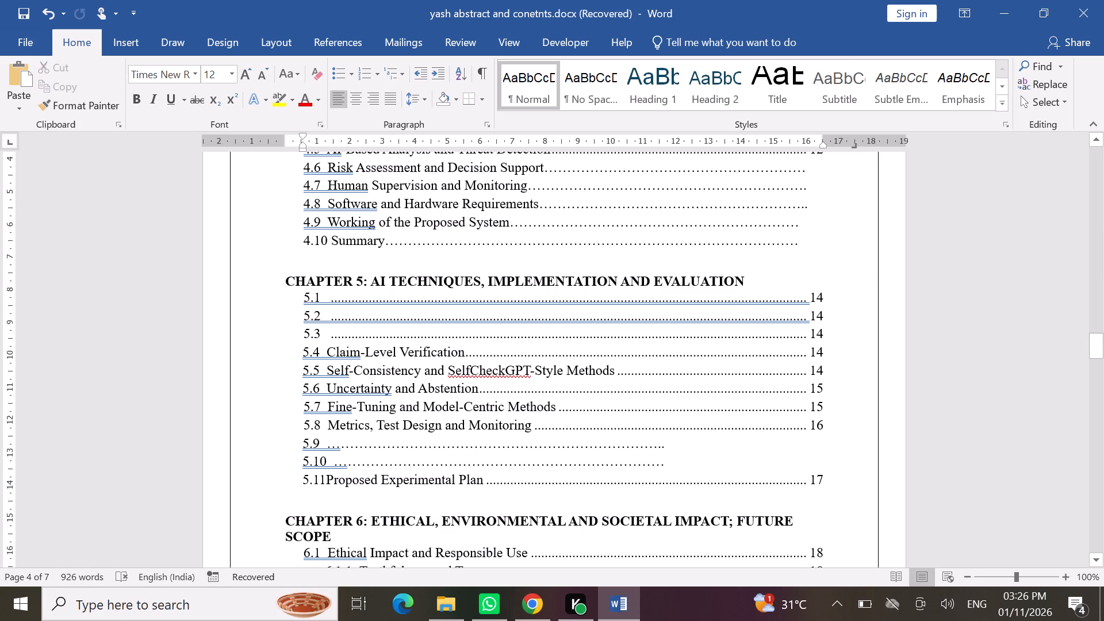
Delete the title text of entries 5.4, 5.5 and 5.6, keeping their numbers, dotted leaders and page numbers.
{"action": "left_click_drag", "start_coordinate": [328, 352], "coordinate": [454, 343]}
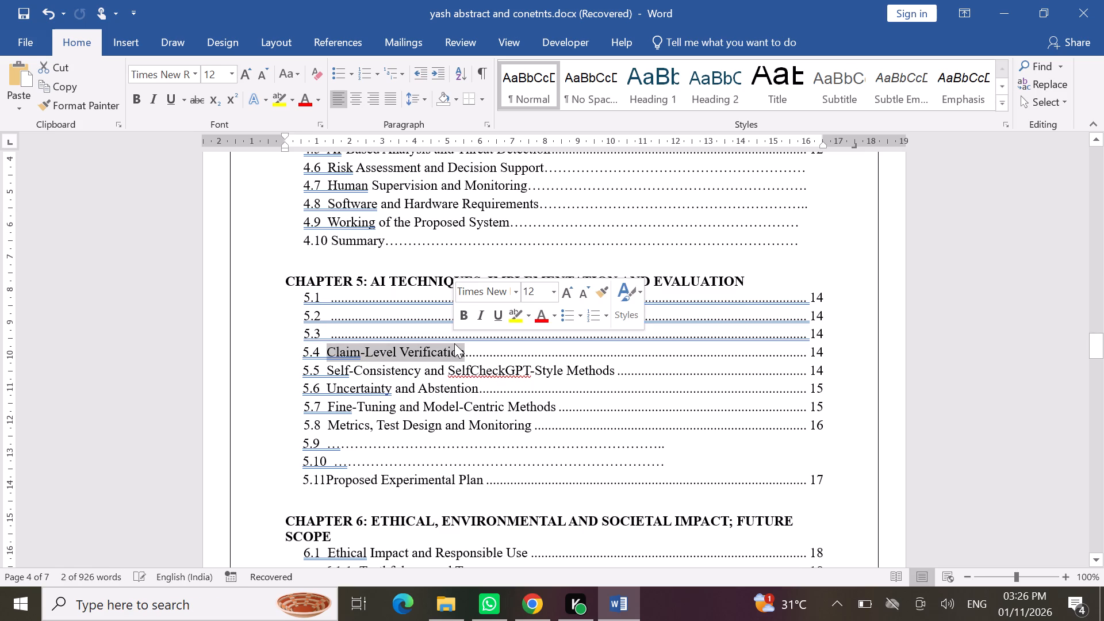
{"action": "key", "text": "BackSpace"}
{"action": "left_click_drag", "start_coordinate": [329, 371], "coordinate": [646, 370]}
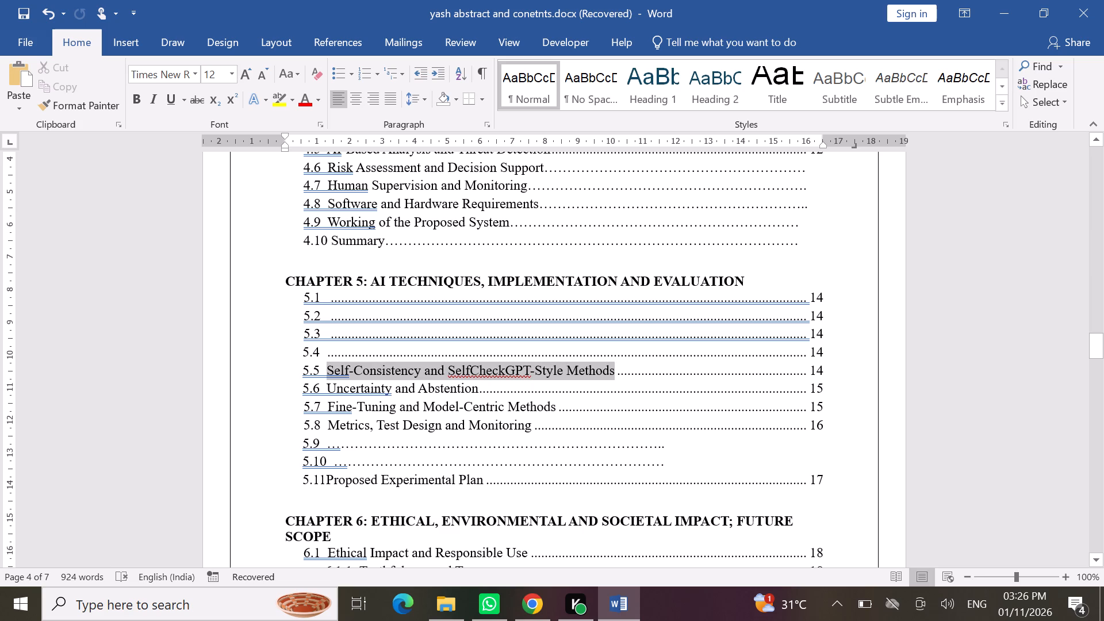
{"action": "left_click_drag", "start_coordinate": [646, 370], "coordinate": [645, 370]}
{"action": "key", "text": "BackSpace"}
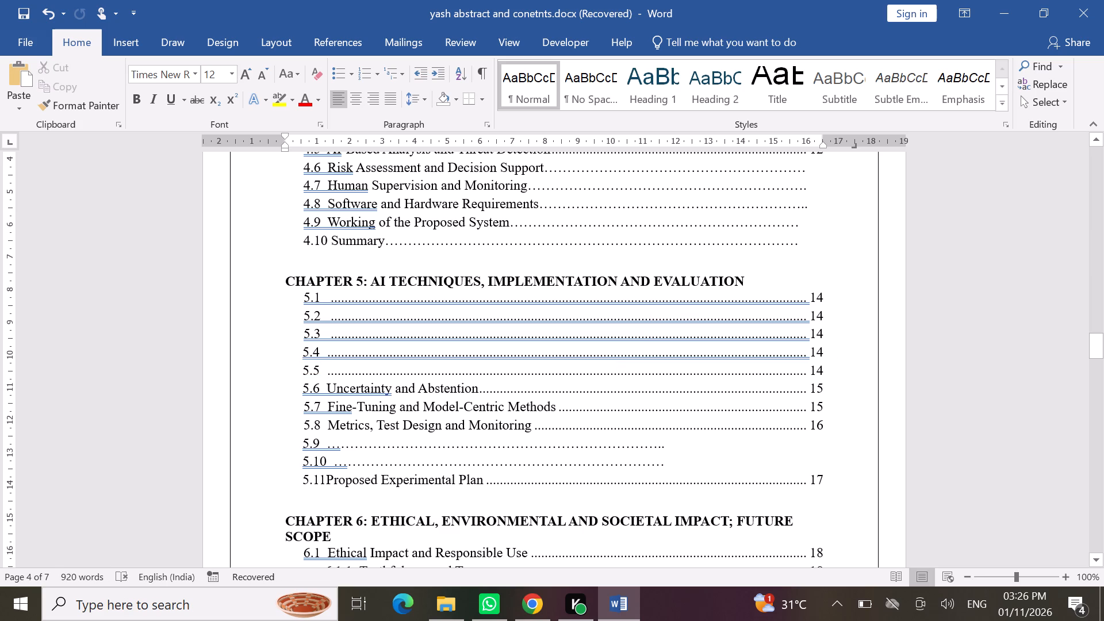
{"action": "left_click_drag", "start_coordinate": [325, 383], "coordinate": [473, 378]}
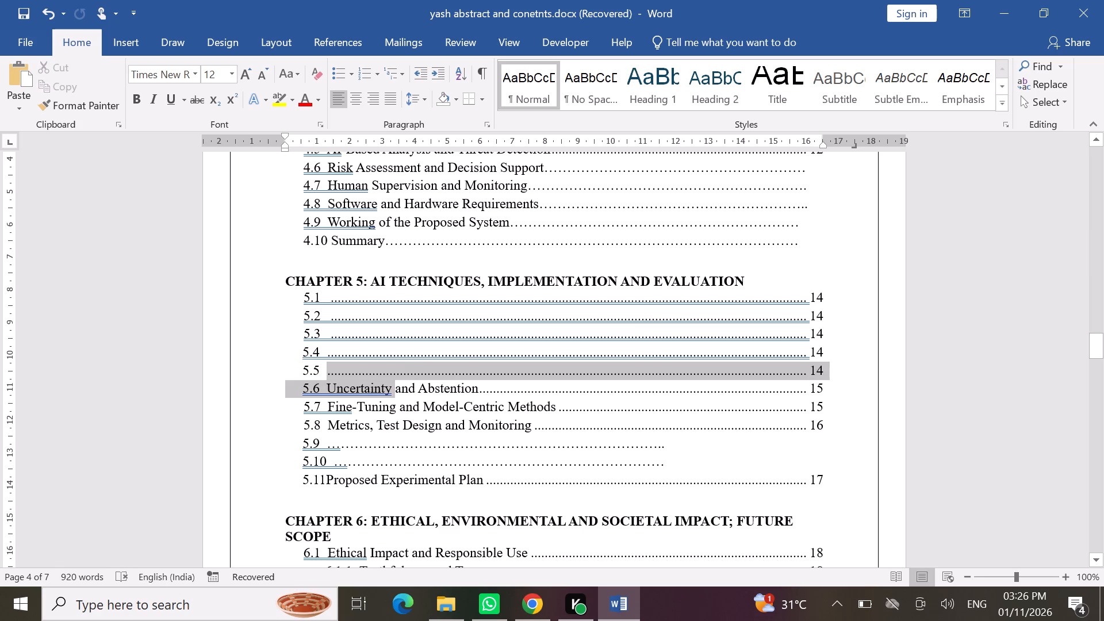
{"action": "left_click_drag", "start_coordinate": [473, 378], "coordinate": [480, 388]}
{"action": "key", "text": "BackSpace"}
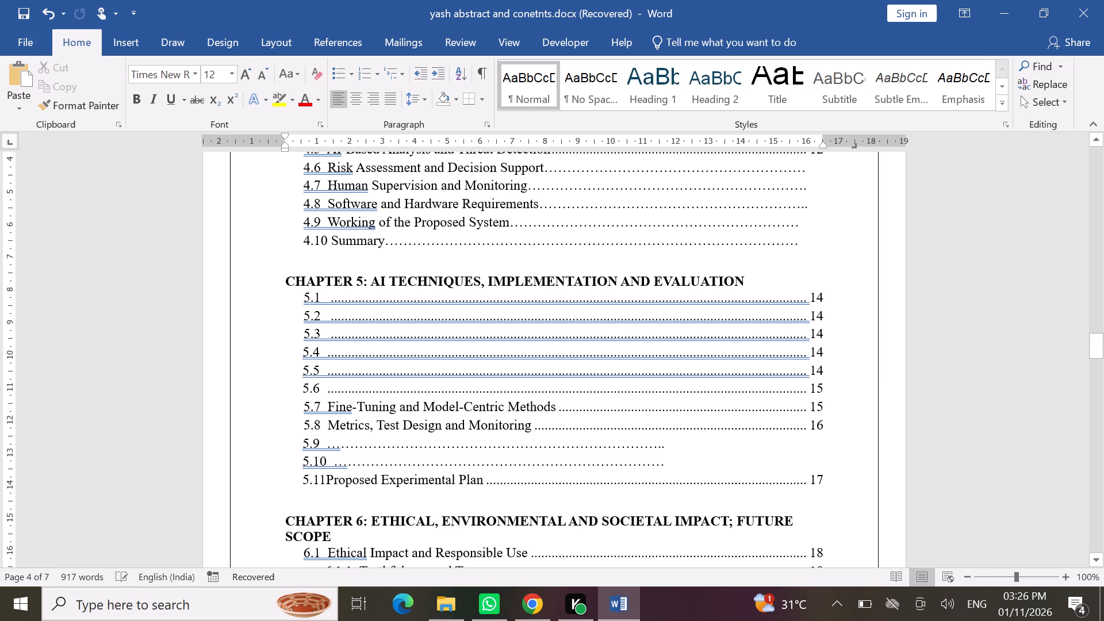
Clear the titles of entries 5.7 and 5.8, leaving only their numbers, dotted leaders and page numbers.
{"action": "left_click_drag", "start_coordinate": [324, 404], "coordinate": [512, 409]}
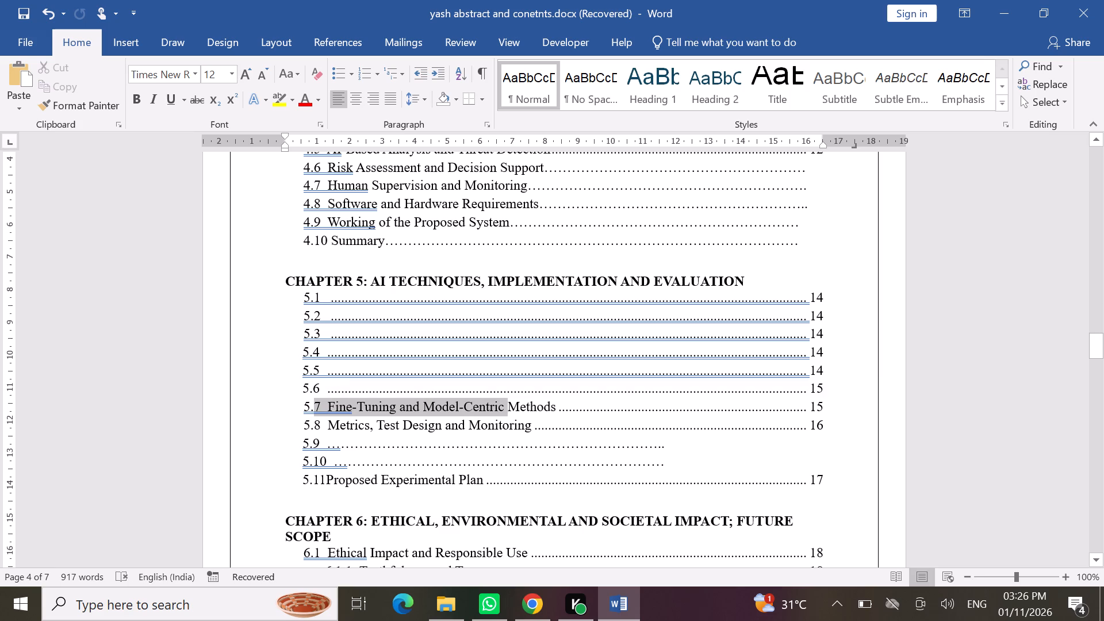
{"action": "left_click_drag", "start_coordinate": [512, 409], "coordinate": [545, 405]}
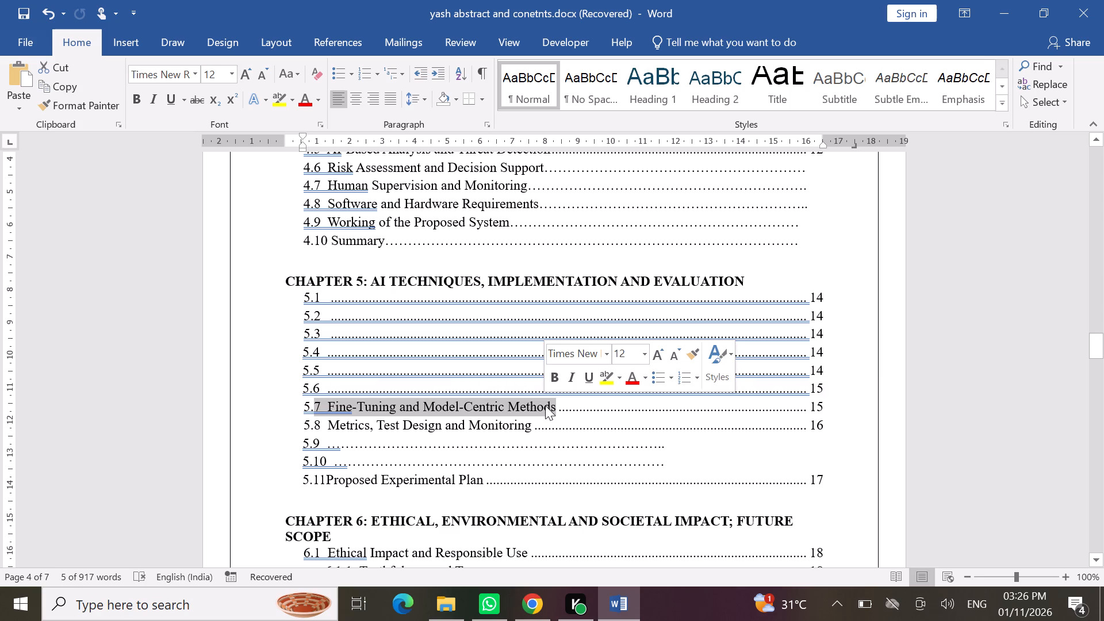
{"action": "key", "text": "BackSpace"}
{"action": "type", "text": "7"}
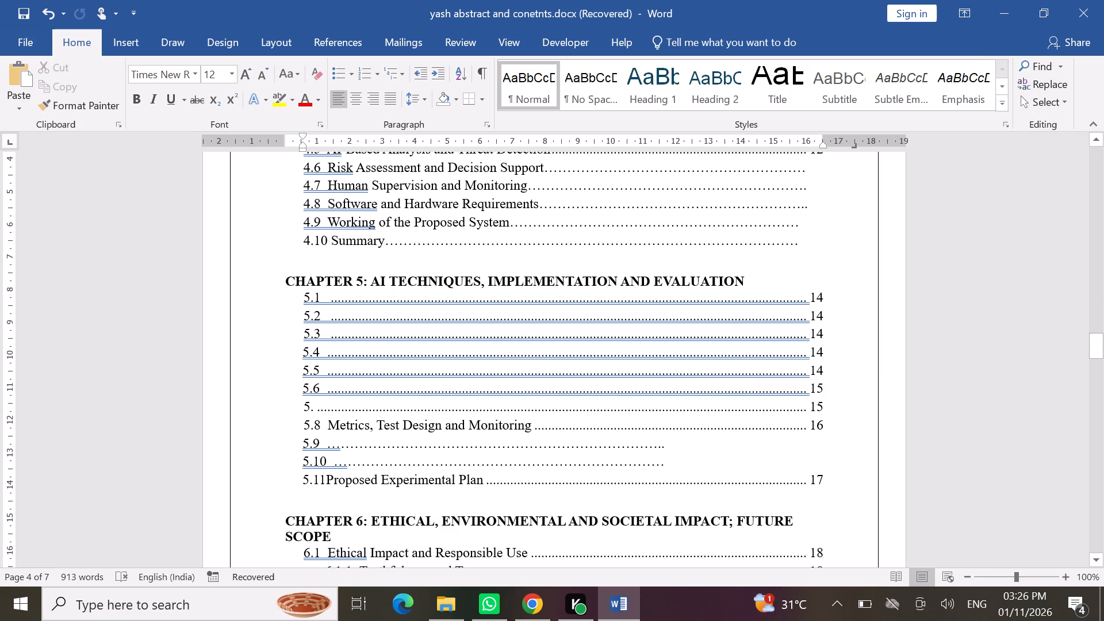
{"action": "key", "text": "space"}
{"action": "left_click_drag", "start_coordinate": [327, 424], "coordinate": [504, 429]}
{"action": "key", "text": "BackSpace"}
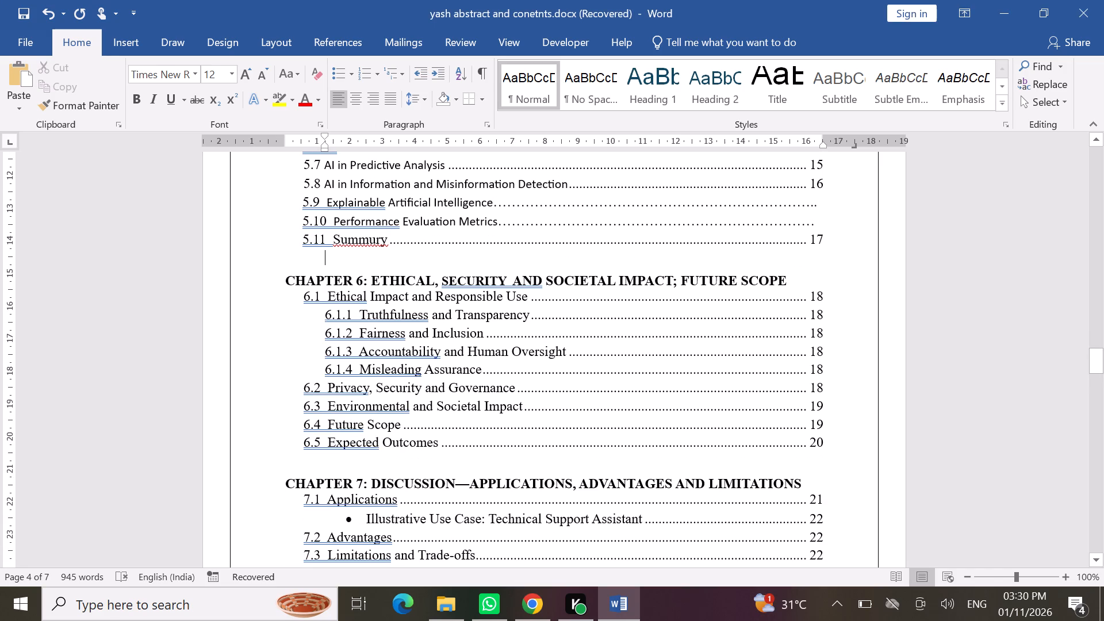
{"action": "left_click", "coordinate": [351, 313]}
{"action": "key", "text": "BackSpace"}
{"action": "key", "text": "BackSpace"}
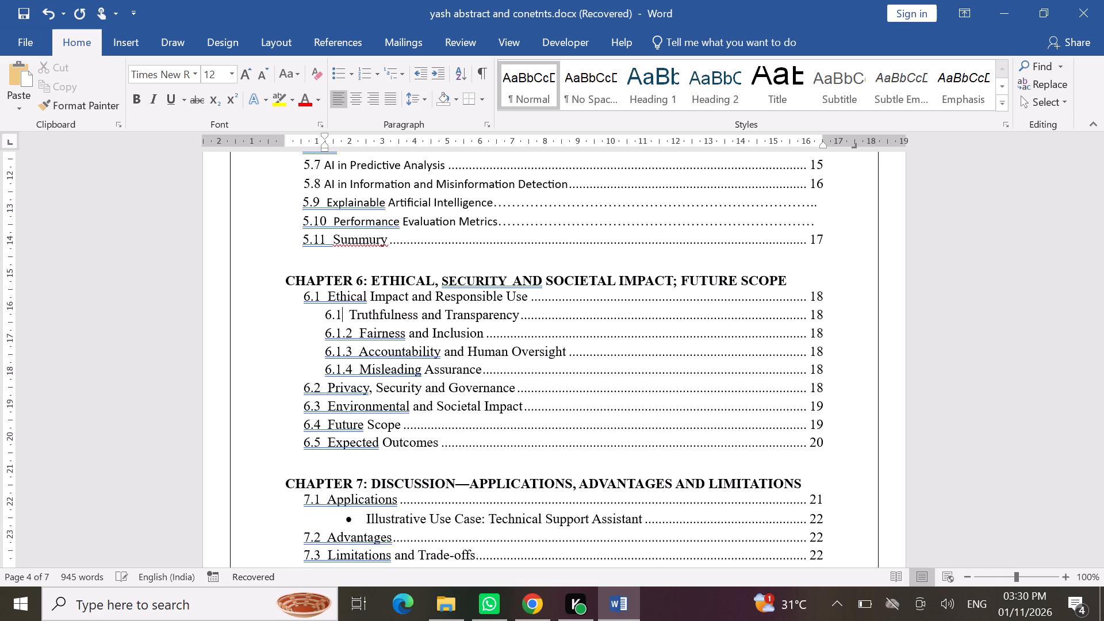
{"action": "key", "text": "BackSpace"}
{"action": "key", "text": "2"}
{"action": "key", "text": "Down"}
{"action": "key", "text": "Right"}
{"action": "key", "text": "Right"}
{"action": "key", "text": "BackSpace"}
{"action": "key", "text": "BackSpace"}
{"action": "key", "text": "BackSpace"}
{"action": "key", "text": "3"}
Renumber the Chapter 6 contents entries "Accountability and Human Oversight" as 6.4 and "Misleading Assurance" as 6.5.
{"action": "key", "text": "Down"}
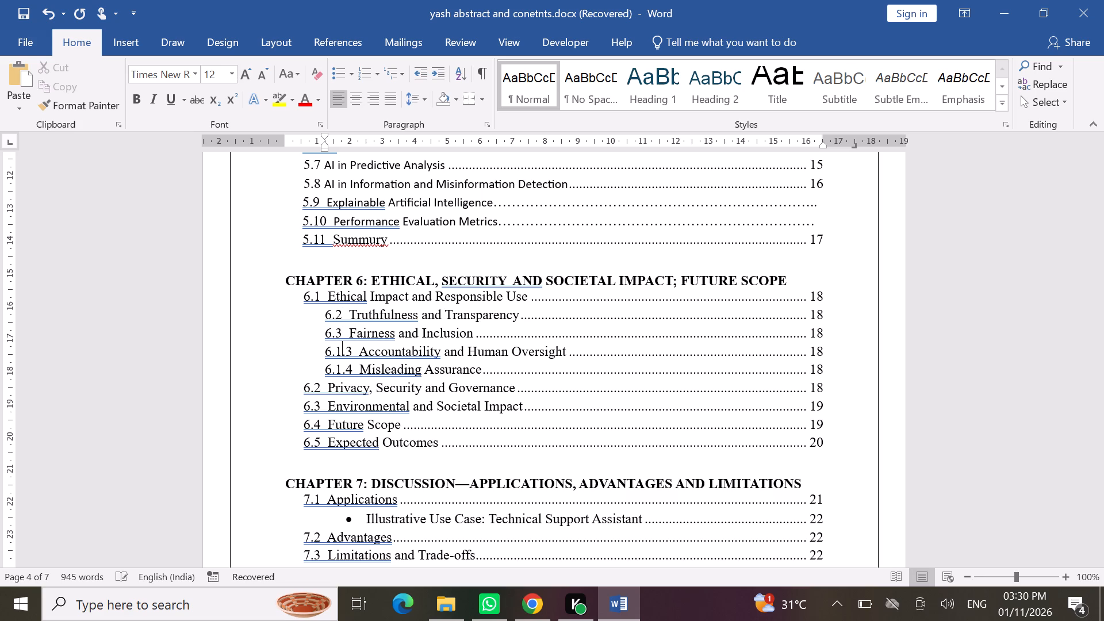
{"action": "key", "text": "Right"}
{"action": "key", "text": "Right"}
{"action": "key", "text": "BackSpace"}
{"action": "key", "text": "BackSpace"}
{"action": "key", "text": "BackSpace"}
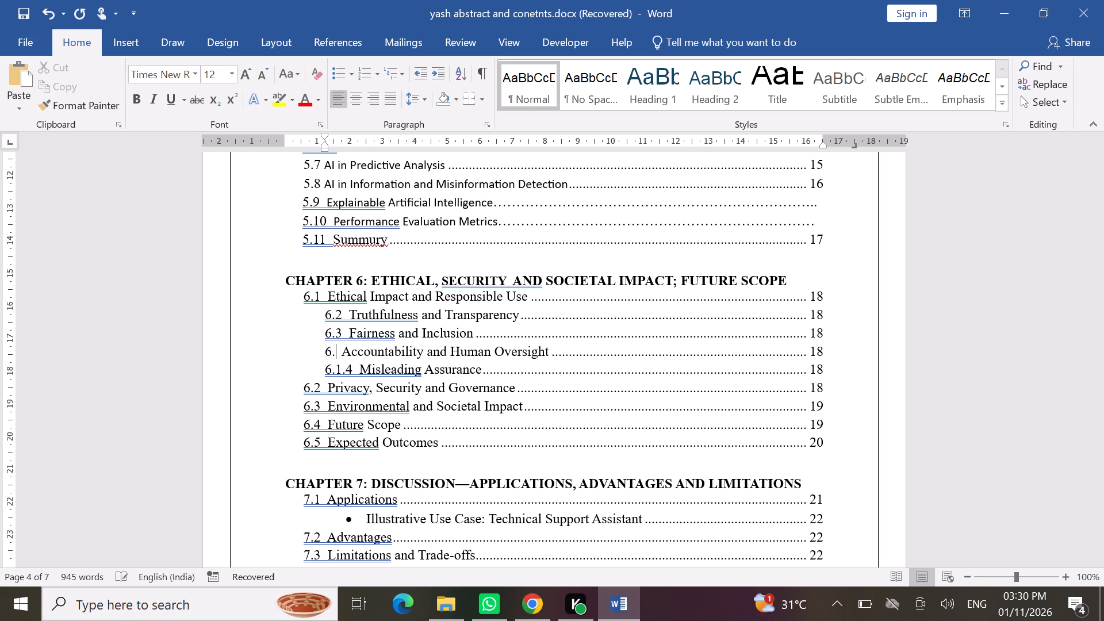
{"action": "key", "text": "4"}
{"action": "key", "text": "Down"}
{"action": "key", "text": "Right"}
{"action": "key", "text": "Right"}
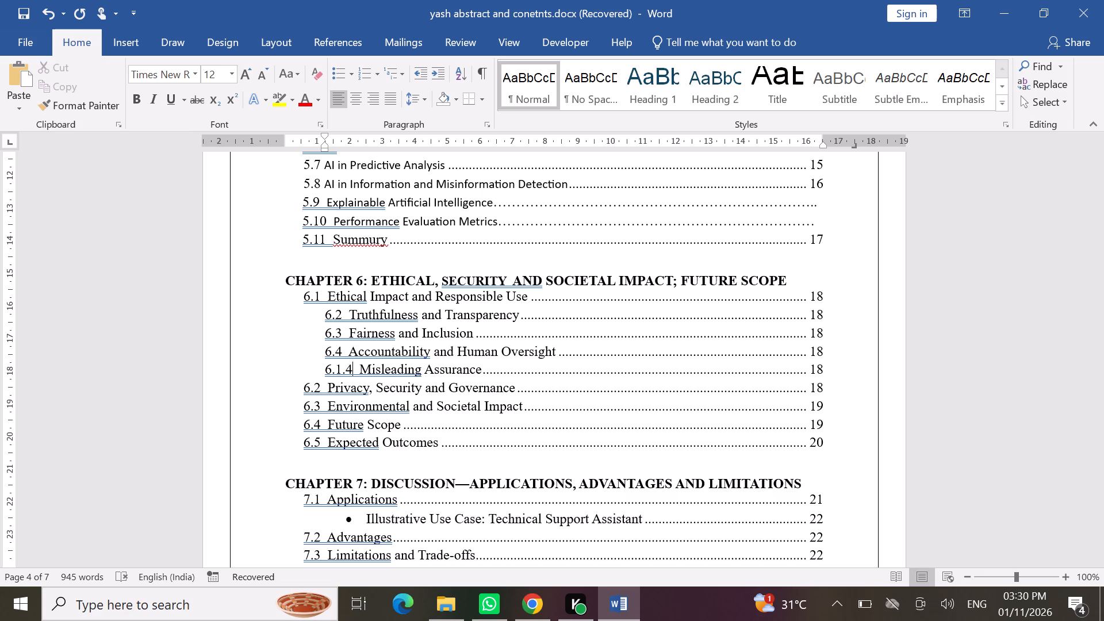
{"action": "key", "text": "BackSpace"}
{"action": "key", "text": "BackSpace"}
{"action": "key", "text": "BackSpace"}
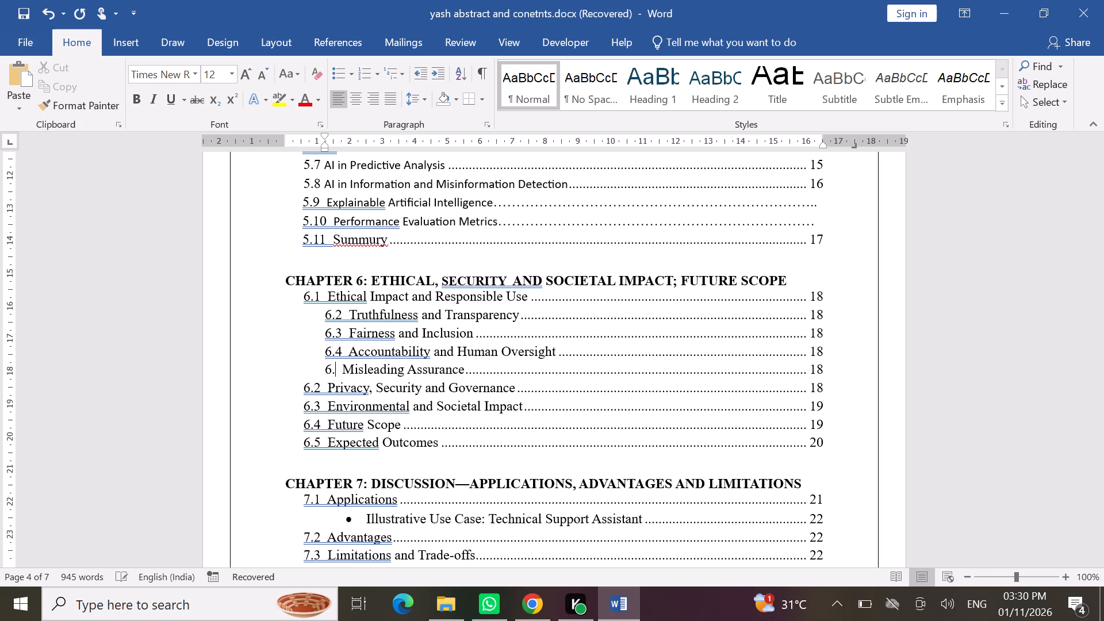
{"action": "key", "text": "5"}
Renumber the last four Chapter 6 contents entries, from "Privacy, Security and Governance" to "Expected Outcomes", as 6.6, 6.7, 6.8 and 6.9.
{"action": "key", "text": "Down"}
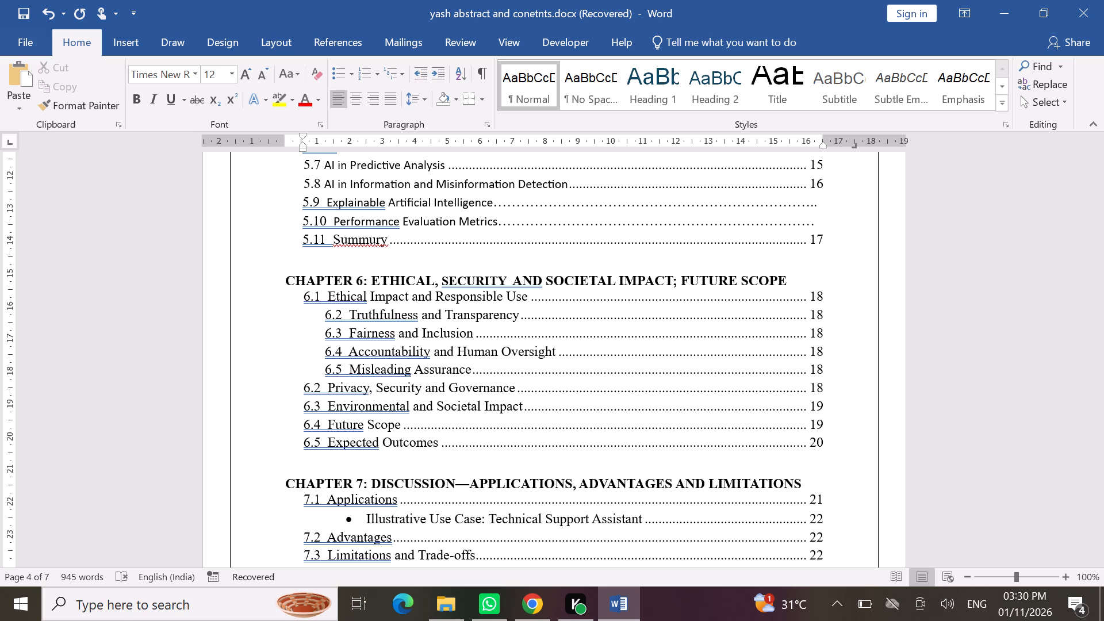
{"action": "key", "text": "Left"}
{"action": "key", "text": "Left"}
{"action": "key", "text": "Left"}
{"action": "key", "text": "Left"}
{"action": "key", "text": "Left"}
{"action": "key", "text": "BackSpace"}
{"action": "key", "text": "6"}
{"action": "key", "text": "Down"}
{"action": "key", "text": "BackSpace"}
{"action": "key", "text": "7"}
{"action": "key", "text": "Down"}
{"action": "key", "text": "BackSpace"}
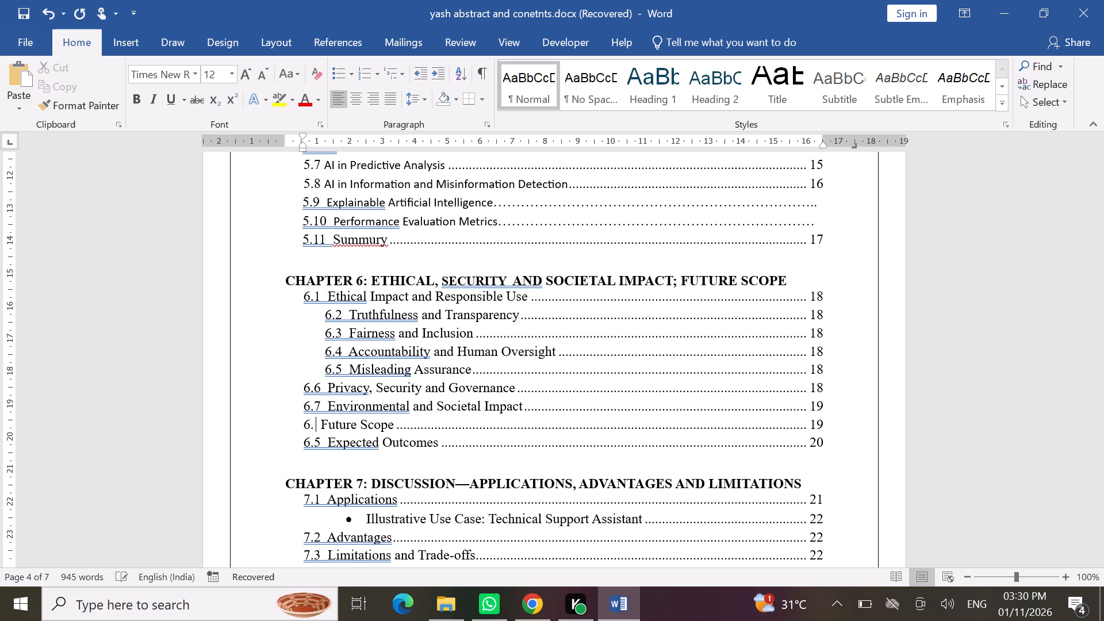
{"action": "key", "text": "8"}
{"action": "key", "text": "Down"}
{"action": "key", "text": "BackSpace"}
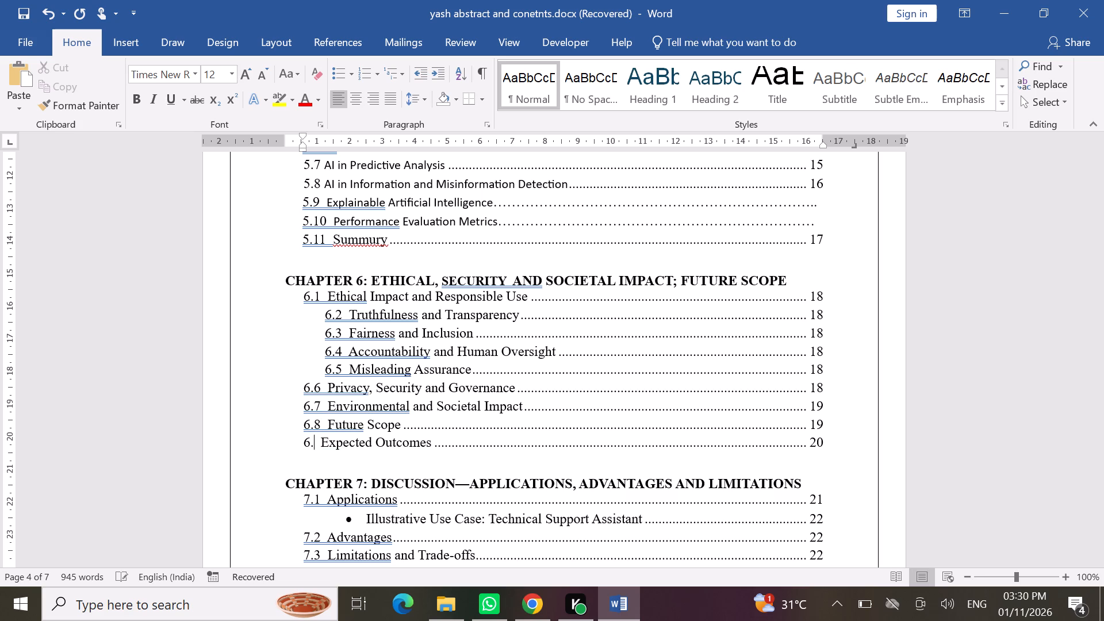
{"action": "key", "text": "9"}
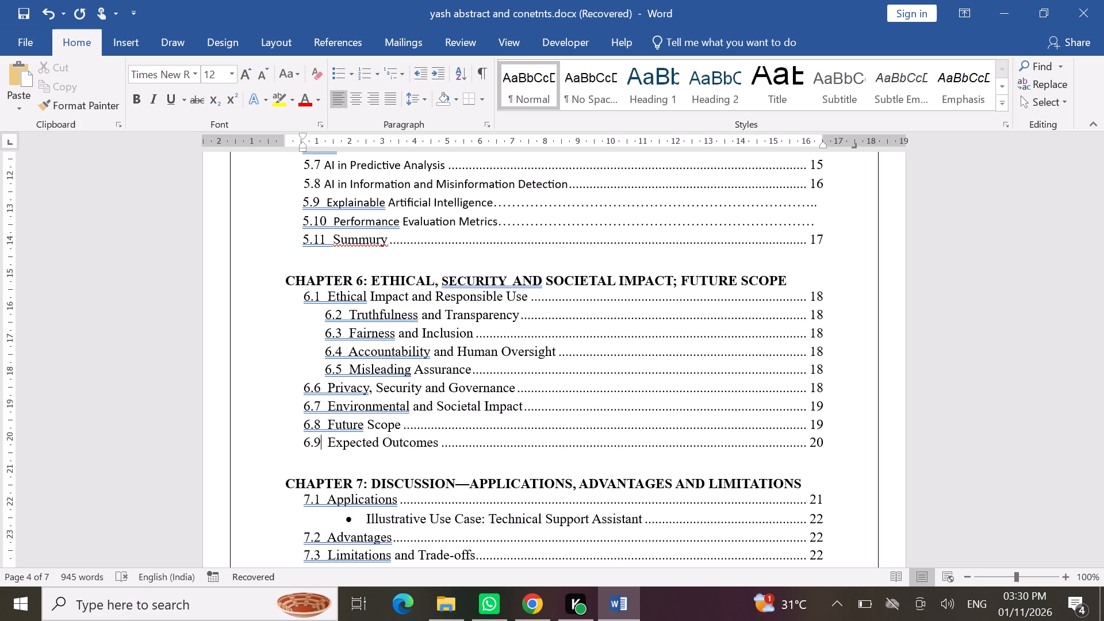
Add blank 6.9 and 6.10 lines to the Chapter 6 contents and renumber "Expected Outcomes" as 6.11.
{"action": "key", "text": "Return"}
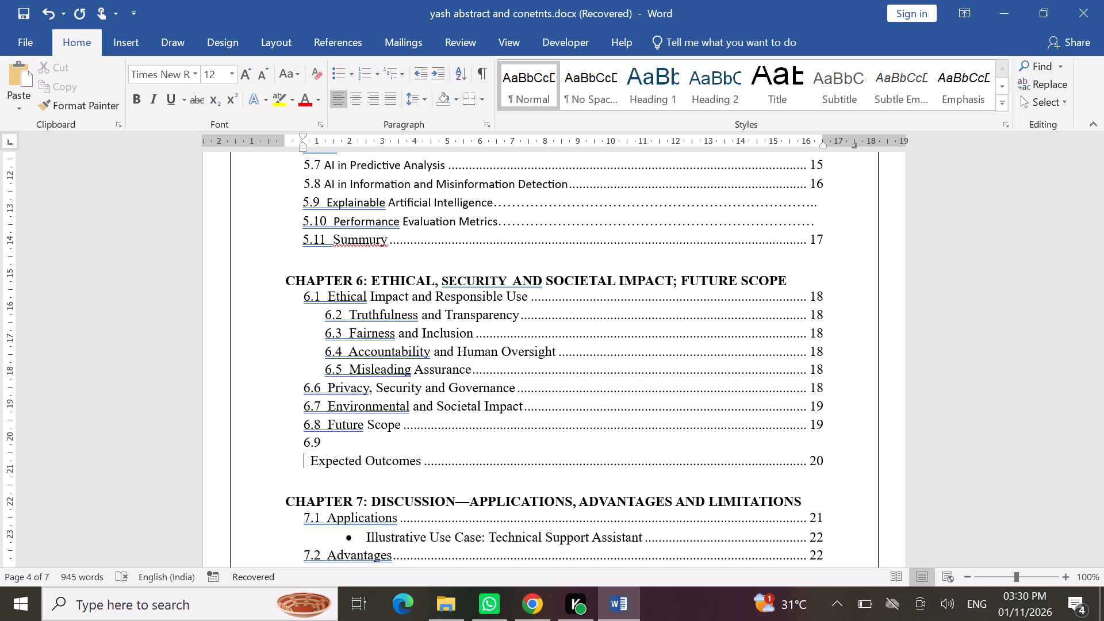
{"action": "type", "text": "6."}
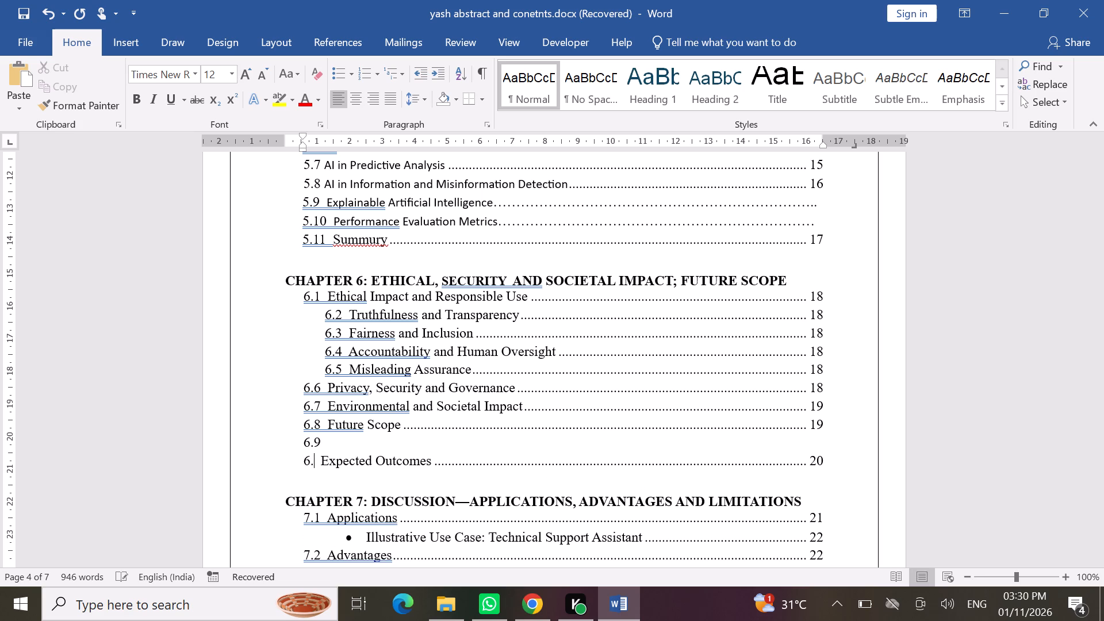
{"action": "type", "text": "10"}
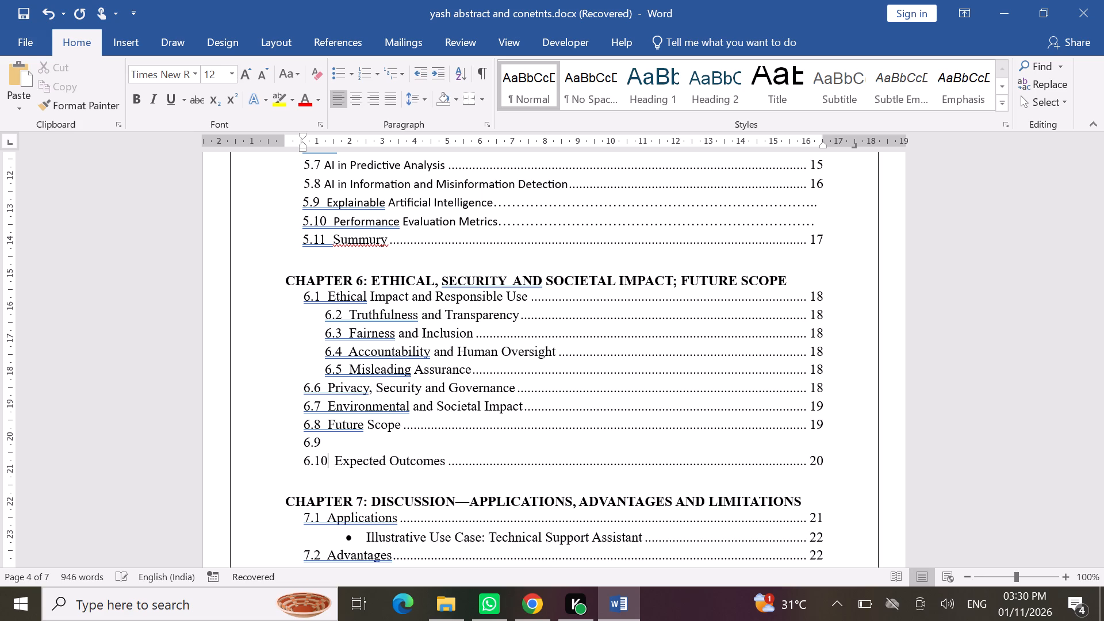
{"action": "key", "text": "Return"}
{"action": "type", "text": "6.11"}
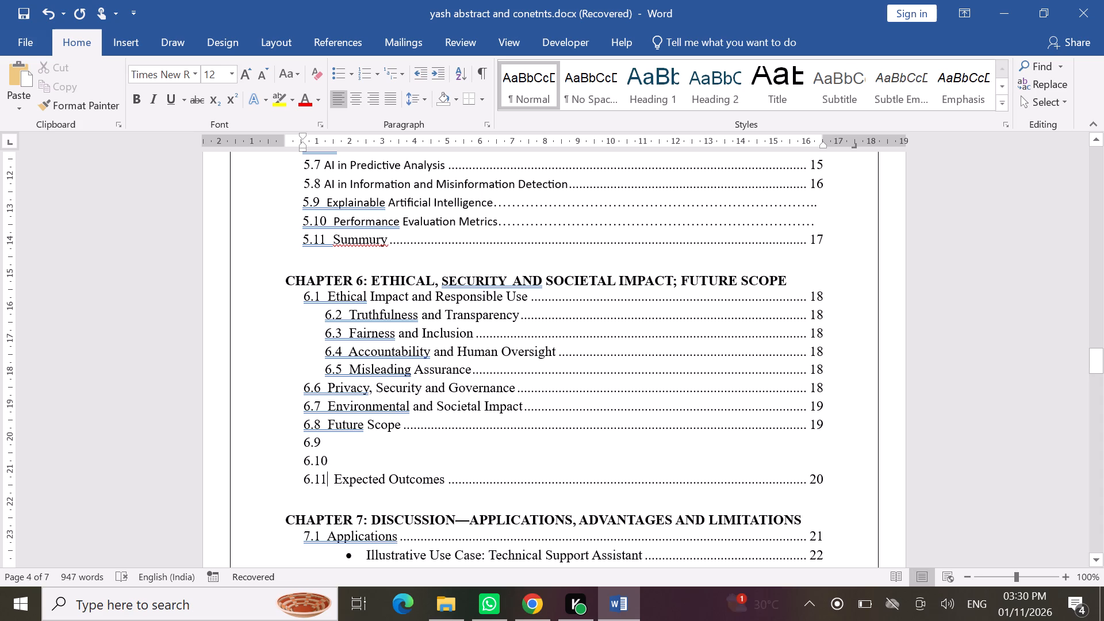
Remove the deep indents from Chapter 6 contents entries 6.5, 6.4, 6.3 and 6.2.
{"action": "left_click", "coordinate": [325, 365]}
{"action": "key", "text": "BackSpace"}
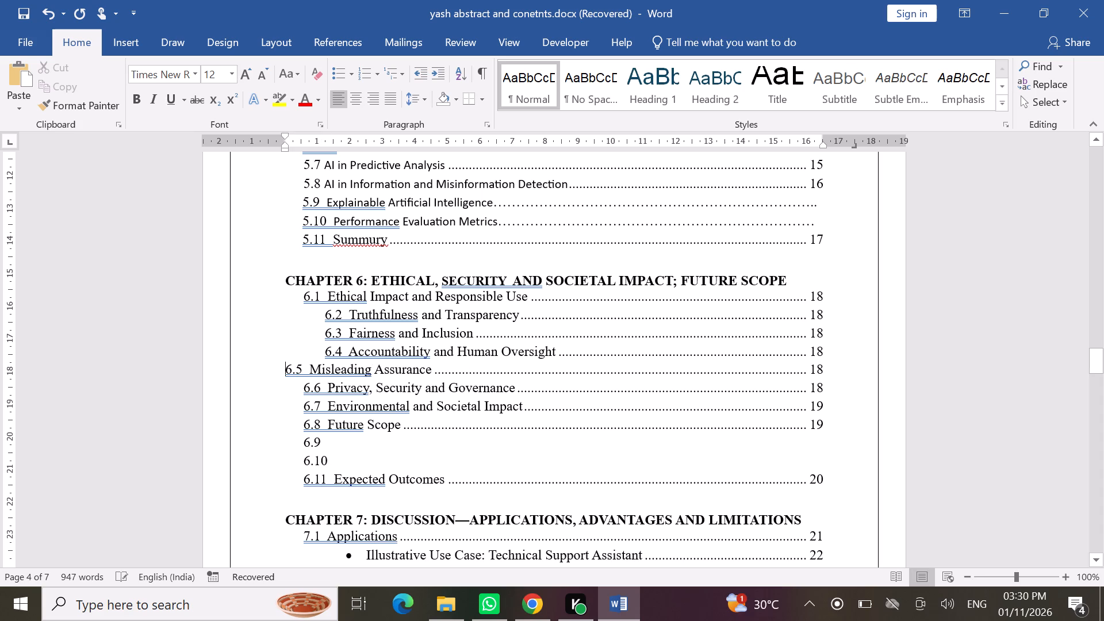
{"action": "key", "text": "Up"}
{"action": "key", "text": "BackSpace"}
{"action": "key", "text": "Up"}
{"action": "key", "text": "BackSpace"}
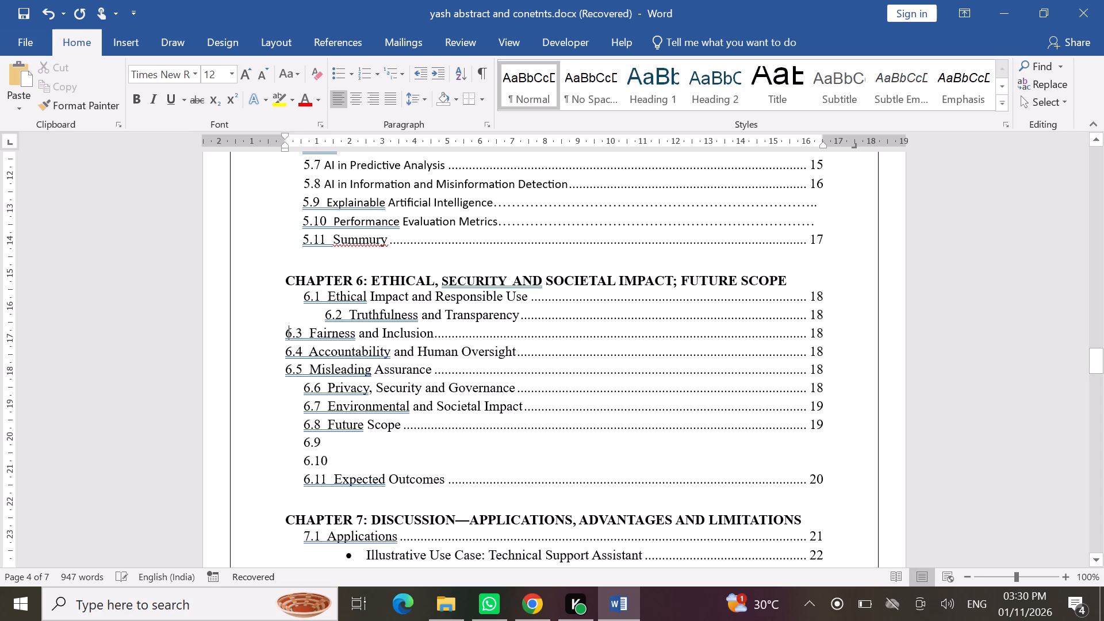
{"action": "key", "text": "Up"}
{"action": "key", "text": "BackSpace"}
Indent contents entries 6.2 and 6.3 with five leading spaces each, aligning them with entry 6.1.
{"action": "key", "text": "space"}
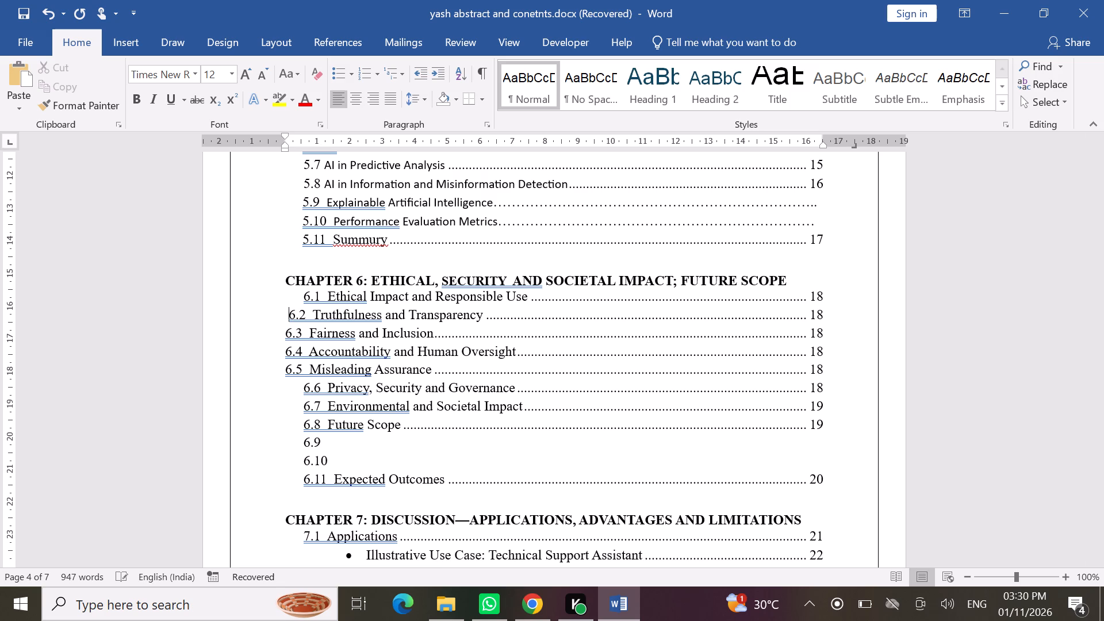
{"action": "key", "text": "space"}
{"action": "key", "text": "space"}
{"action": "key", "text": "space"}
{"action": "key", "text": "space"}
{"action": "key", "text": "Down"}
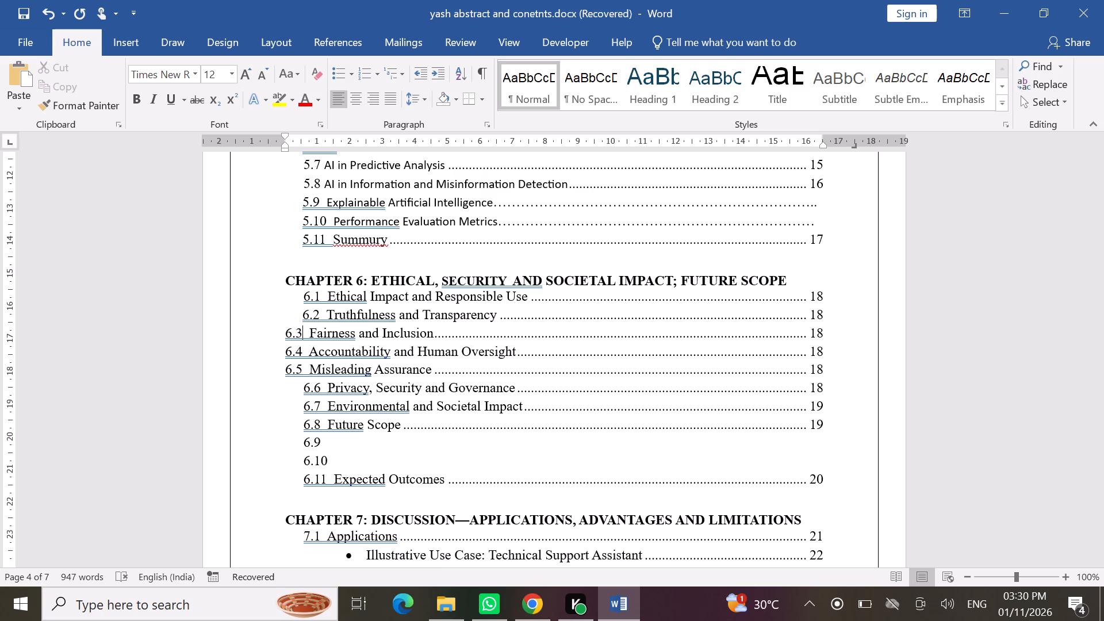
{"action": "key", "text": "Left"}
{"action": "key", "text": "Left"}
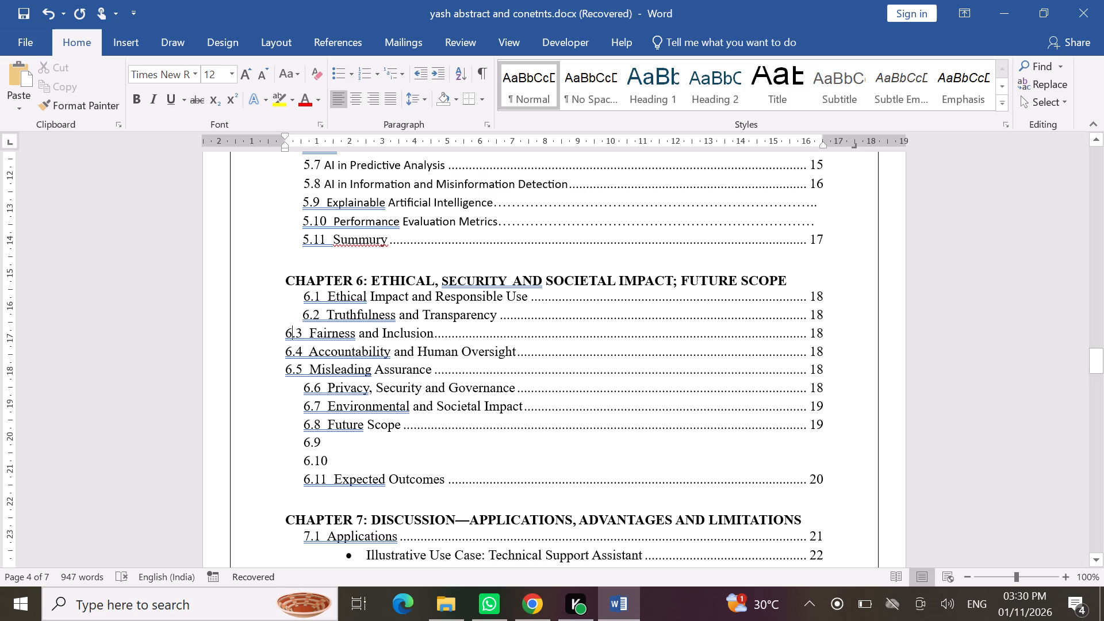
{"action": "key", "text": "Left"}
{"action": "key", "text": "space"}
{"action": "key", "text": "space"}
{"action": "key", "text": "space"}
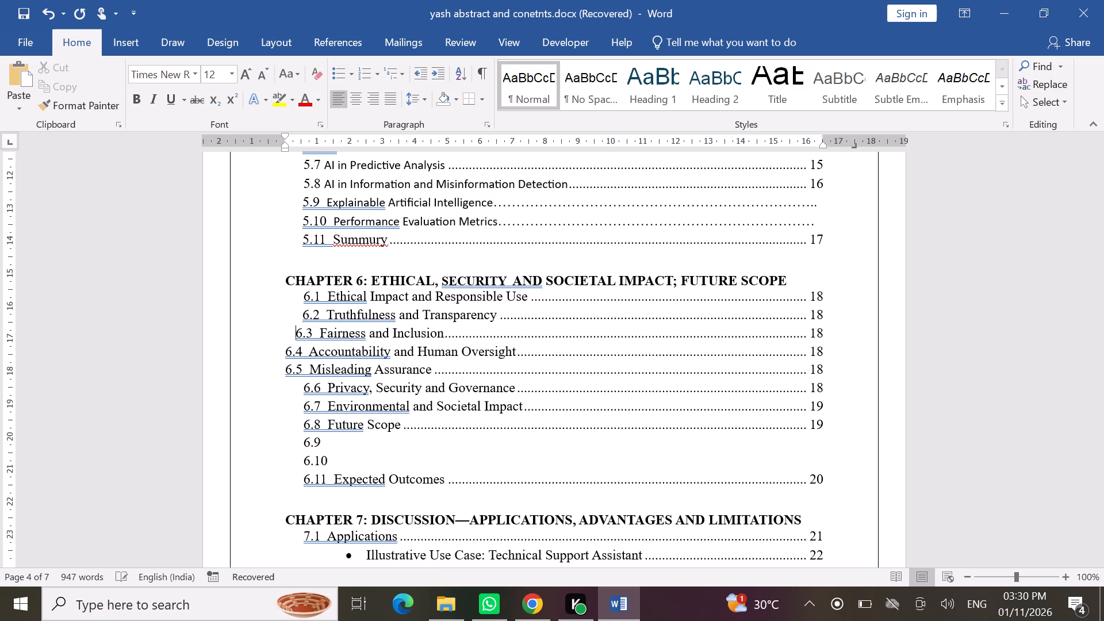
{"action": "key", "text": "space"}
{"action": "key", "text": "space"}
Indent contents entries 6.4 and 6.5 with five leading spaces each, aligning them with the other Chapter 6 entries.
{"action": "key", "text": "Down"}
{"action": "key", "text": "Left"}
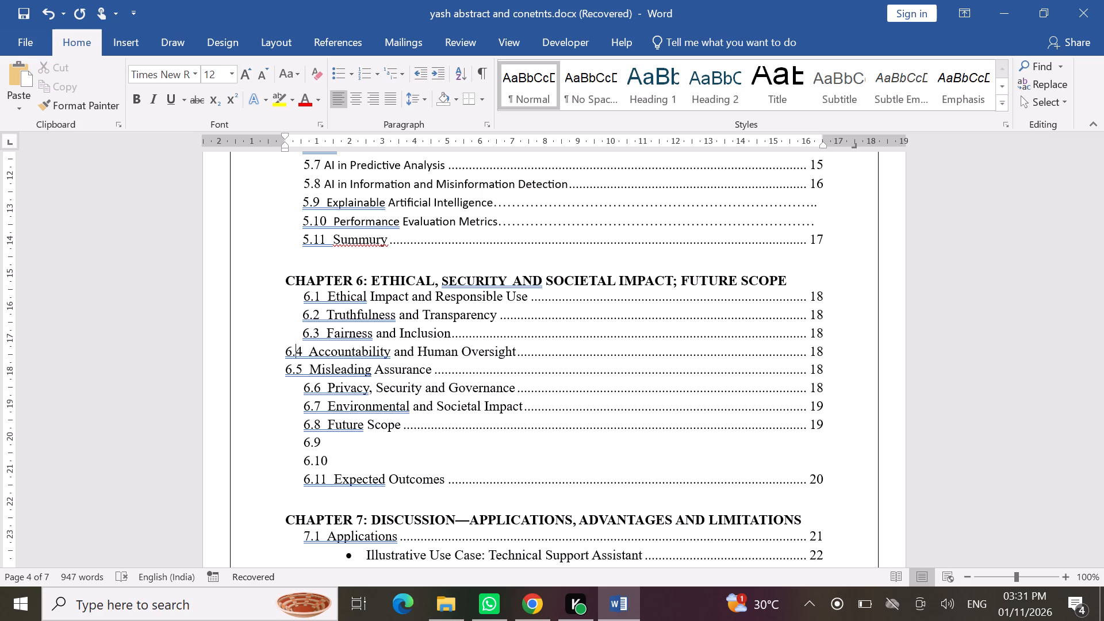
{"action": "key", "text": "Left"}
{"action": "key", "text": "Left"}
{"action": "key", "text": "space"}
{"action": "key", "text": "space"}
{"action": "key", "text": "space"}
{"action": "key", "text": "space"}
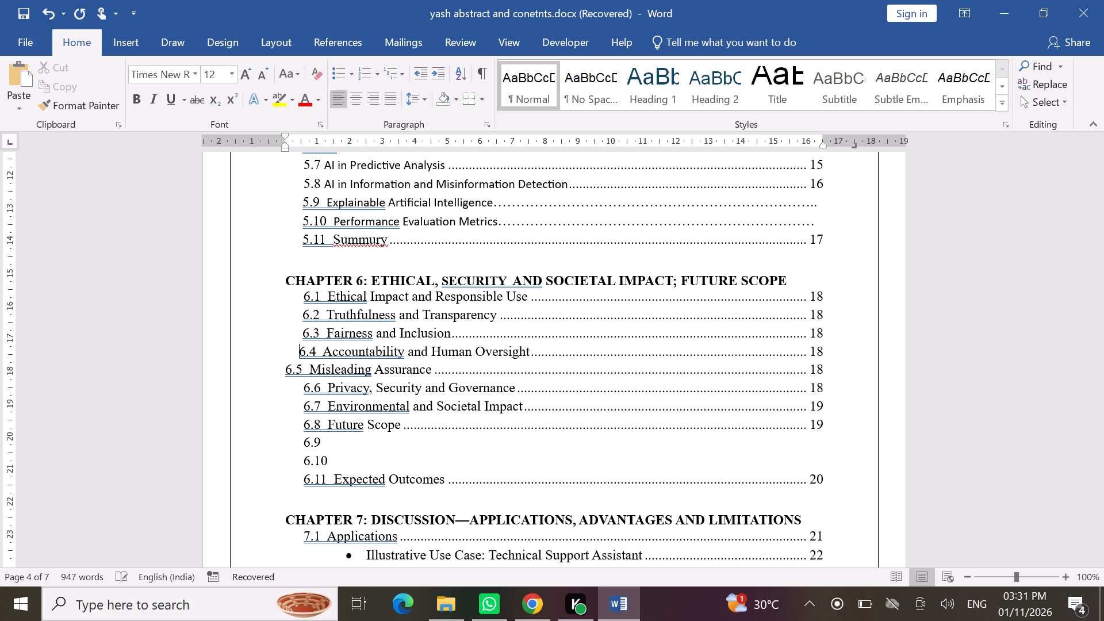
{"action": "key", "text": "space"}
{"action": "key", "text": "Down"}
{"action": "key", "text": "Left"}
{"action": "key", "text": "Left"}
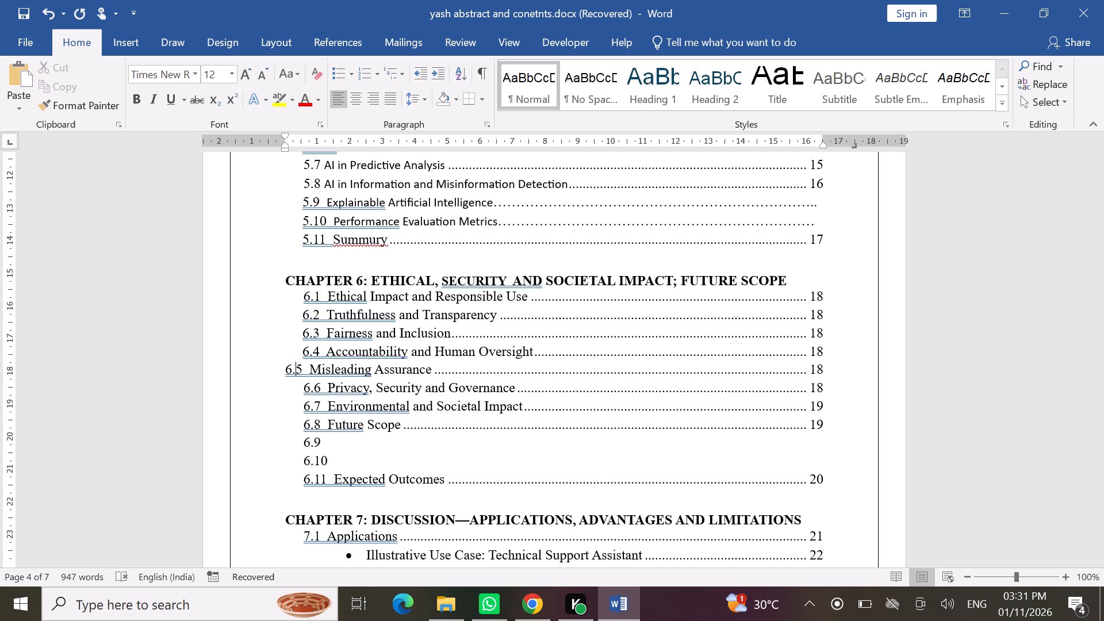
{"action": "key", "text": "Left"}
{"action": "key", "text": "space"}
{"action": "key", "text": "space"}
{"action": "key", "text": "space"}
{"action": "key", "text": "space"}
{"action": "key", "text": "space"}
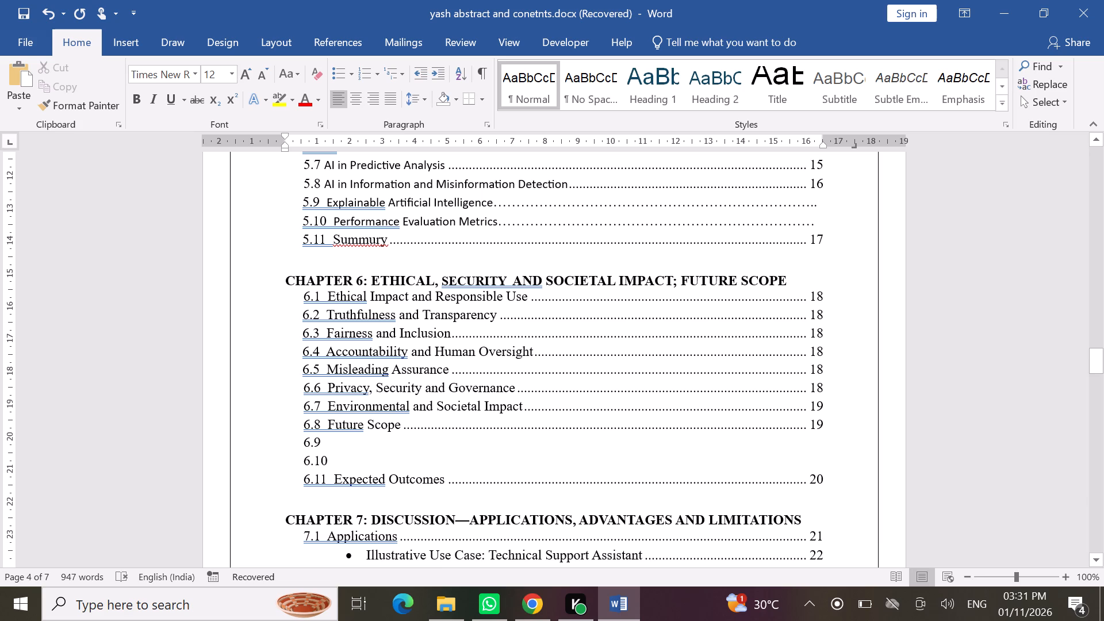
Delete the titles of contents entries 6.1, 6.2 and 6.3, keeping their numbers, dot leaders and page numbers.
{"action": "left_click_drag", "start_coordinate": [327, 291], "coordinate": [517, 304]}
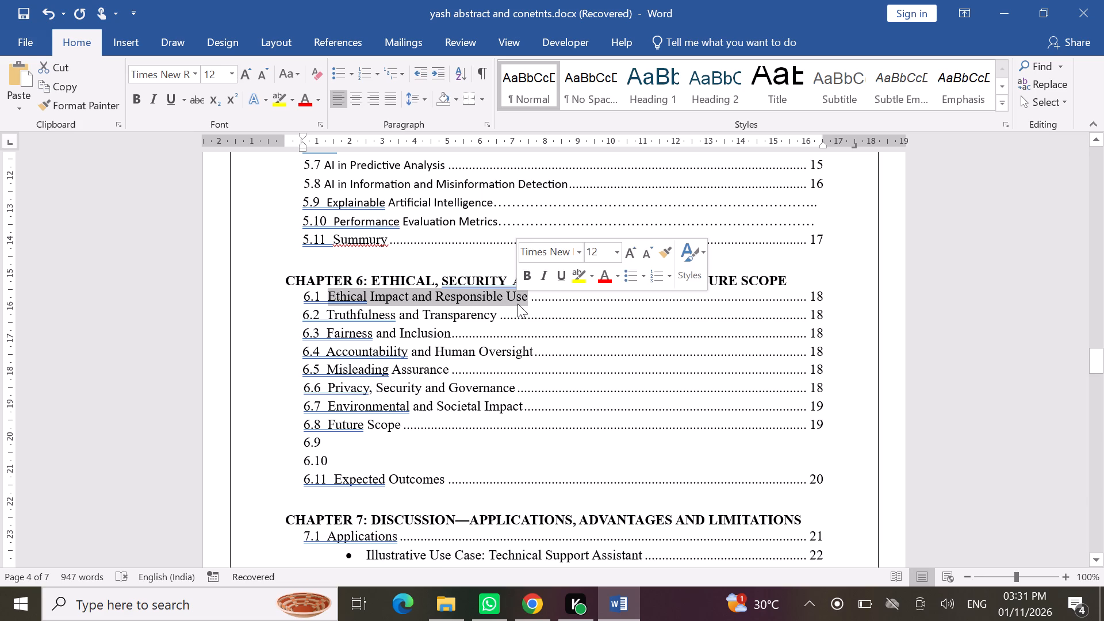
{"action": "key", "text": "BackSpace"}
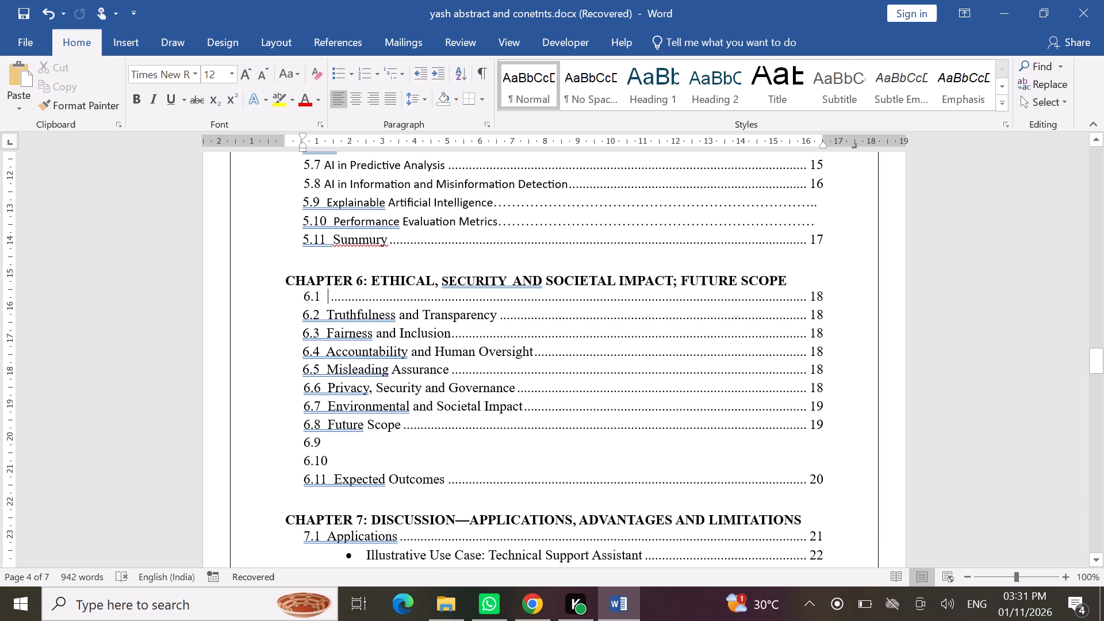
{"action": "left_click_drag", "start_coordinate": [326, 315], "coordinate": [477, 317]}
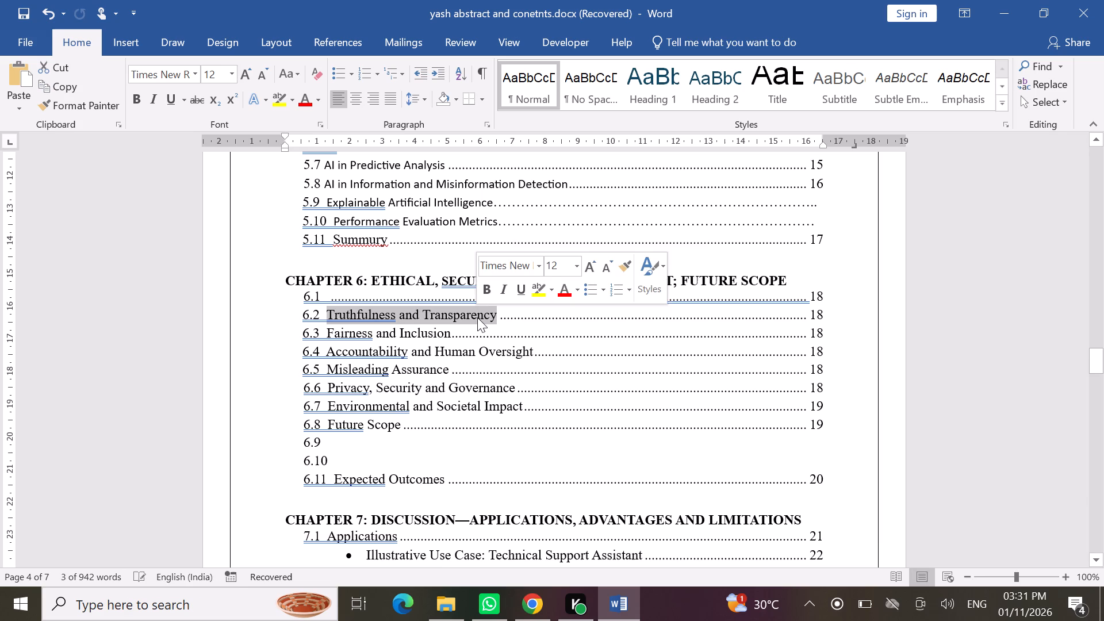
{"action": "key", "text": "BackSpace"}
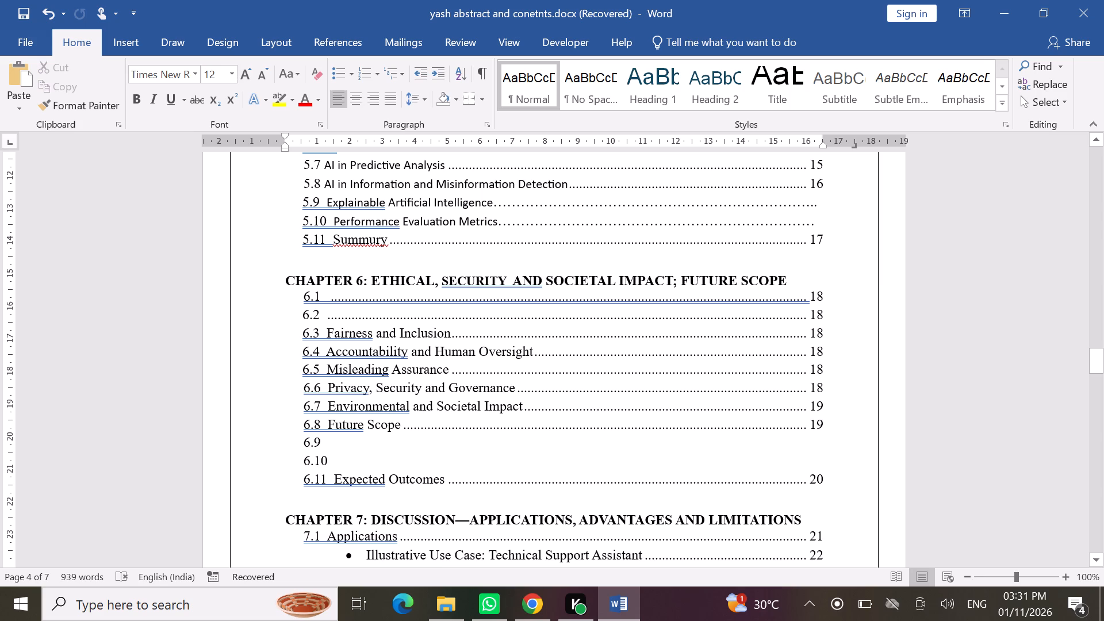
{"action": "left_click_drag", "start_coordinate": [326, 335], "coordinate": [433, 336]}
{"action": "key", "text": "BackSpace"}
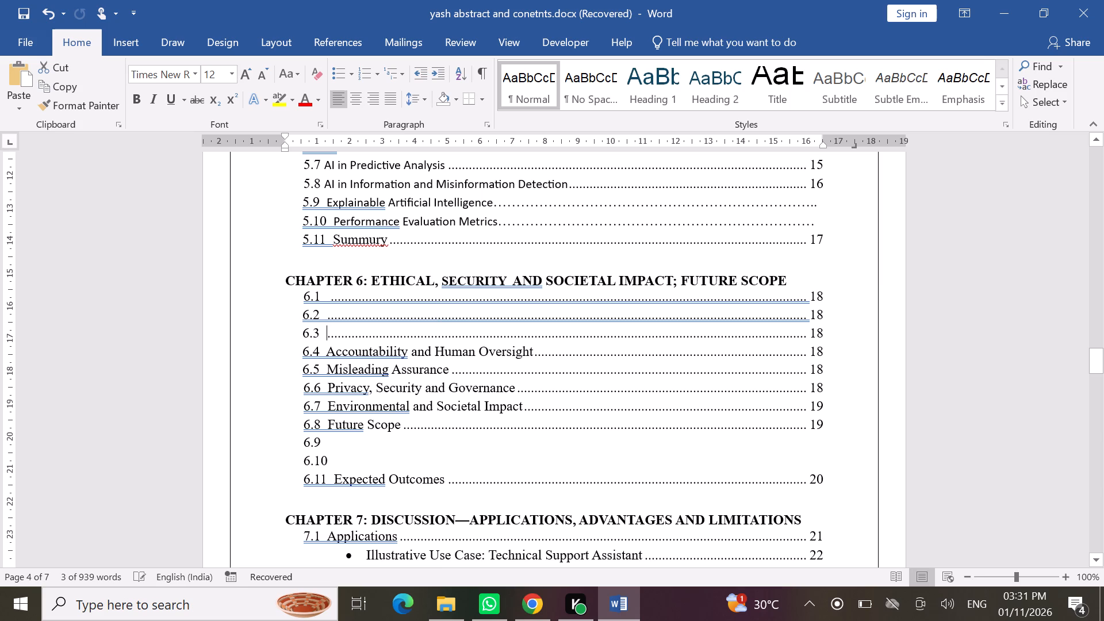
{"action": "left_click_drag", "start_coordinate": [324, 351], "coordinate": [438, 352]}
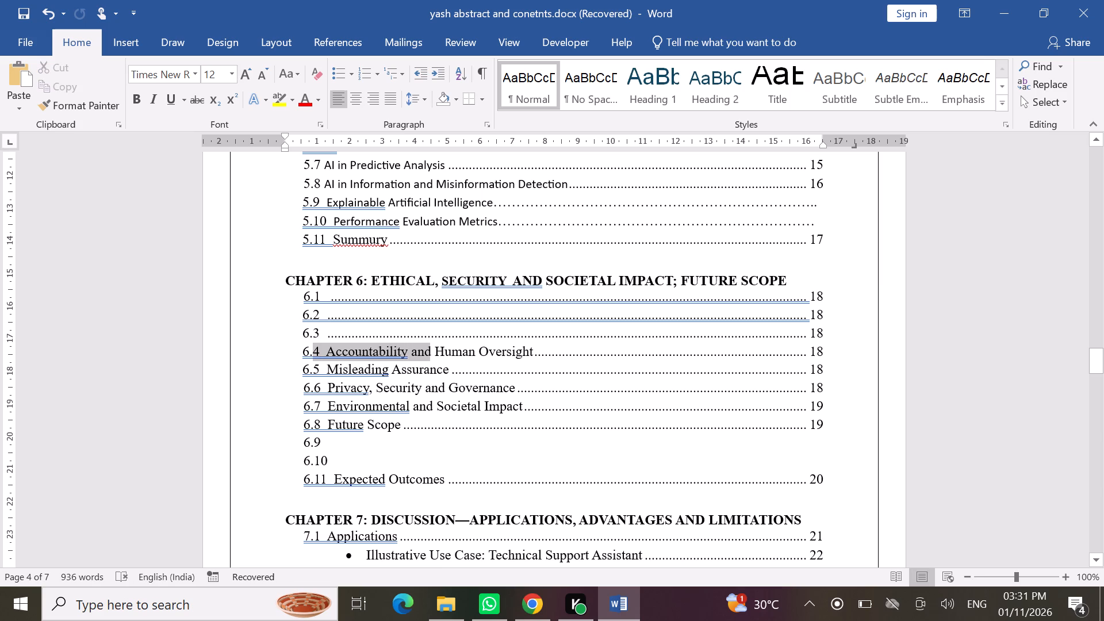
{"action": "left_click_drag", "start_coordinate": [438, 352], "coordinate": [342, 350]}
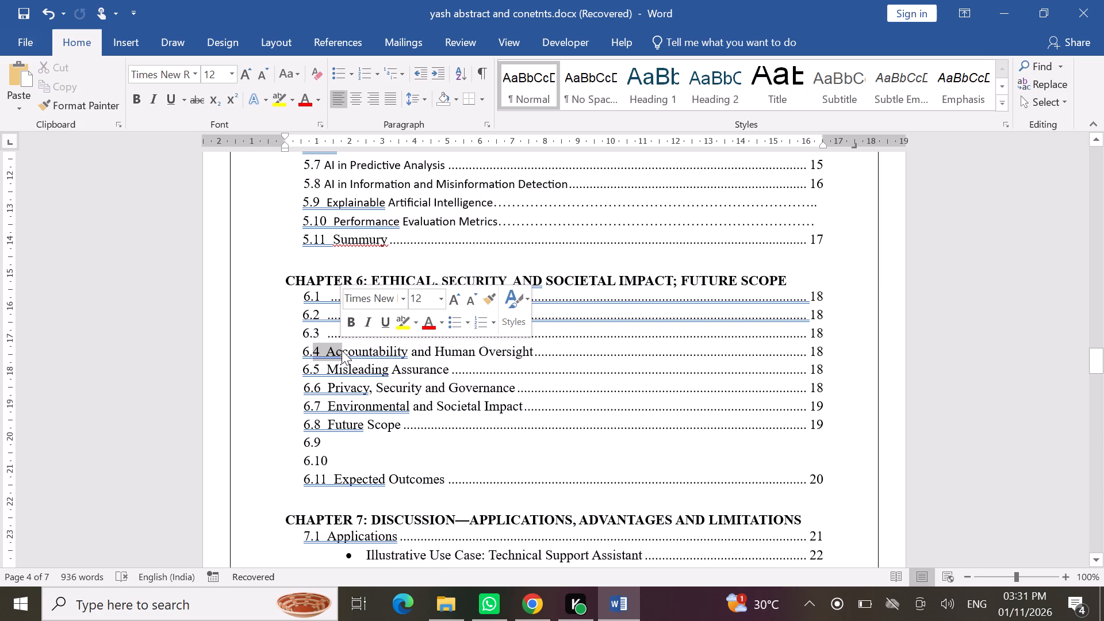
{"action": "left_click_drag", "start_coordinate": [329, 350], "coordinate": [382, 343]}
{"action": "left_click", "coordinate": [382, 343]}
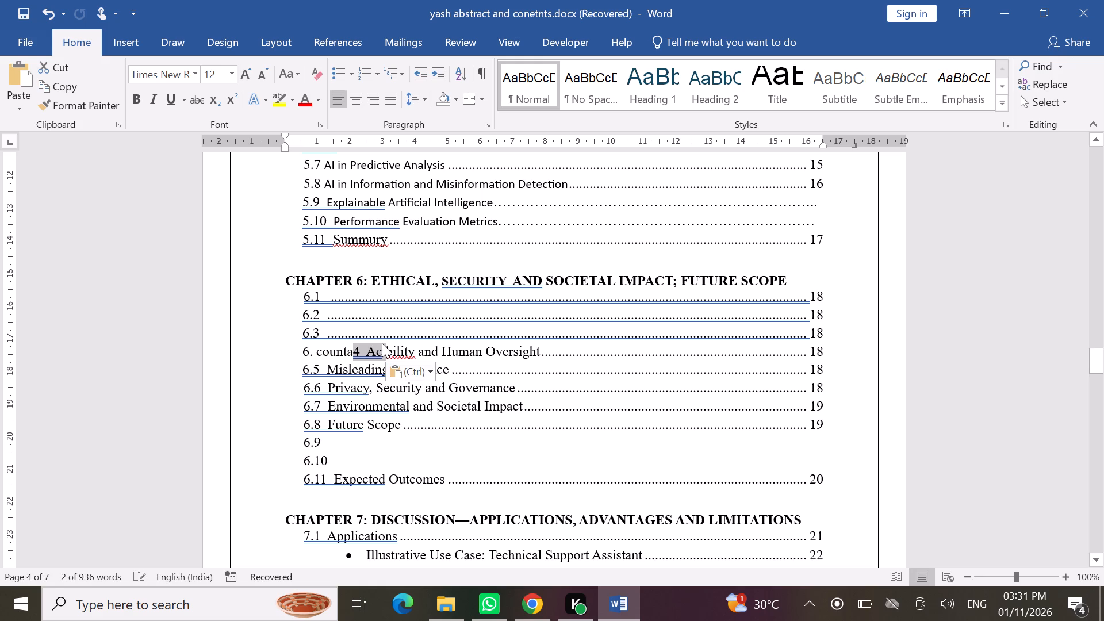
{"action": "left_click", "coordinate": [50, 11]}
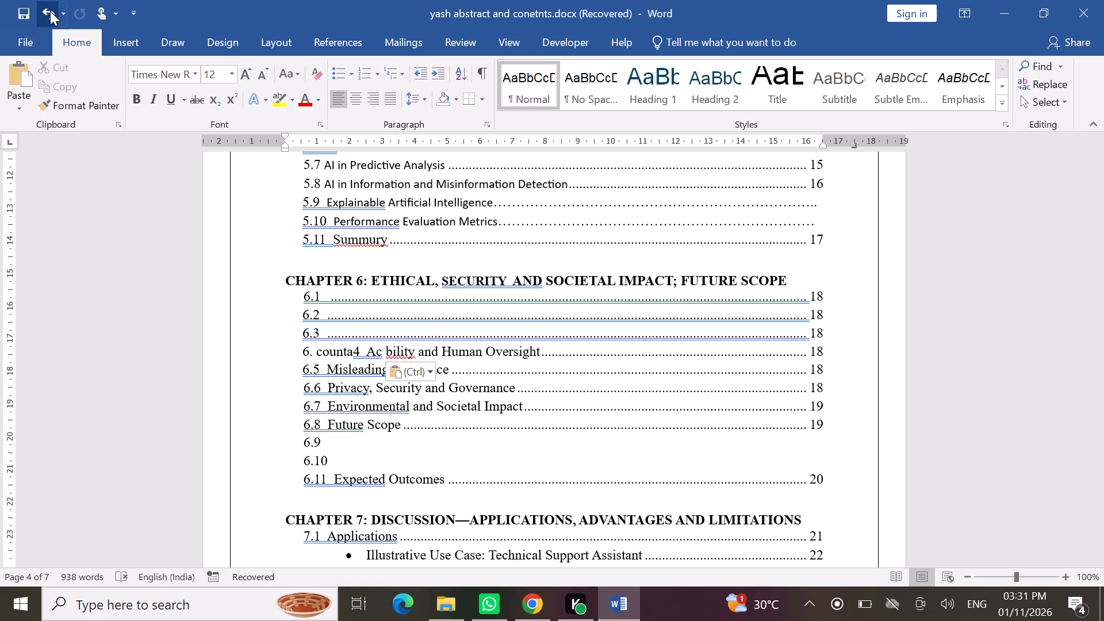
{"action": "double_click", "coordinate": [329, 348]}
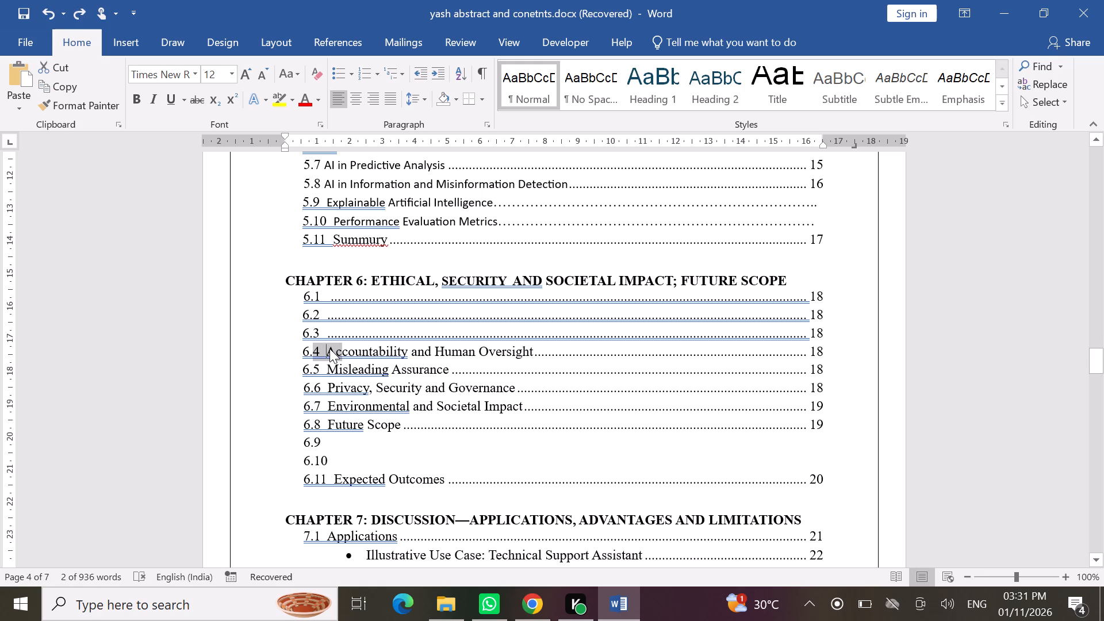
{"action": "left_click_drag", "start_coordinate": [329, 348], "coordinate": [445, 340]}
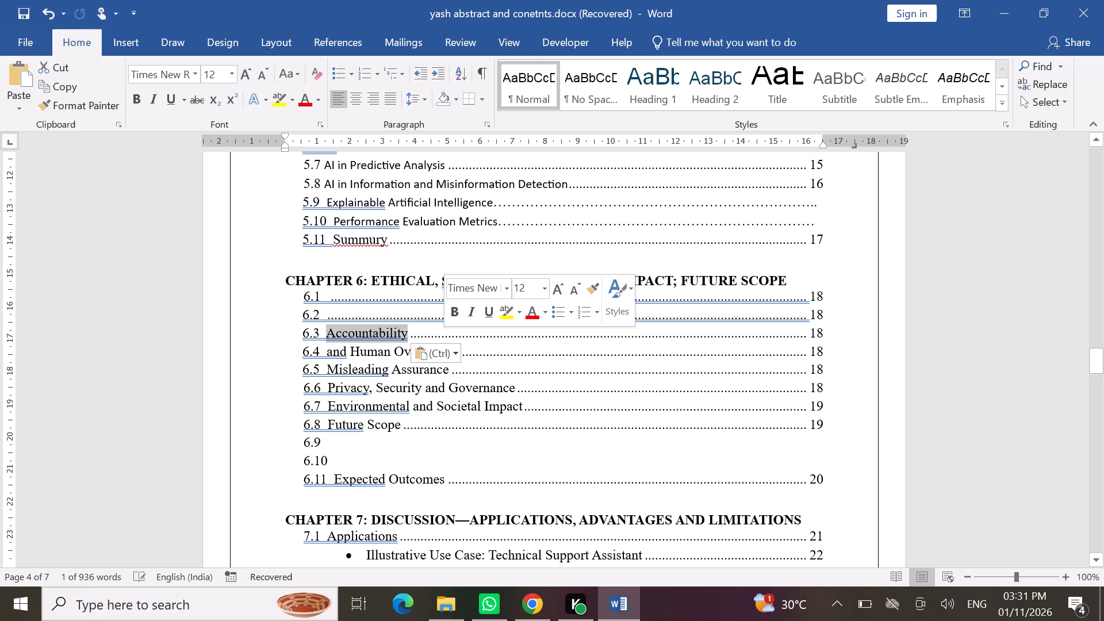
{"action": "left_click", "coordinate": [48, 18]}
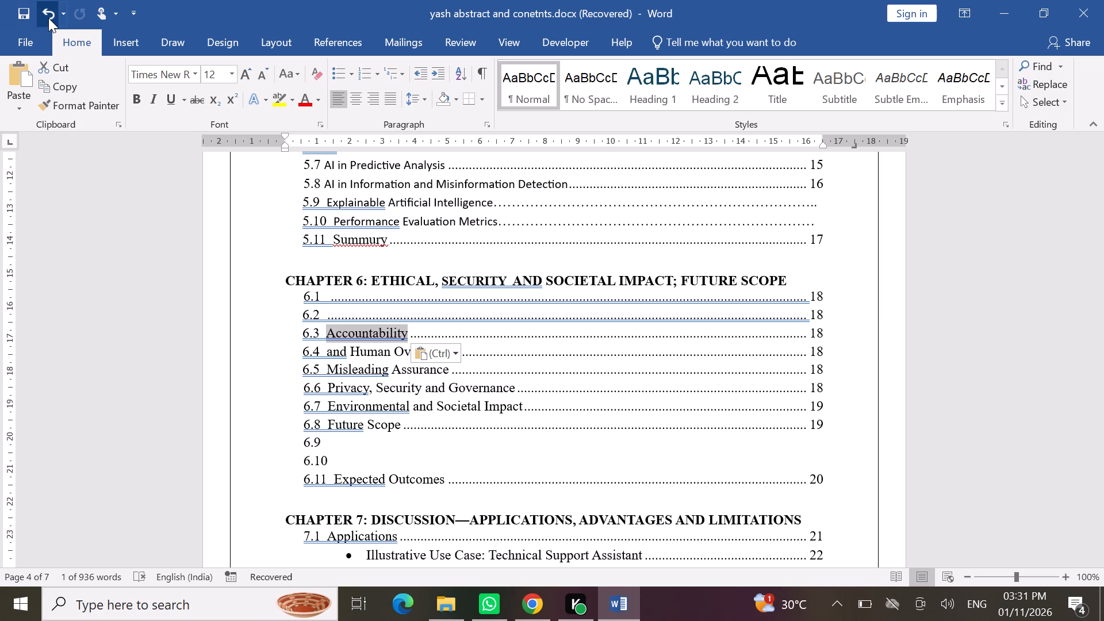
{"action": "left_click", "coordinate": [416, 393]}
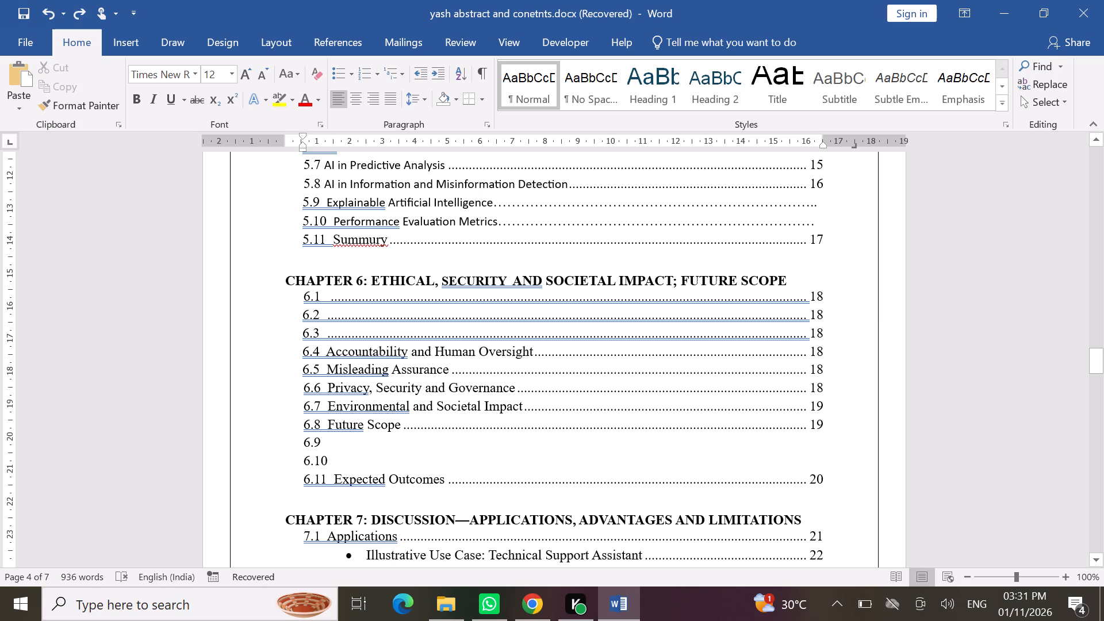
Delete the titles of contents entries 6.4, 6.5, 6.6 and 6.7, keeping their numbers, dot leaders and page numbers.
{"action": "left_click_drag", "start_coordinate": [330, 353], "coordinate": [503, 354]}
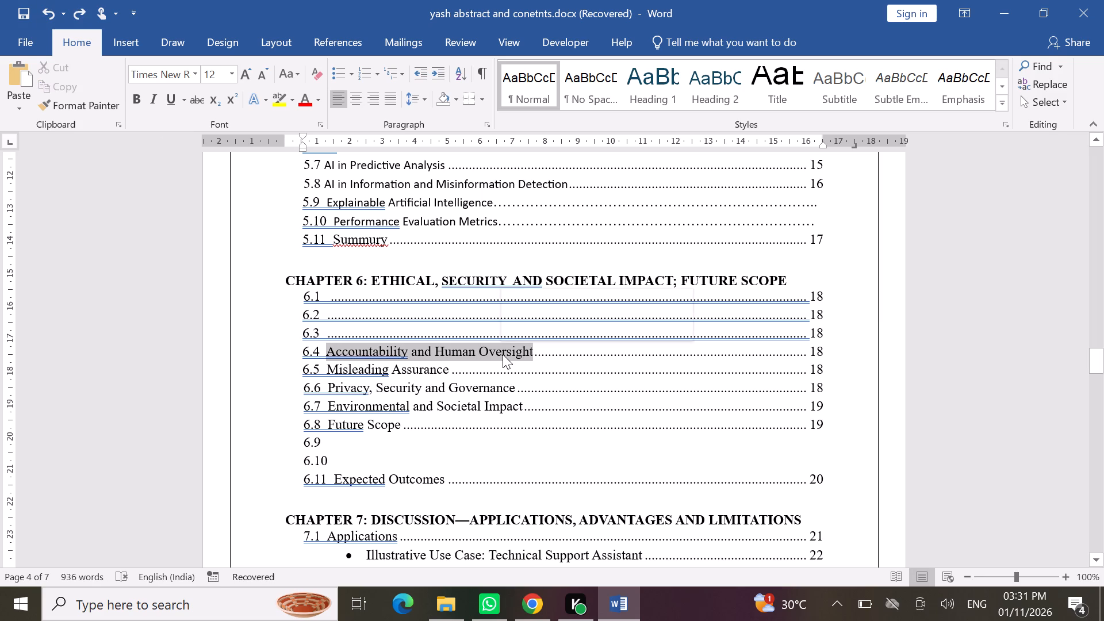
{"action": "key", "text": "BackSpace"}
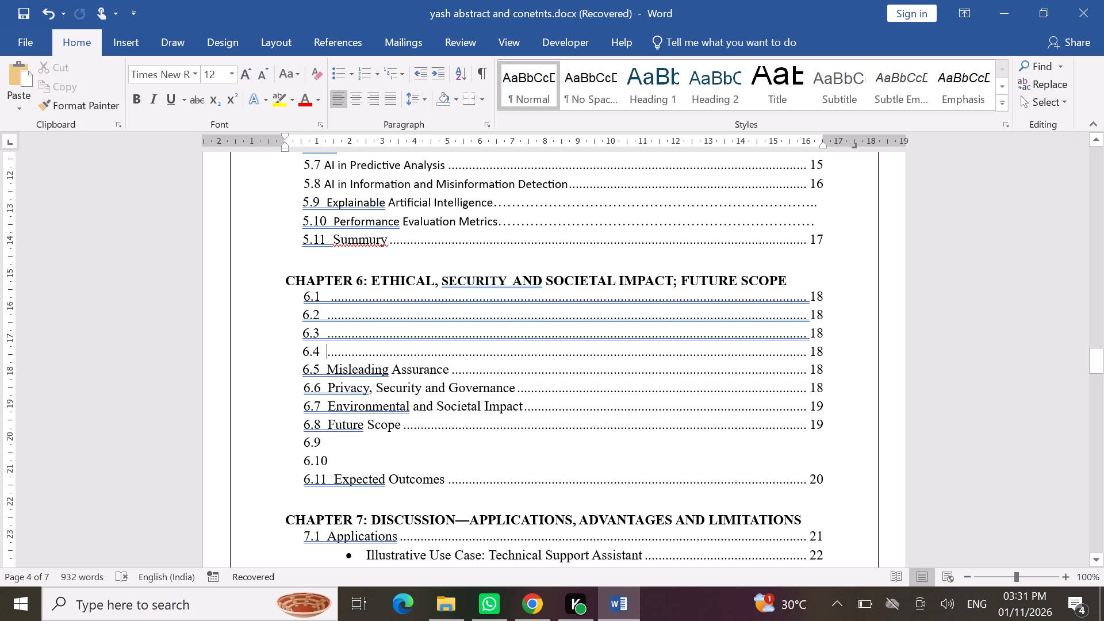
{"action": "left_click_drag", "start_coordinate": [330, 367], "coordinate": [433, 368]}
{"action": "key", "text": "BackSpace"}
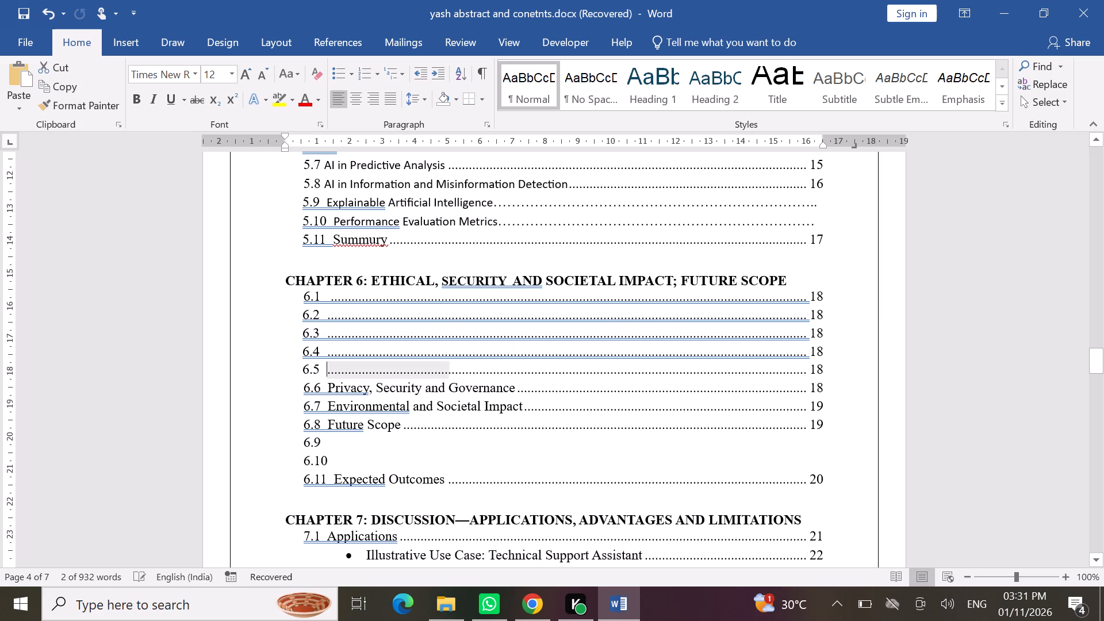
{"action": "left_click_drag", "start_coordinate": [328, 391], "coordinate": [425, 396]}
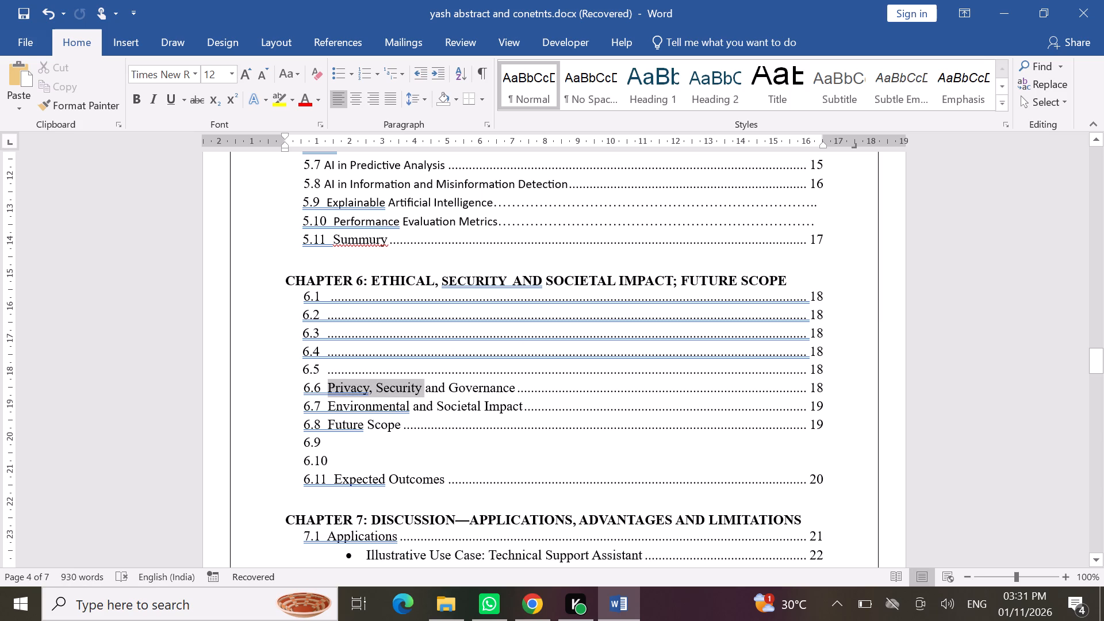
{"action": "left_click_drag", "start_coordinate": [425, 396], "coordinate": [547, 389]}
{"action": "key", "text": "BackSpace"}
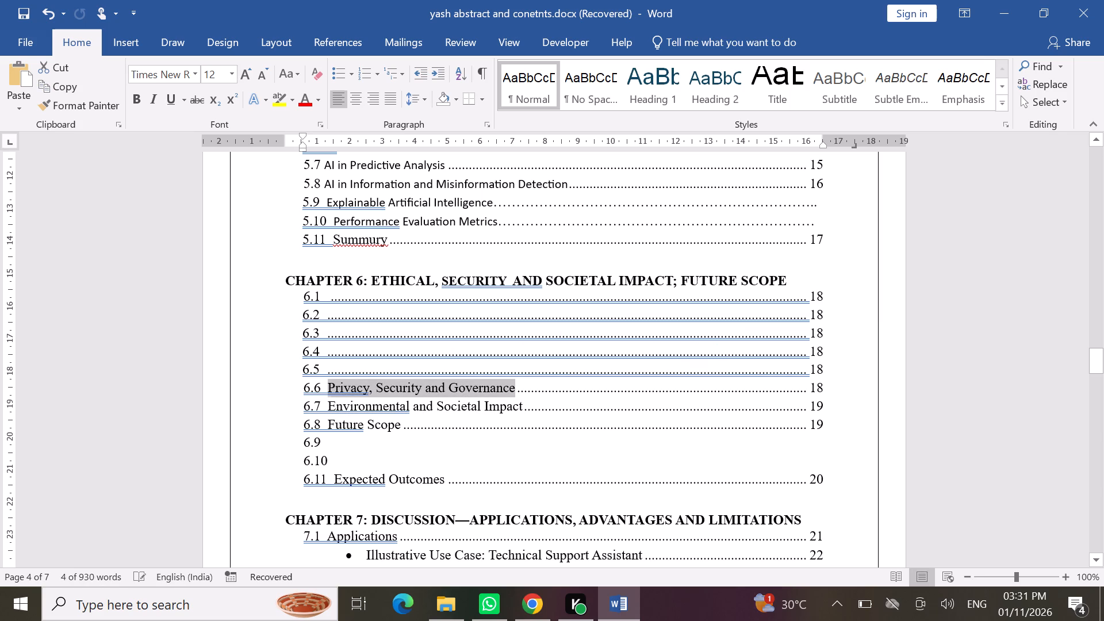
{"action": "left_click_drag", "start_coordinate": [327, 400], "coordinate": [453, 403]}
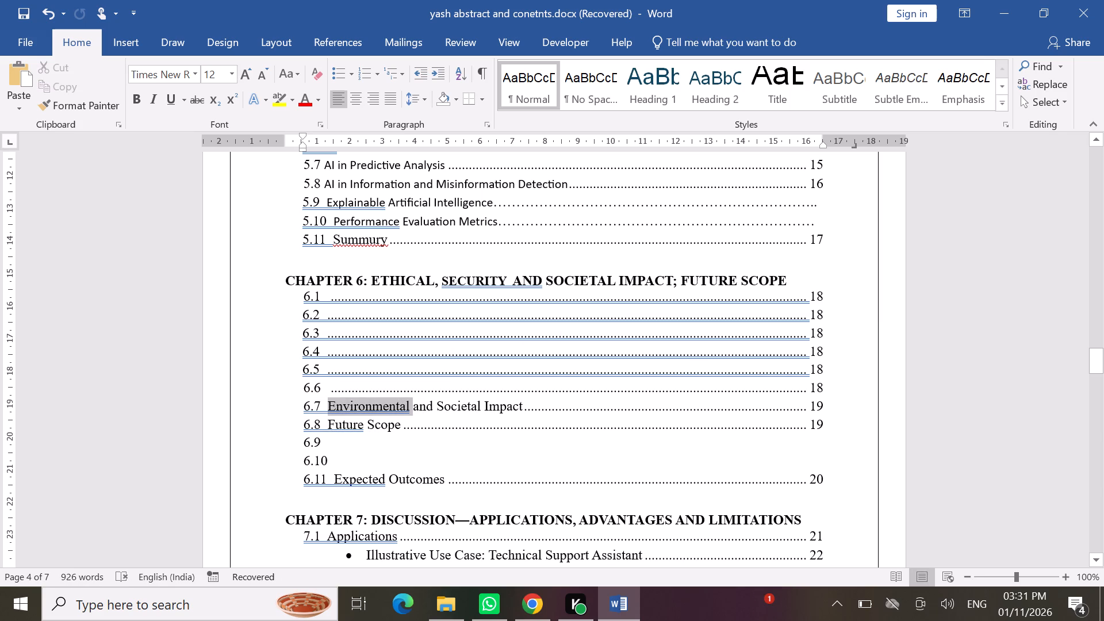
{"action": "left_click_drag", "start_coordinate": [453, 403], "coordinate": [523, 408]}
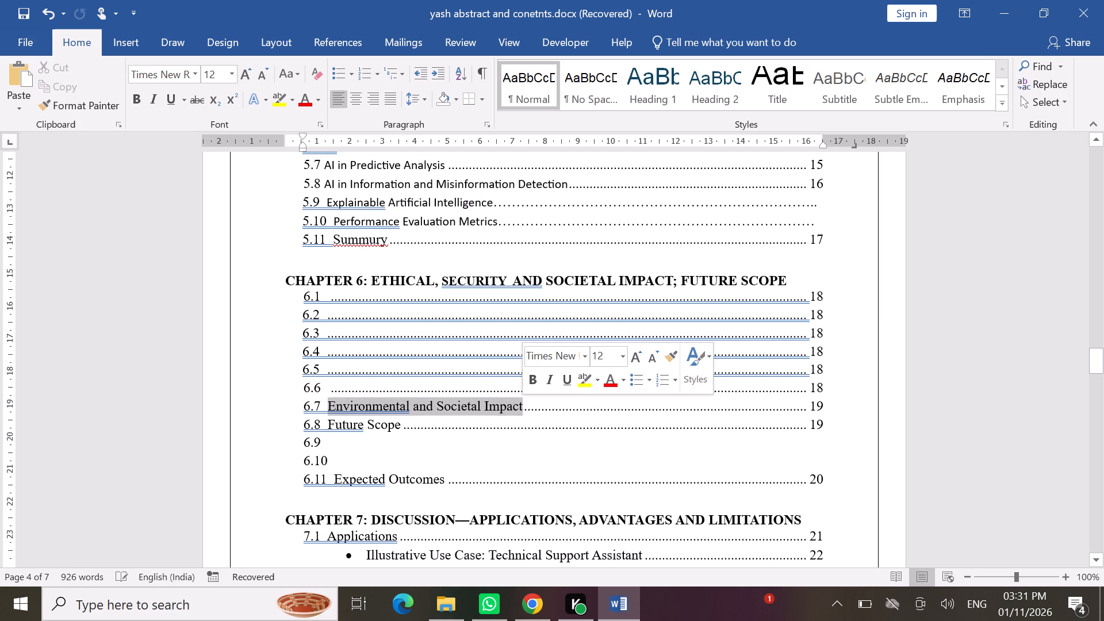
{"action": "key", "text": "BackSpace"}
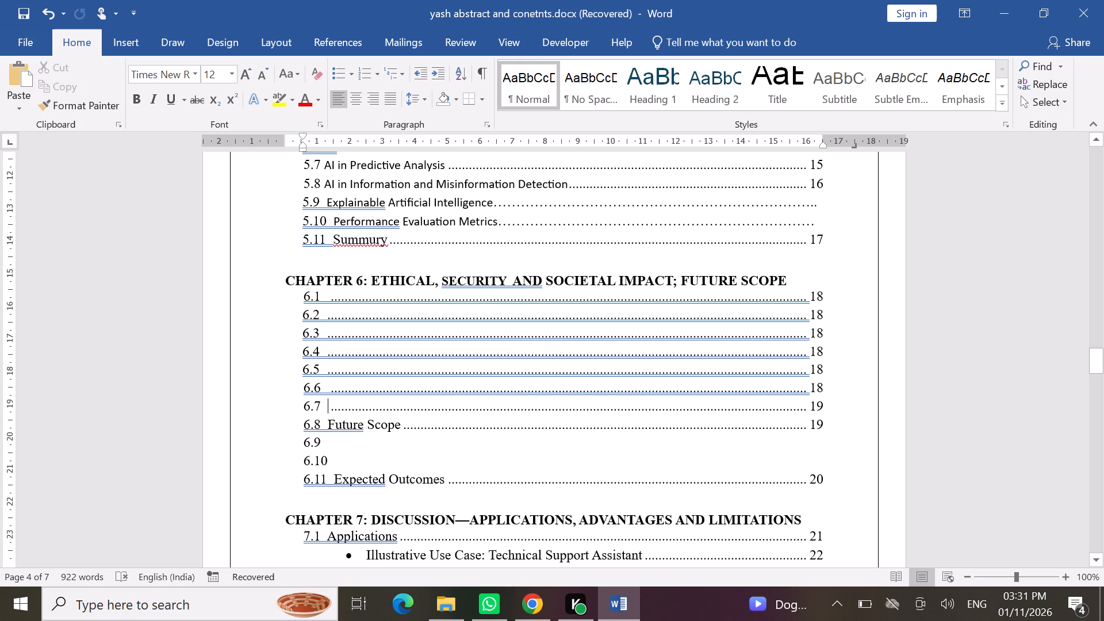
Delete the title Future Scope from contents entry 6.8, keeping its number, dot leader and page number.
{"action": "left_click_drag", "start_coordinate": [330, 427], "coordinate": [392, 427]}
{"action": "key", "text": "BackSpace"}
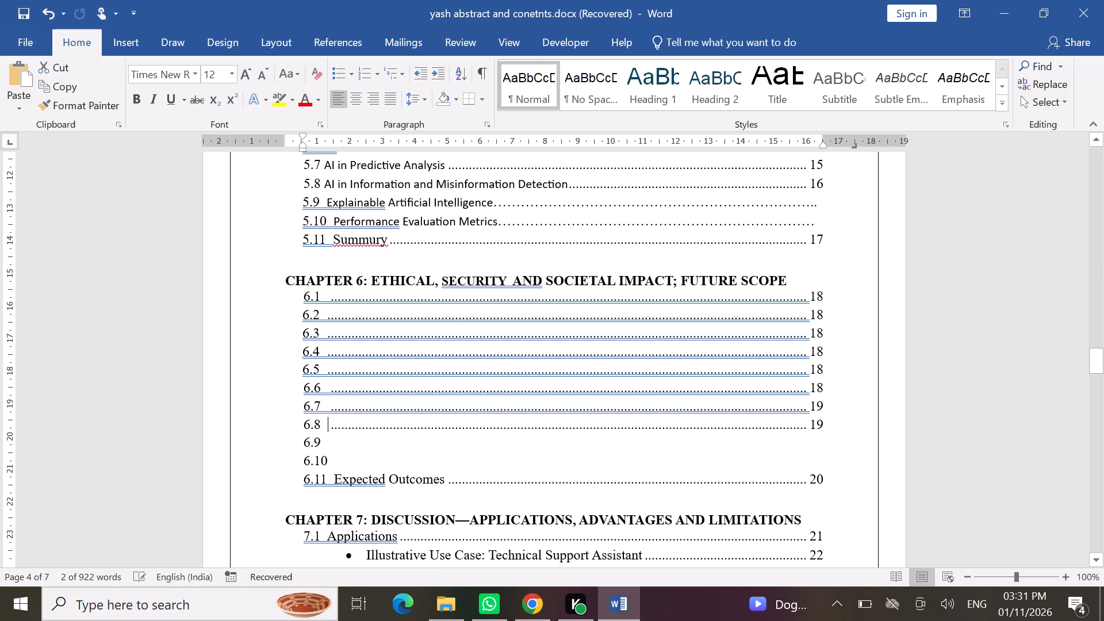
Add two spaces and a row of dots after the number of contents entry 6.9.
{"action": "left_click", "coordinate": [339, 444]}
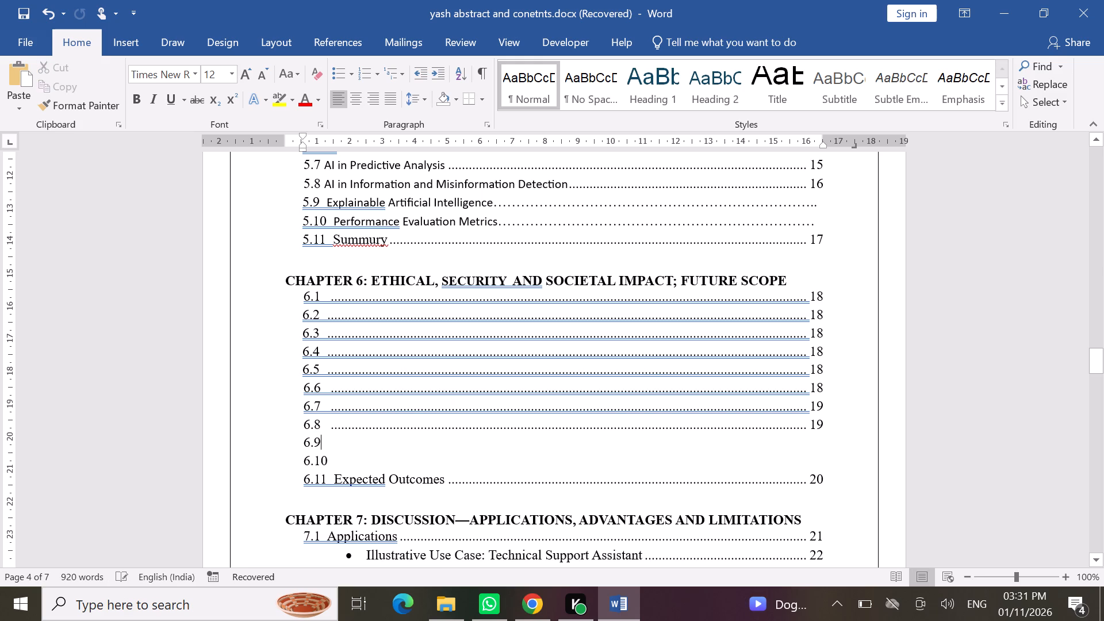
{"action": "key", "text": "space"}
{"action": "key", "text": "space"}
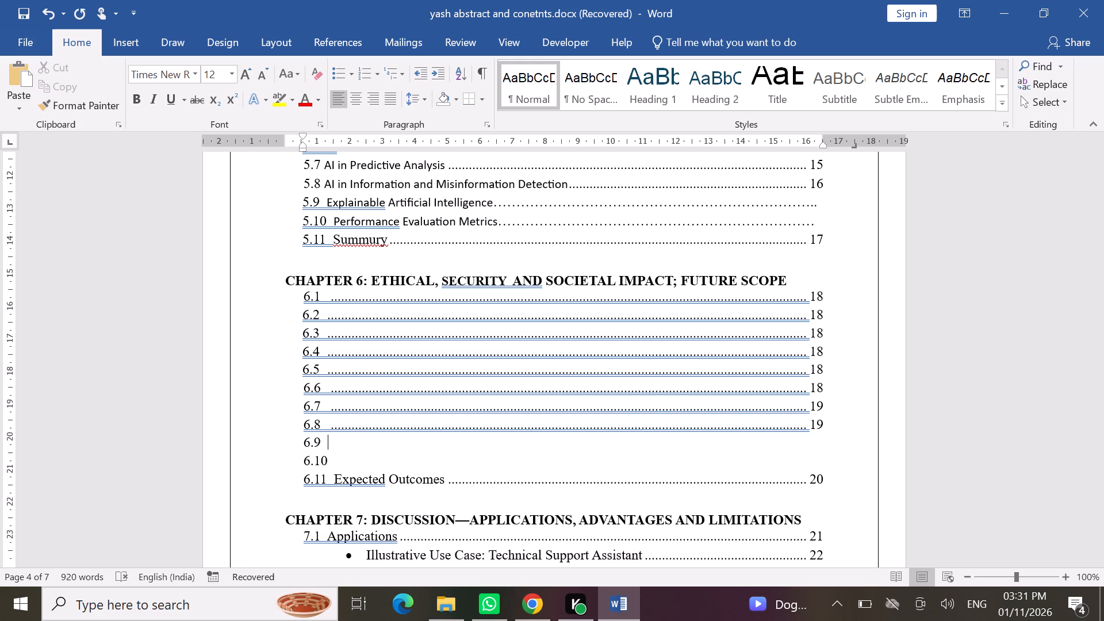
{"action": "key", "text": "period"}
{"action": "key", "text": "period"}
{"action": "key", "text": "period"}
{"action": "key", "text": "period"}
{"action": "key", "text": "period"}
{"action": "key", "text": "period"}
{"action": "key", "text": "period"}
{"action": "key", "text": "period"}
{"action": "key", "text": "period"}
{"action": "key", "text": "period"}
{"action": "key", "text": "period"}
{"action": "key", "text": "period"}
{"action": "key", "text": "period"}
{"action": "key", "text": "period"}
{"action": "key", "text": "period"}
{"action": "key", "text": "period"}
{"action": "key", "text": "period"}
{"action": "key", "text": "period"}
{"action": "key", "text": "period"}
{"action": "key", "text": "period"}
Add two spaces and a row of dots after the number of contents entry 6.10.
{"action": "key", "text": "Down"}
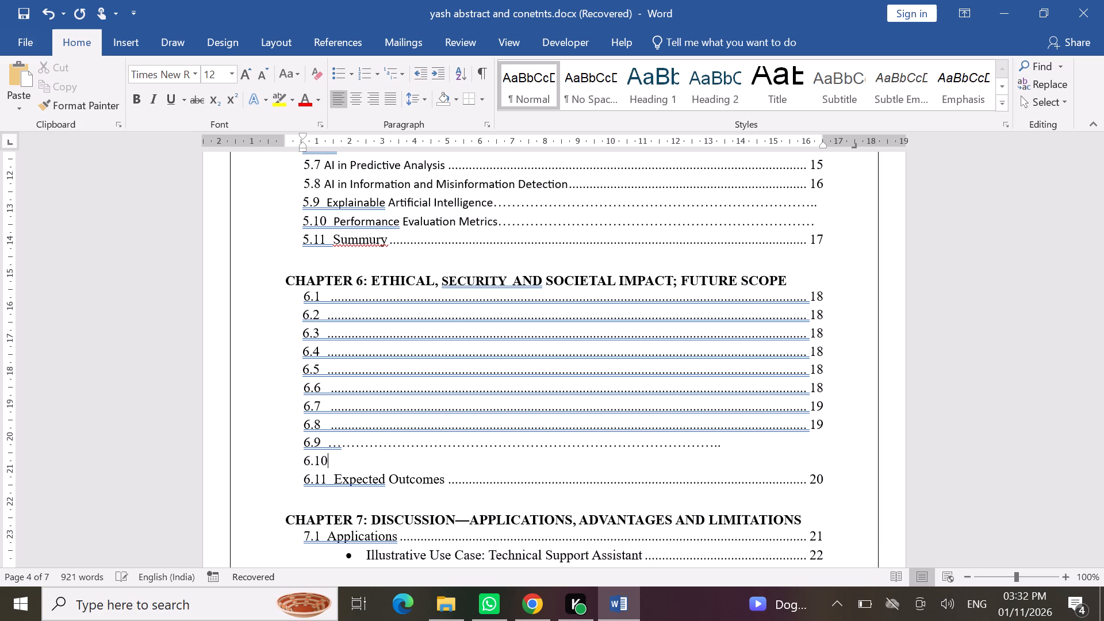
{"action": "key", "text": "space"}
{"action": "key", "text": "space"}
{"action": "type", "text": "."}
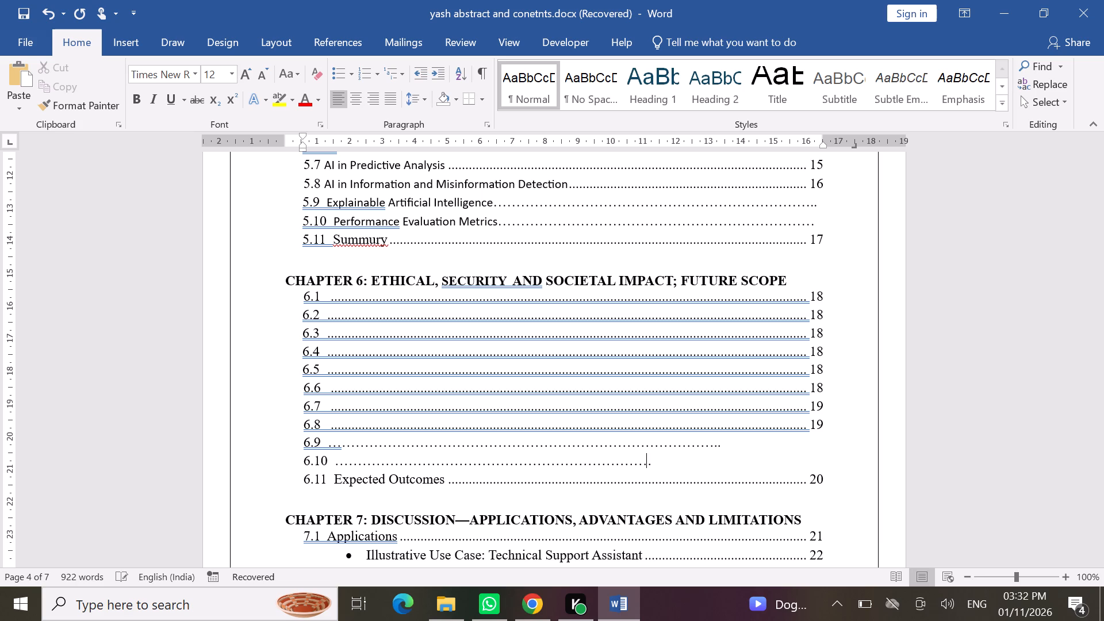
{"action": "key", "text": "period"}
{"action": "key", "text": "period"}
Replace the title of contents entry 6.11 with Summury, keeping its dot leader and page number.
{"action": "key", "text": "Down"}
{"action": "left_click", "coordinate": [443, 481]}
{"action": "key", "text": "BackSpace"}
{"action": "key", "text": "BackSpace"}
{"action": "key", "text": "BackSpace"}
{"action": "key", "text": "BackSpace"}
{"action": "key", "text": "BackSpace"}
{"action": "key", "text": "BackSpace"}
{"action": "key", "text": "BackSpace"}
{"action": "key", "text": "BackSpace"}
{"action": "key", "text": "BackSpace"}
{"action": "key", "text": "BackSpace"}
{"action": "key", "text": "BackSpace"}
{"action": "key", "text": "BackSpace"}
{"action": "key", "text": "BackSpace"}
{"action": "key", "text": "BackSpace"}
{"action": "key", "text": "BackSpace"}
{"action": "key", "text": "BackSpace"}
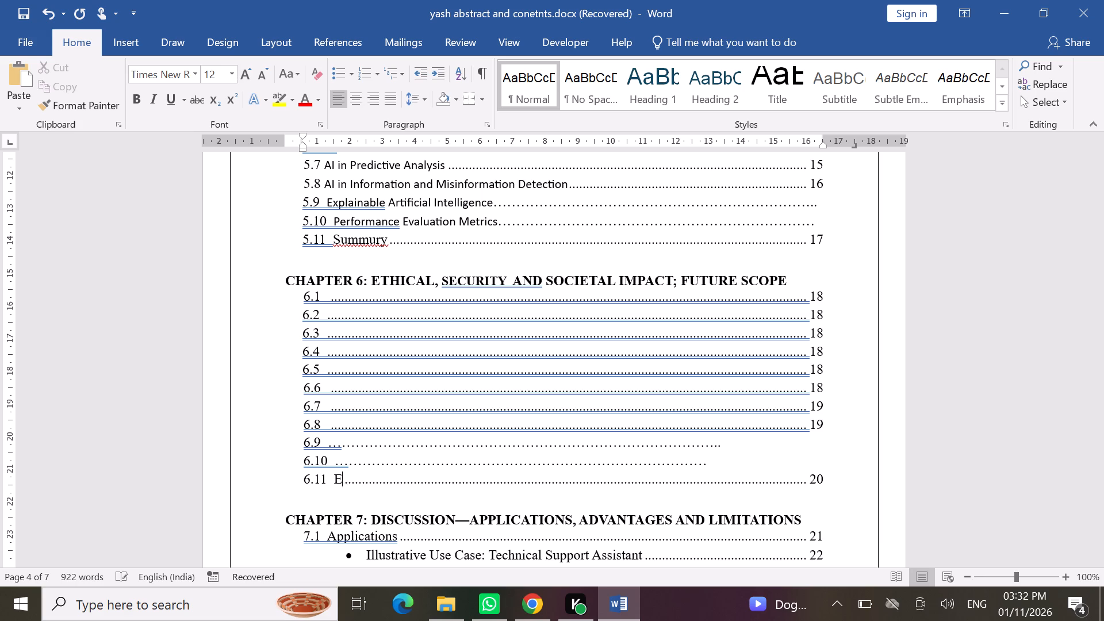
{"action": "key", "text": "BackSpace"}
{"action": "type", "text": "Summu"}
{"action": "type", "text": "ry"}
{"action": "left_click", "coordinate": [548, 606]}
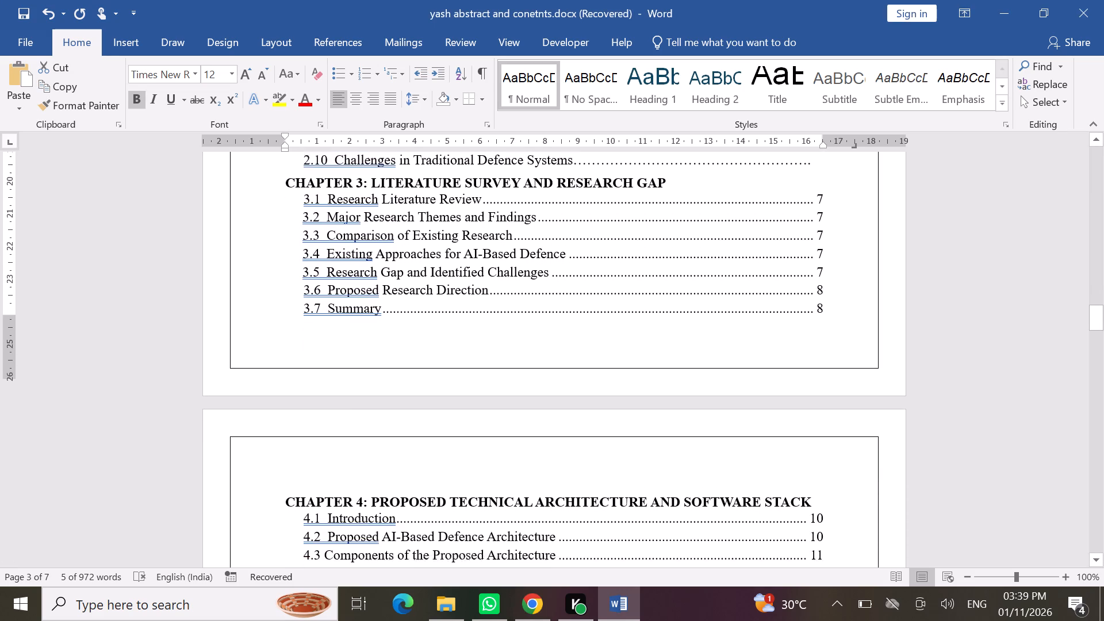
{"action": "scroll", "coordinate": [574, 383], "scroll_direction": "down", "scroll_amount": 3}
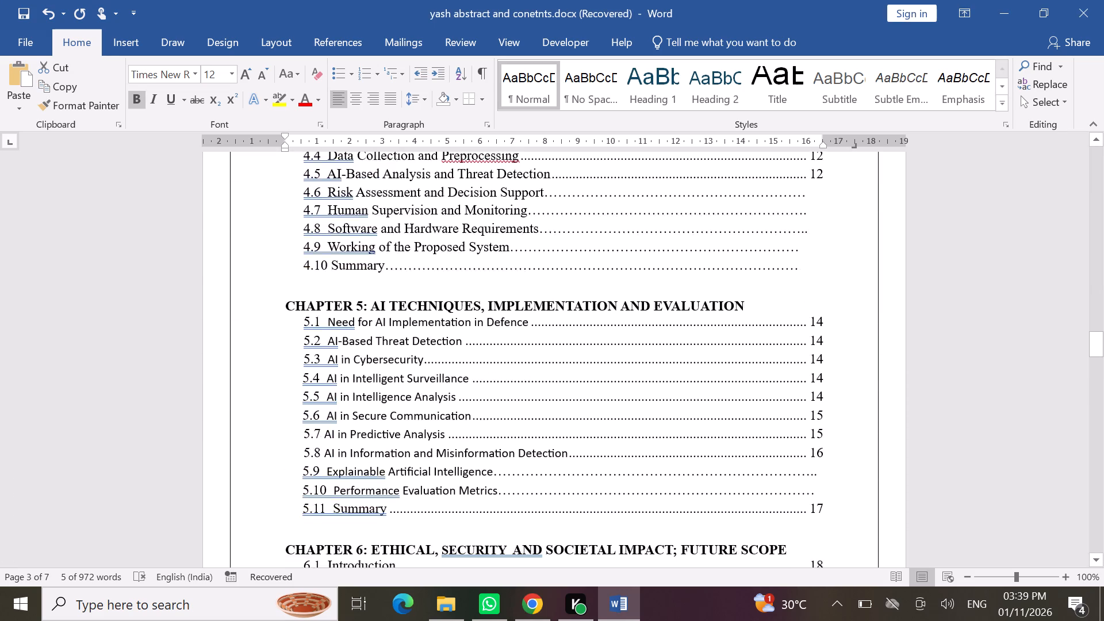
{"action": "scroll", "coordinate": [574, 383], "scroll_direction": "down", "scroll_amount": 3}
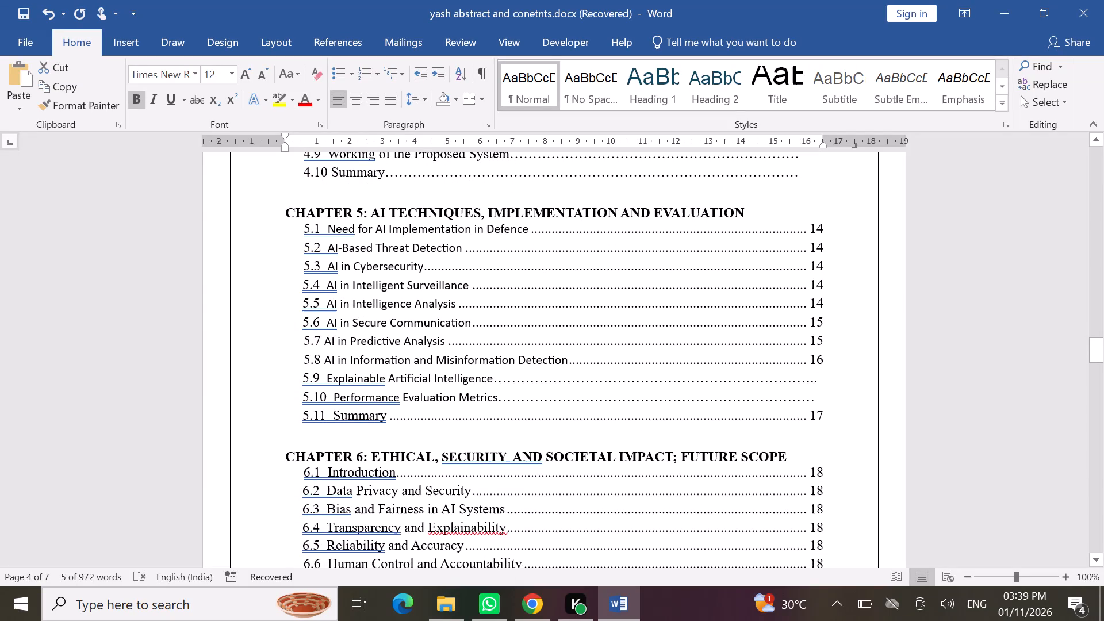
Format the Chapter 5 contents entries, 5.1 to 5.11, in Times New Roman, size 12.
{"action": "left_click_drag", "start_coordinate": [274, 233], "coordinate": [299, 365]}
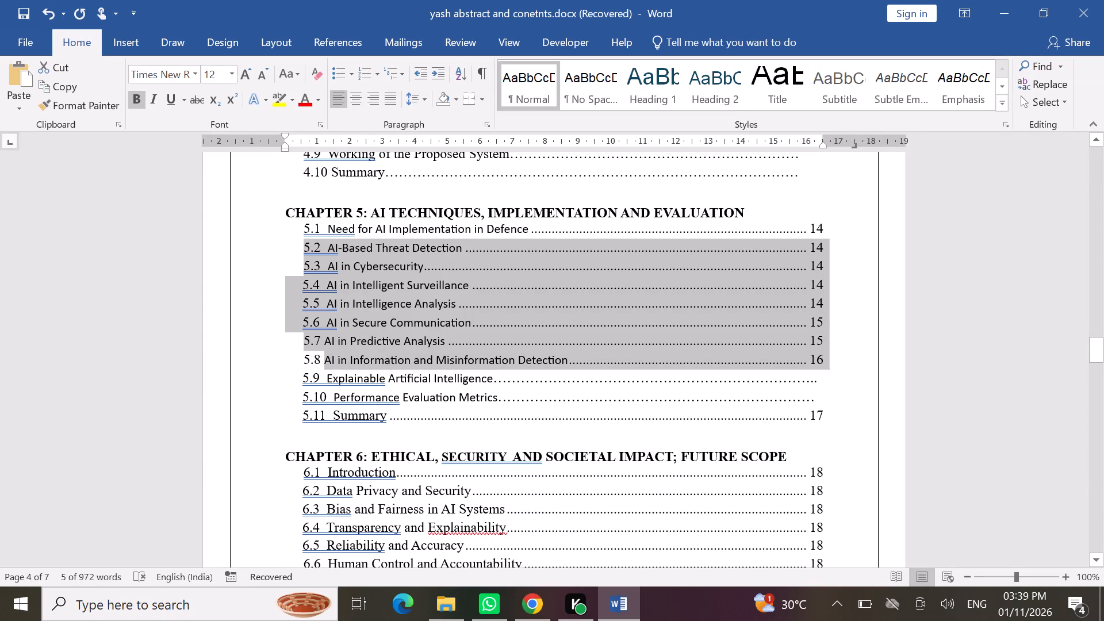
{"action": "left_click_drag", "start_coordinate": [299, 365], "coordinate": [315, 411]}
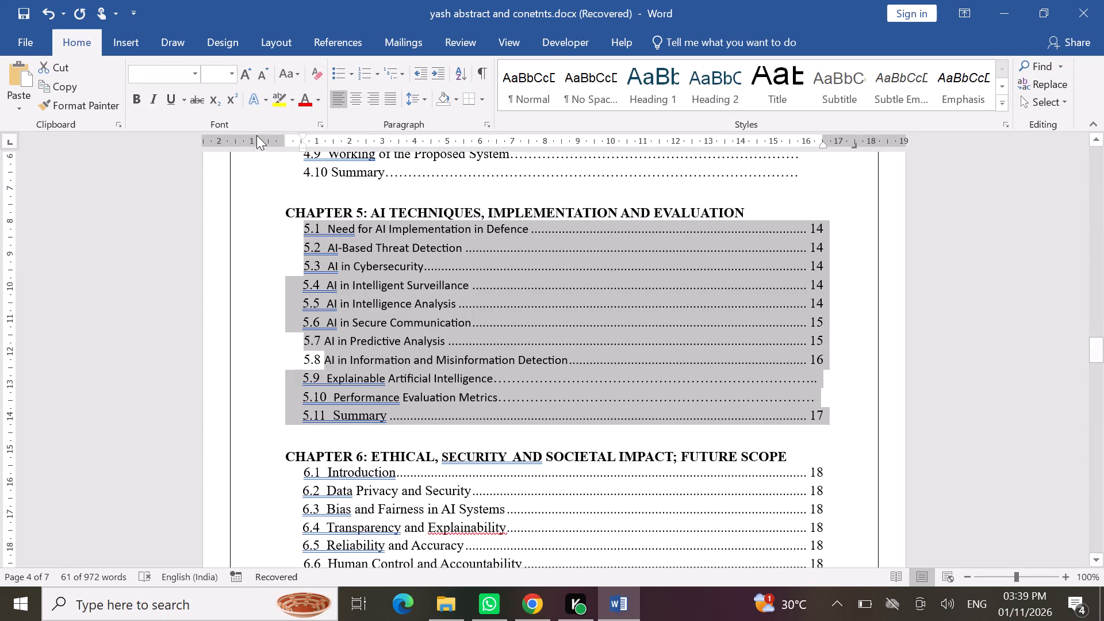
{"action": "left_click", "coordinate": [196, 70]}
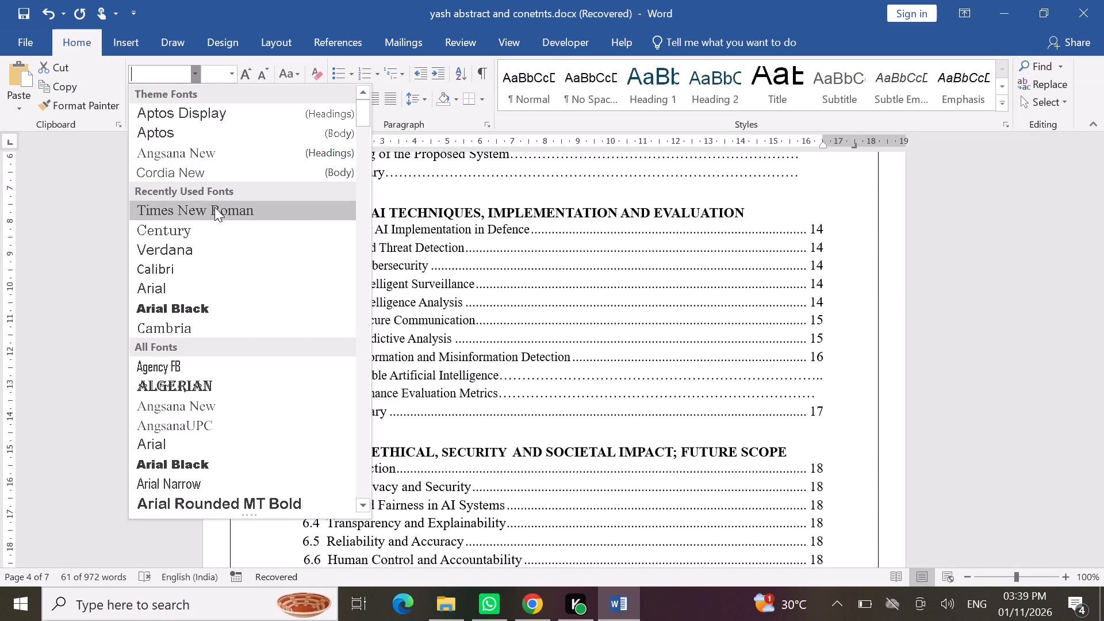
{"action": "left_click", "coordinate": [214, 207]}
{"action": "left_click", "coordinate": [236, 76]}
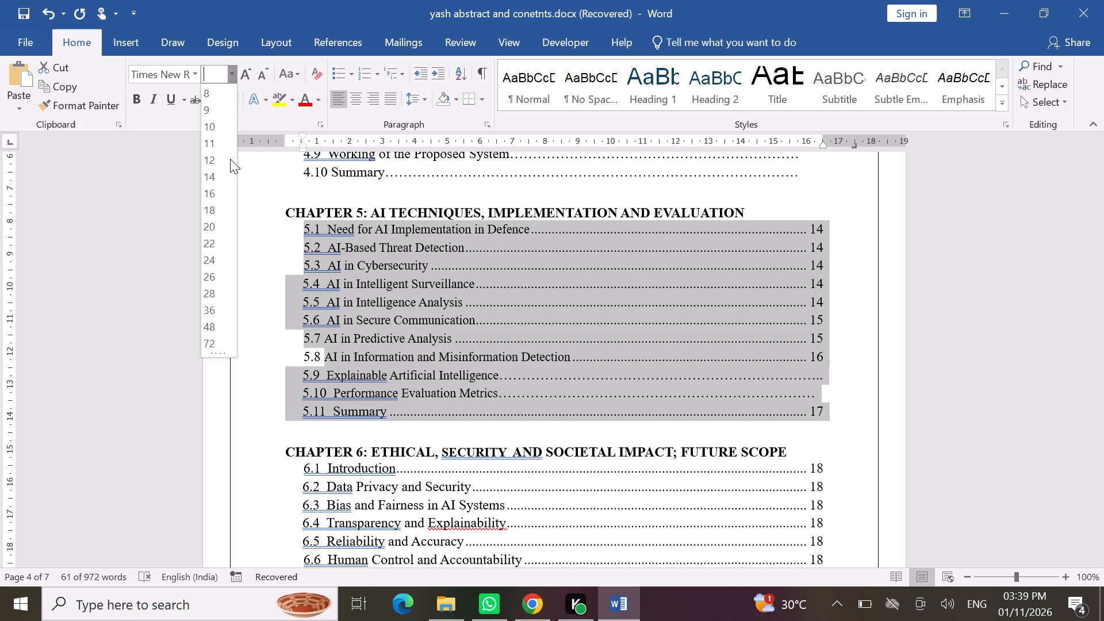
{"action": "left_click", "coordinate": [208, 162]}
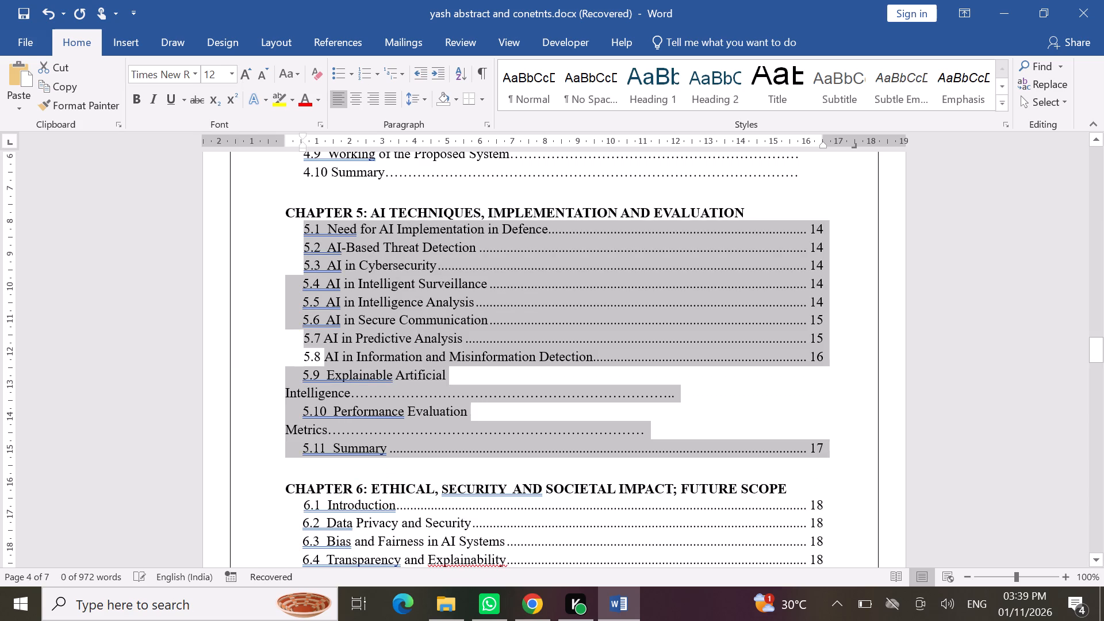
{"action": "left_click", "coordinate": [252, 305]}
Review the contents entries from Chapter 3 through Chapter 7 and References for formatting and line breaks.
{"action": "scroll", "coordinate": [252, 305], "scroll_direction": "down", "scroll_amount": 4}
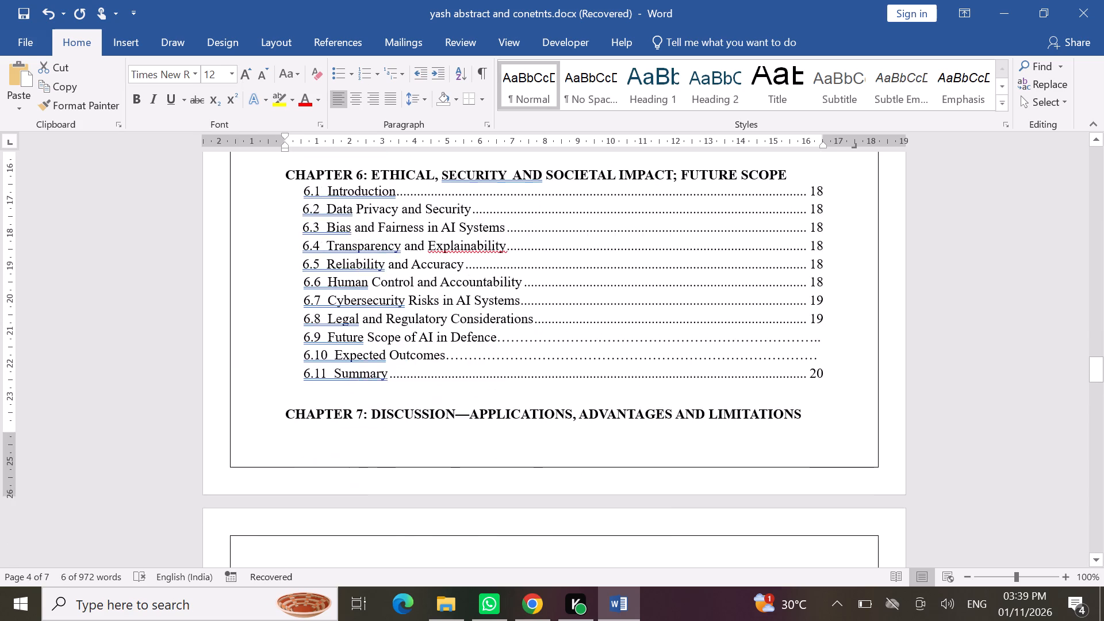
{"action": "scroll", "coordinate": [252, 305], "scroll_direction": "down", "scroll_amount": 1}
{"action": "scroll", "coordinate": [252, 305], "scroll_direction": "up", "scroll_amount": 4}
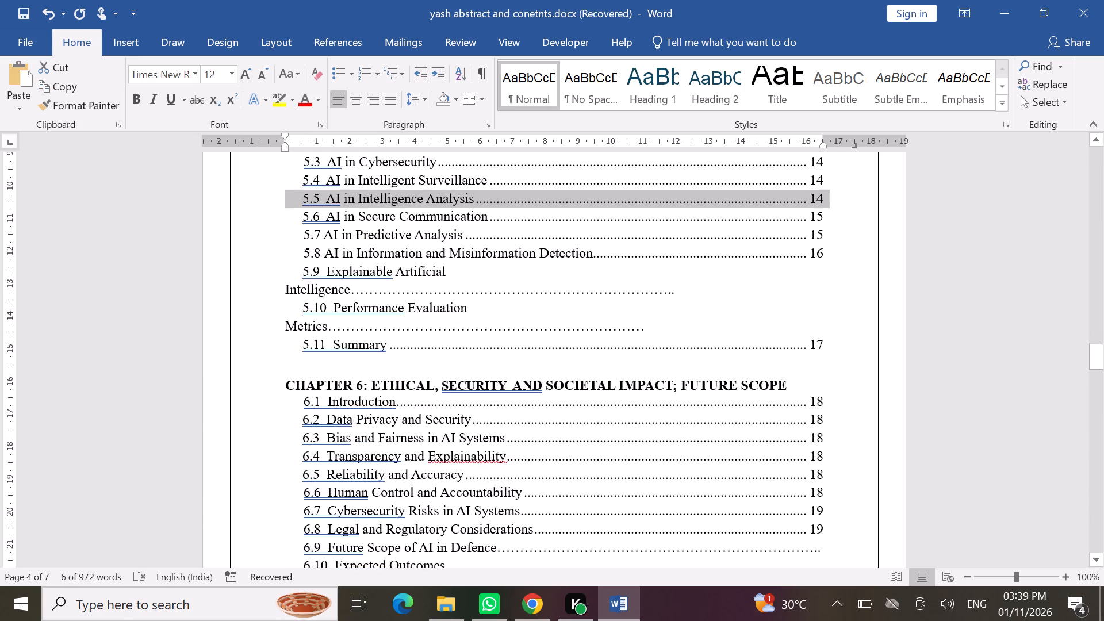
{"action": "scroll", "coordinate": [252, 305], "scroll_direction": "up", "scroll_amount": 6}
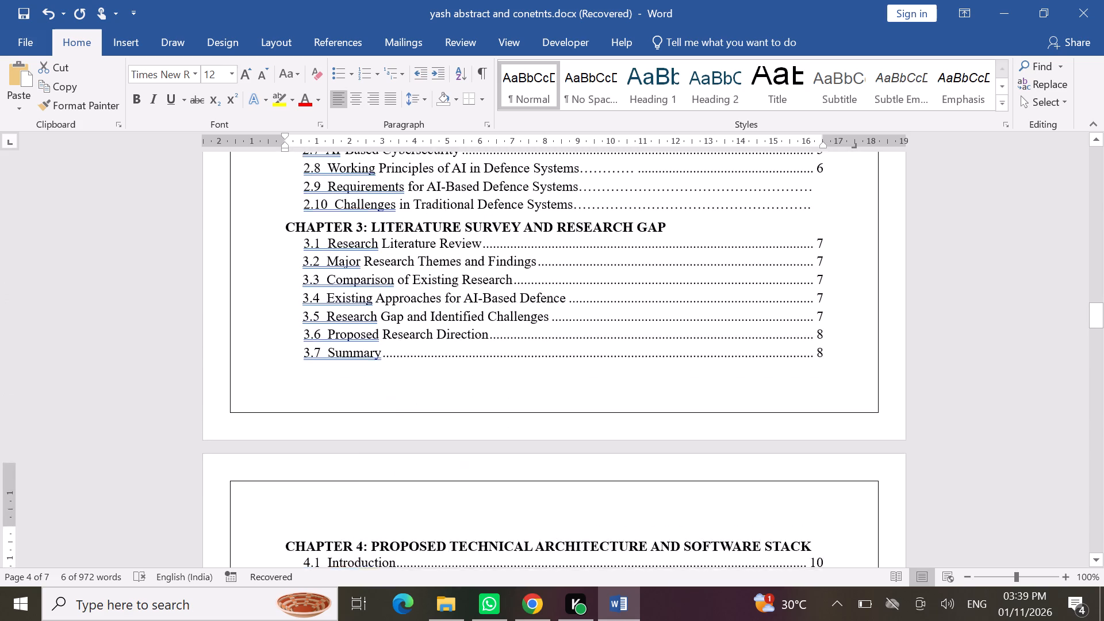
{"action": "scroll", "coordinate": [252, 305], "scroll_direction": "up", "scroll_amount": 3}
{"action": "scroll", "coordinate": [252, 305], "scroll_direction": "down", "scroll_amount": 11}
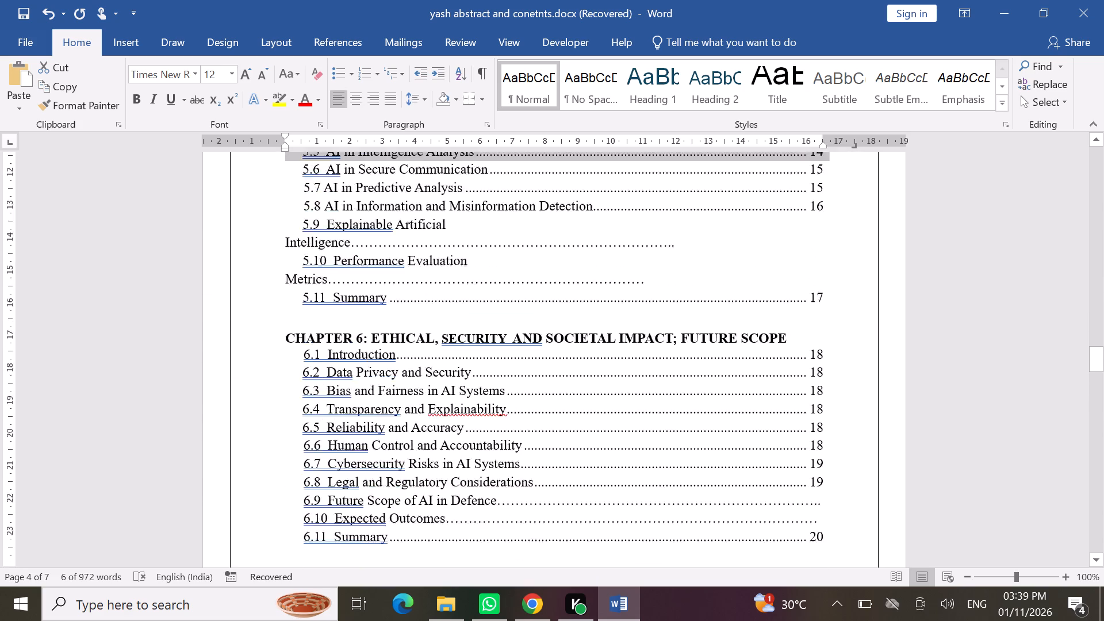
{"action": "scroll", "coordinate": [252, 305], "scroll_direction": "down", "scroll_amount": 3}
{"action": "scroll", "coordinate": [252, 305], "scroll_direction": "right", "scroll_amount": 2}
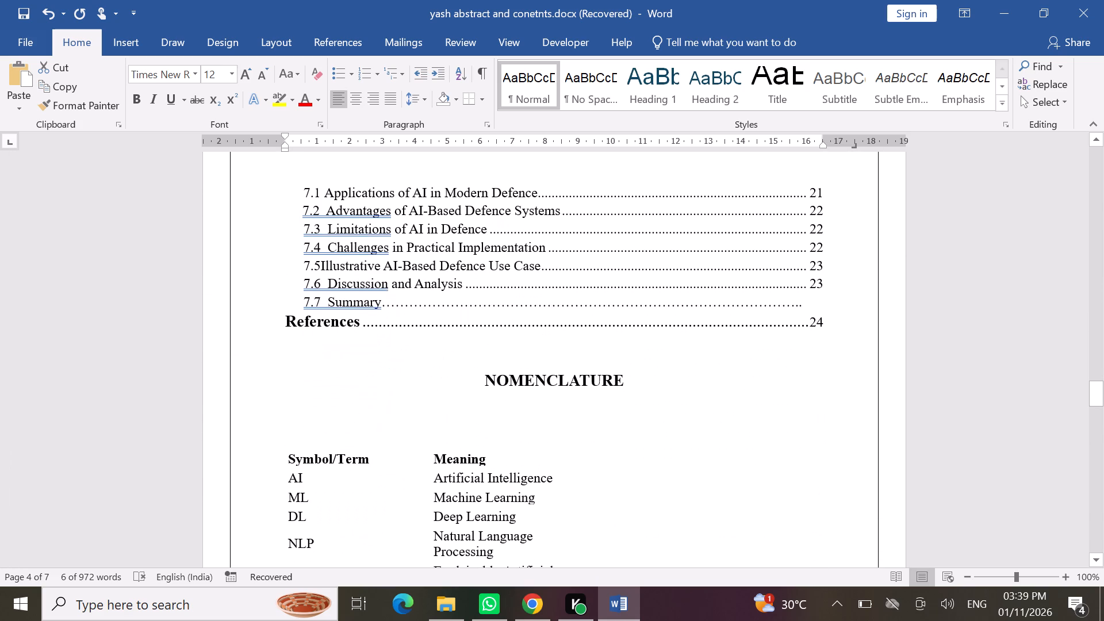
{"action": "scroll", "coordinate": [252, 305], "scroll_direction": "right", "scroll_amount": 1}
{"action": "scroll", "coordinate": [252, 305], "scroll_direction": "up", "scroll_amount": 3}
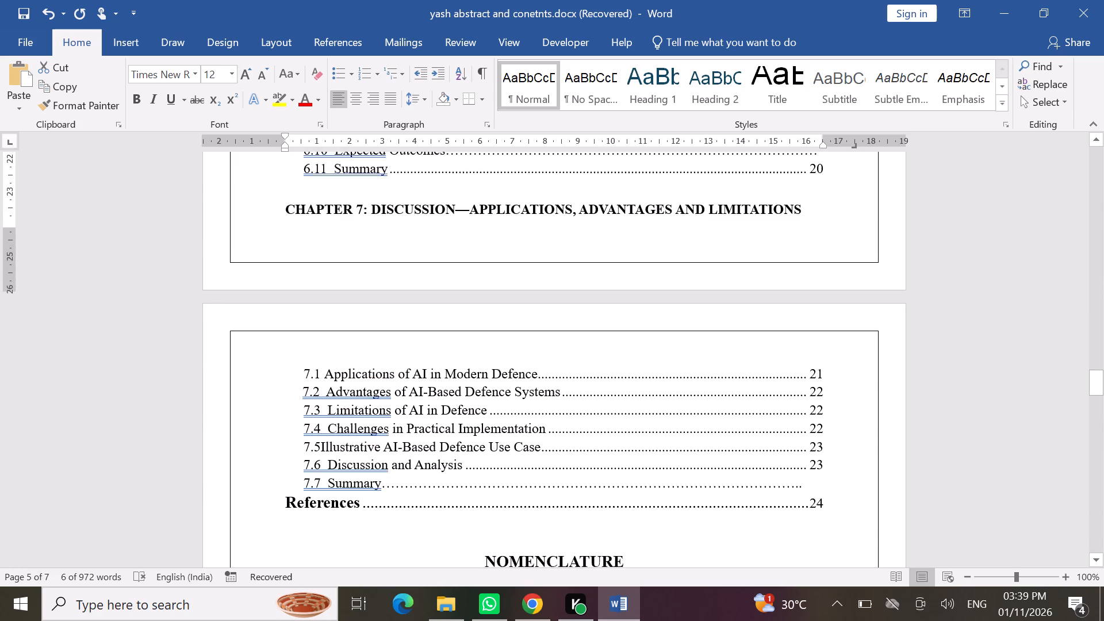
{"action": "scroll", "coordinate": [252, 305], "scroll_direction": "up", "scroll_amount": 1}
{"action": "scroll", "coordinate": [336, 399], "scroll_direction": "up", "scroll_amount": 3}
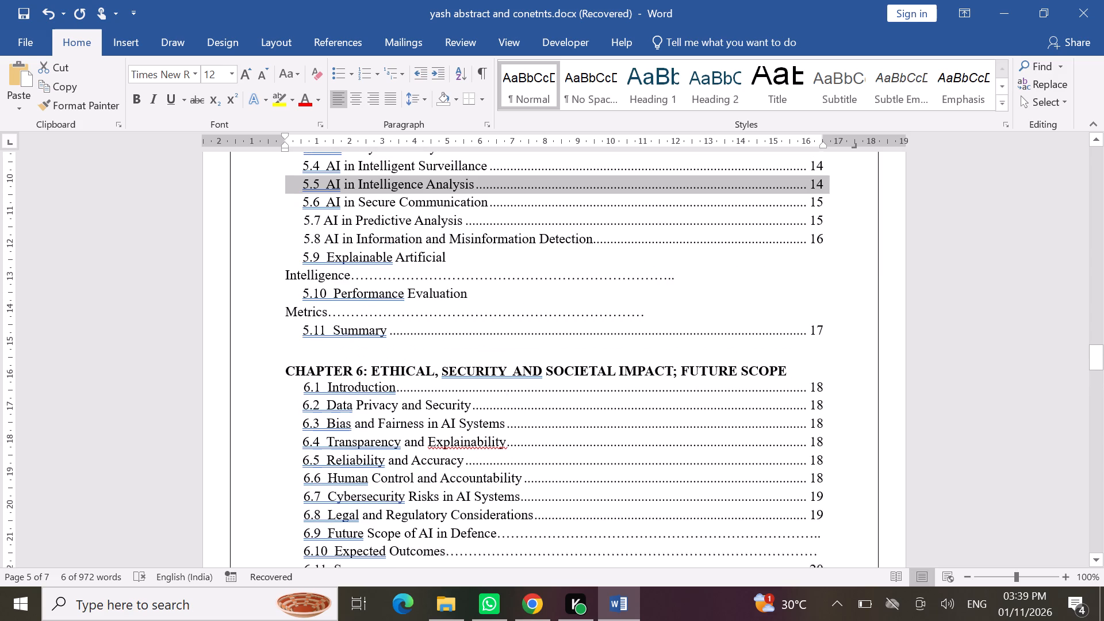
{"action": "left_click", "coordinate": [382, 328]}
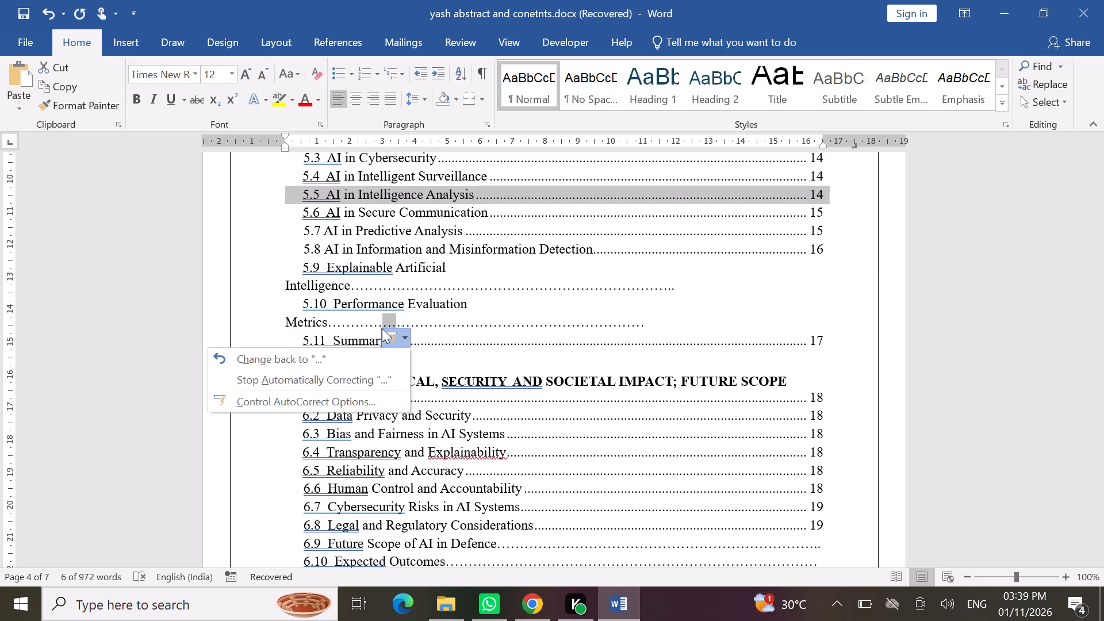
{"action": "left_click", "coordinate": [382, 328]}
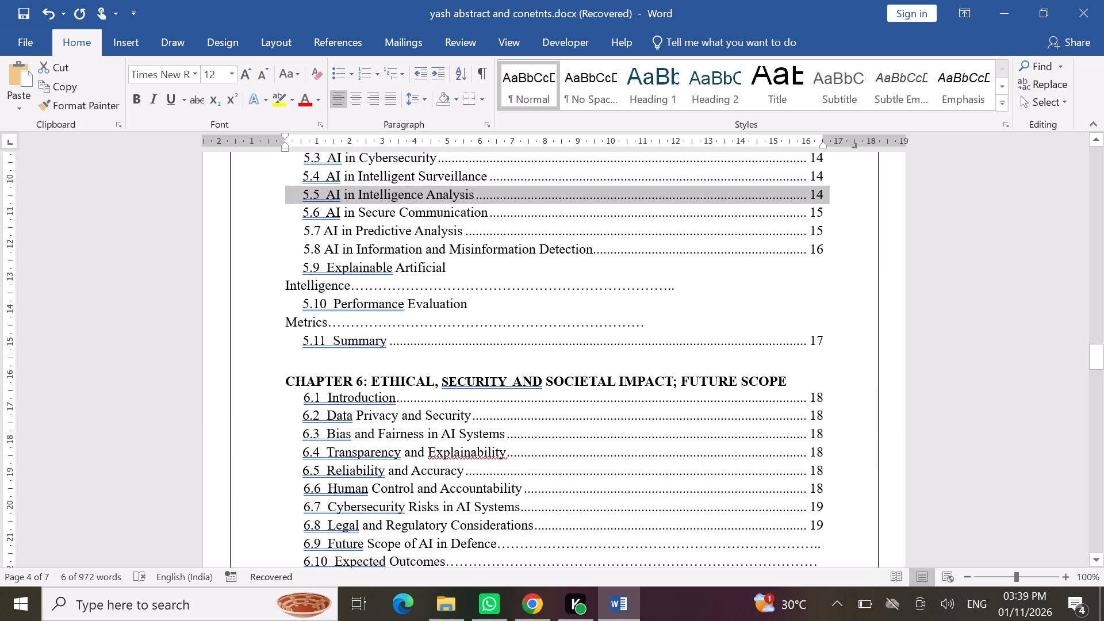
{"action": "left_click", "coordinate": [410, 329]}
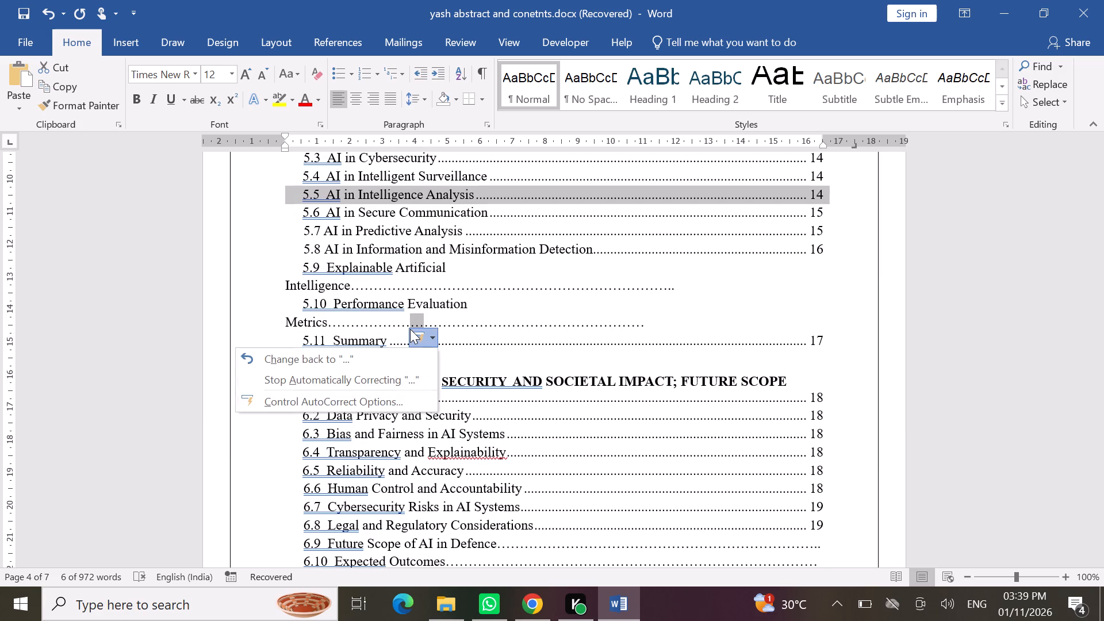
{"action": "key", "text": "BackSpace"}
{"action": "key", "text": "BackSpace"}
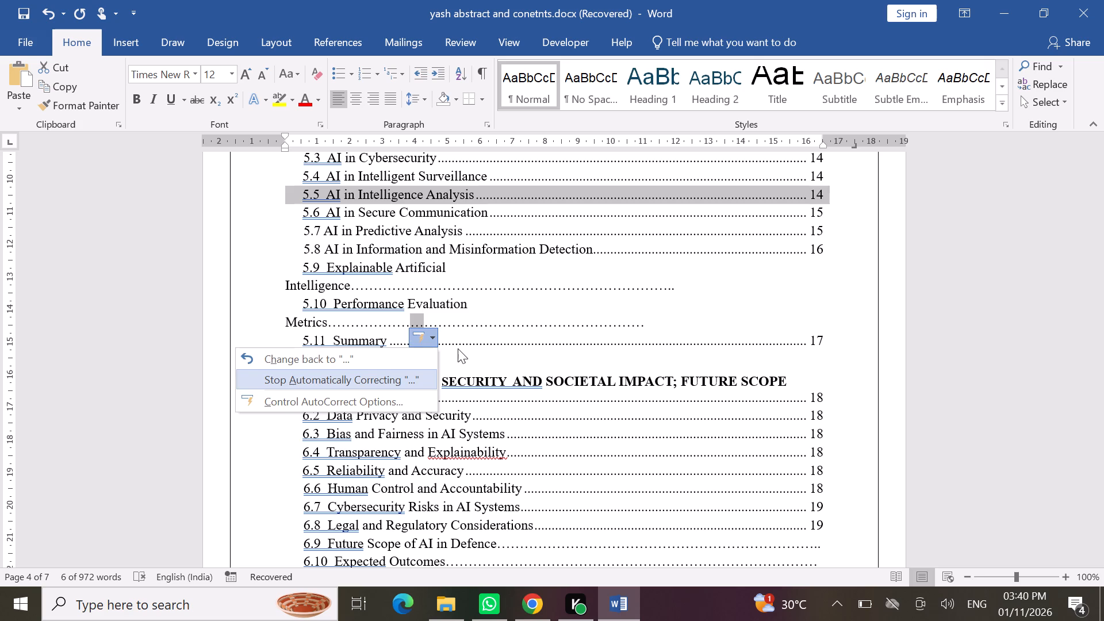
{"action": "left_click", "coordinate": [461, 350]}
Shorten the dot leaders of contents entries 5.10 and 5.9 so that each entry fits on a single line.
{"action": "left_click", "coordinate": [647, 323]}
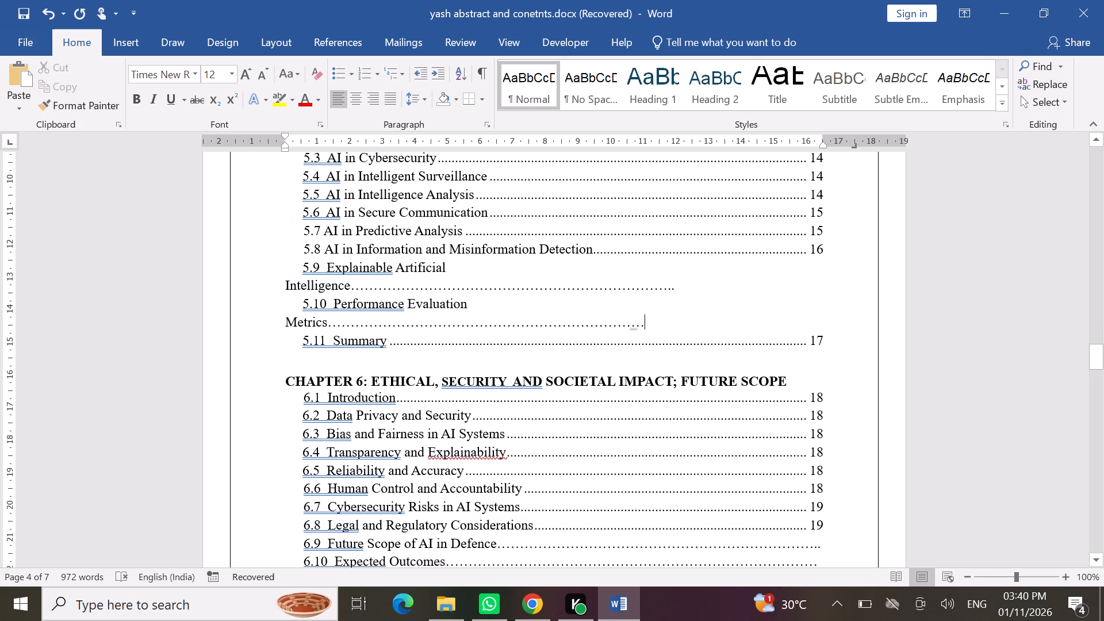
{"action": "key", "text": "BackSpace"}
{"action": "key", "text": "BackSpace"}
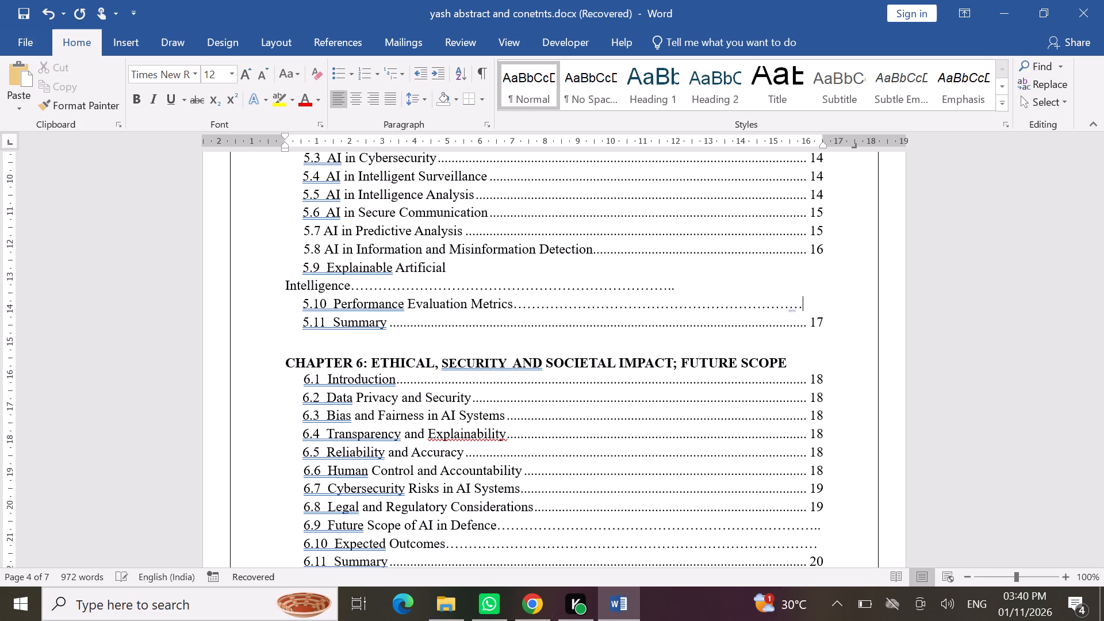
{"action": "key", "text": "BackSpace"}
{"action": "key", "text": "Up"}
{"action": "key", "text": "BackSpace"}
{"action": "key", "text": "BackSpace"}
{"action": "key", "text": "BackSpace"}
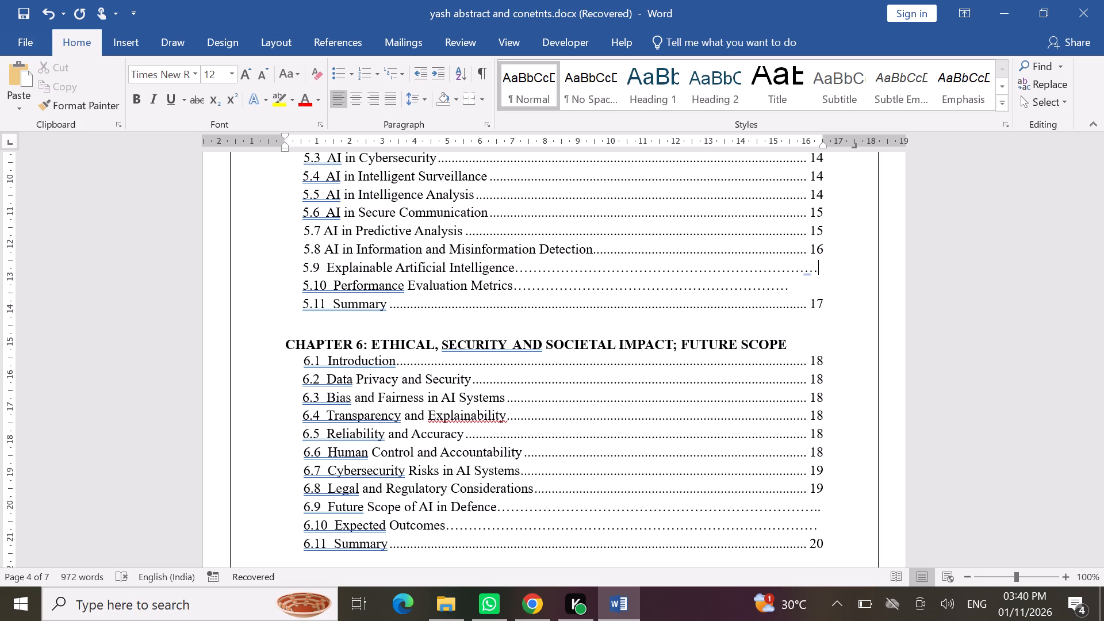
{"action": "key", "text": "BackSpace"}
{"action": "key", "text": "BackSpace"}
Set the Chapter 1 contents page numbers to 2 for entry 1.2 and to 3 for entries 1.4 and 1.5.
{"action": "scroll", "coordinate": [647, 323], "scroll_direction": "up", "scroll_amount": 1}
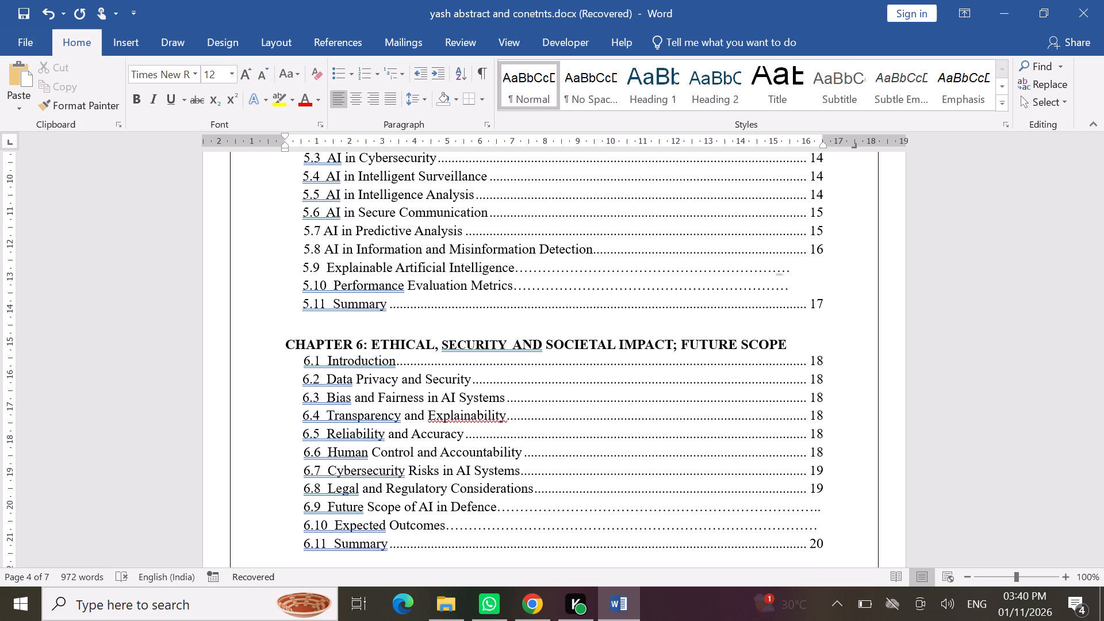
{"action": "scroll", "coordinate": [647, 323], "scroll_direction": "up", "scroll_amount": 7}
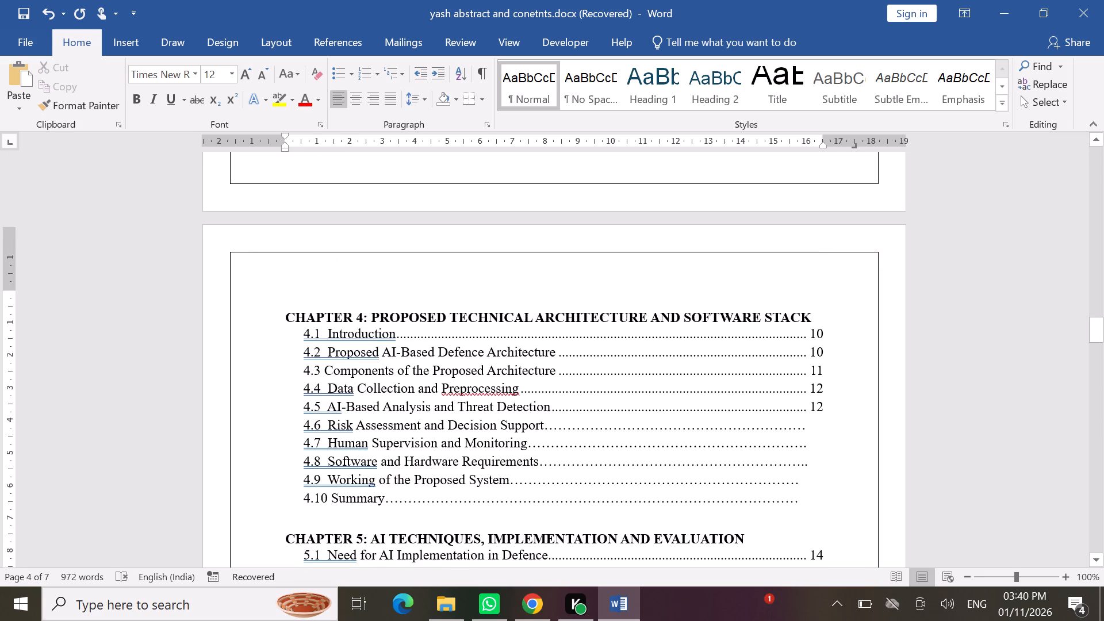
{"action": "scroll", "coordinate": [647, 323], "scroll_direction": "up", "scroll_amount": 6}
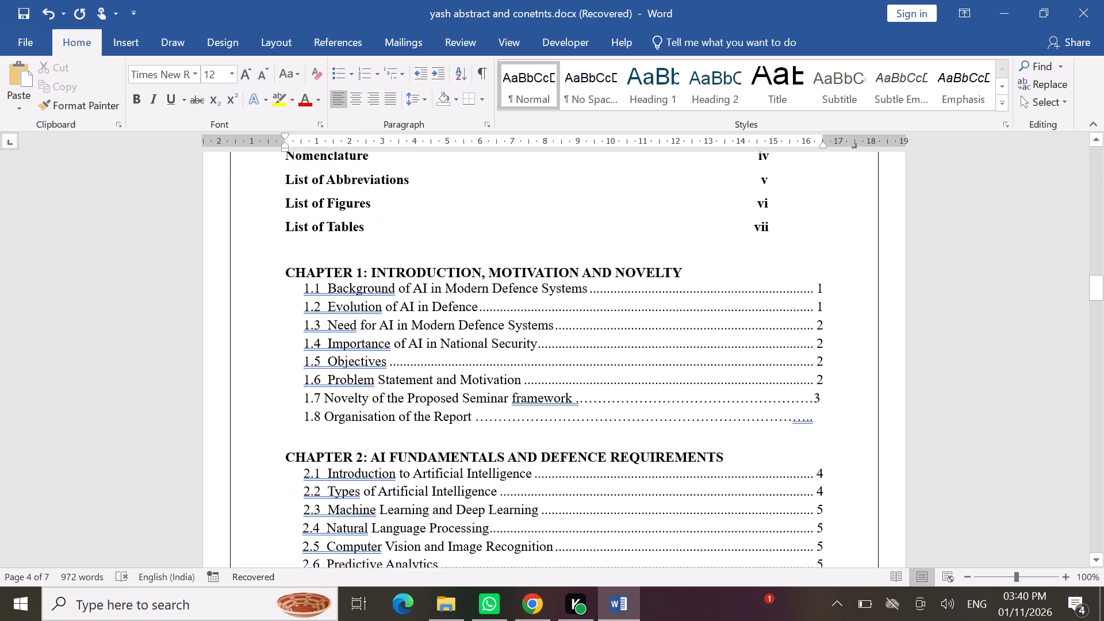
{"action": "scroll", "coordinate": [647, 323], "scroll_direction": "up", "scroll_amount": 2}
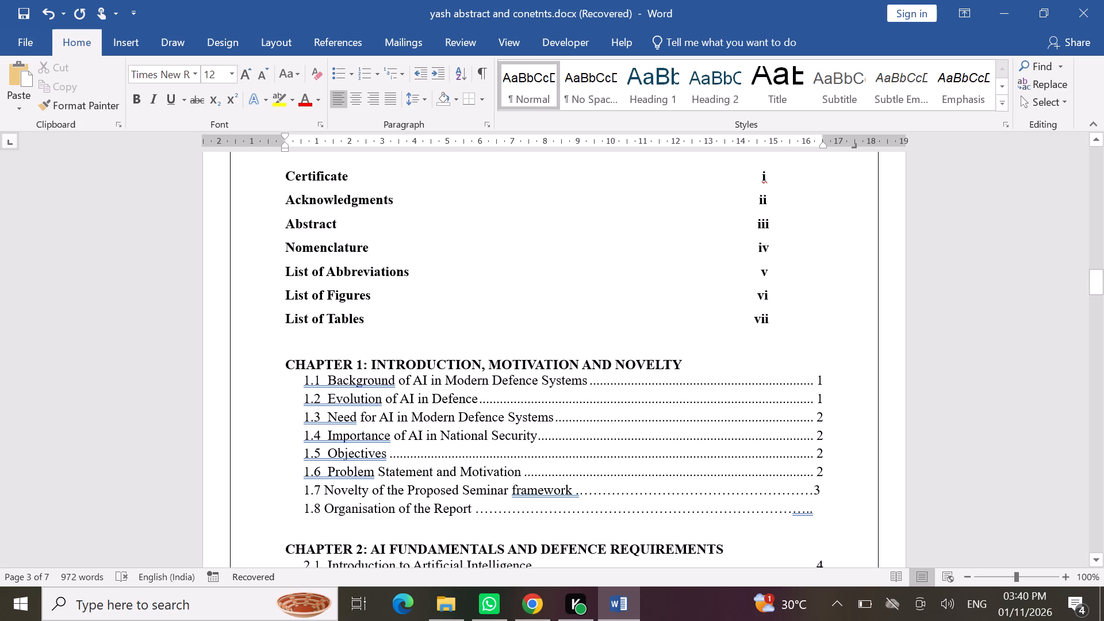
{"action": "left_click", "coordinate": [829, 401]}
{"action": "key", "text": "BackSpace"}
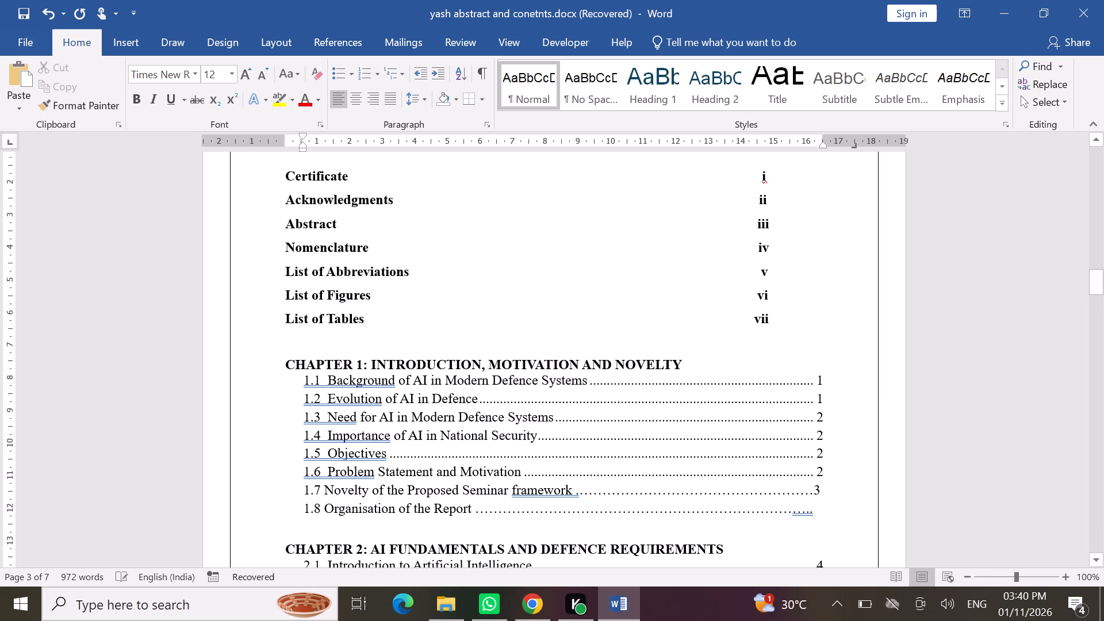
{"action": "key", "text": "2"}
{"action": "left_click", "coordinate": [829, 431]}
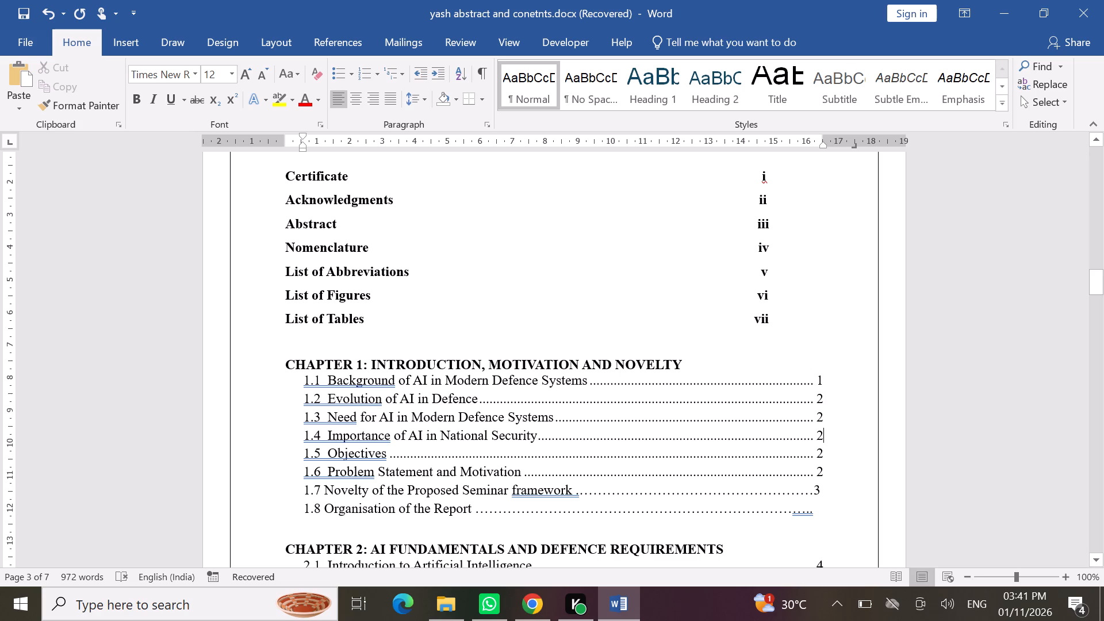
{"action": "key", "text": "BackSpace"}
{"action": "key", "text": "3"}
{"action": "key", "text": "Down"}
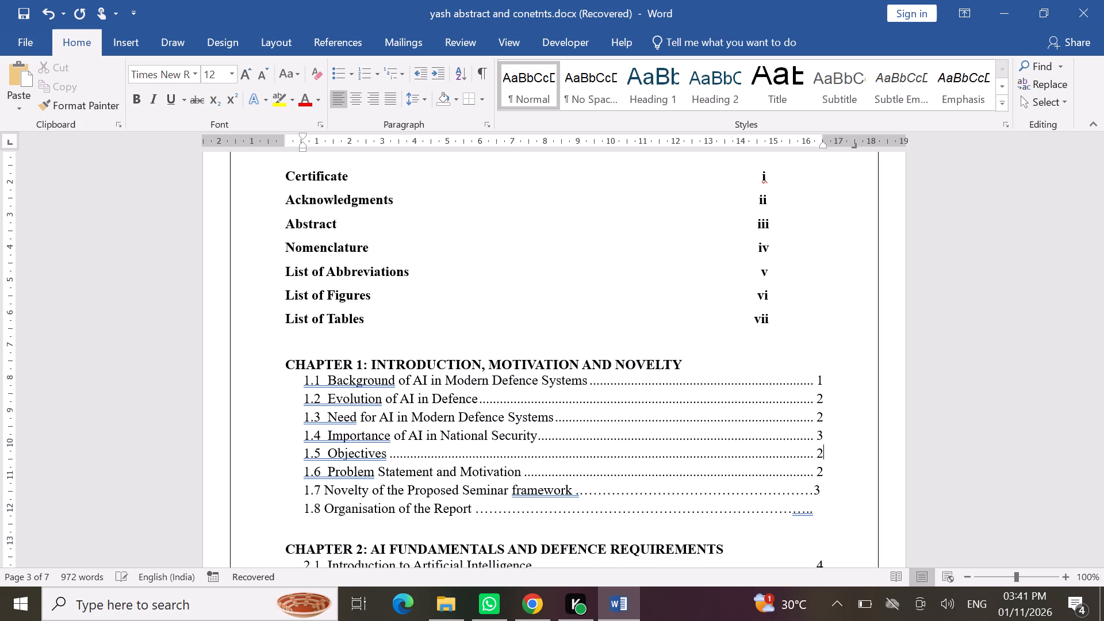
{"action": "key", "text": "BackSpace"}
{"action": "key", "text": "3"}
Set the page numbers of contents entries 1.6 and 1.7 to 4.
{"action": "key", "text": "Down"}
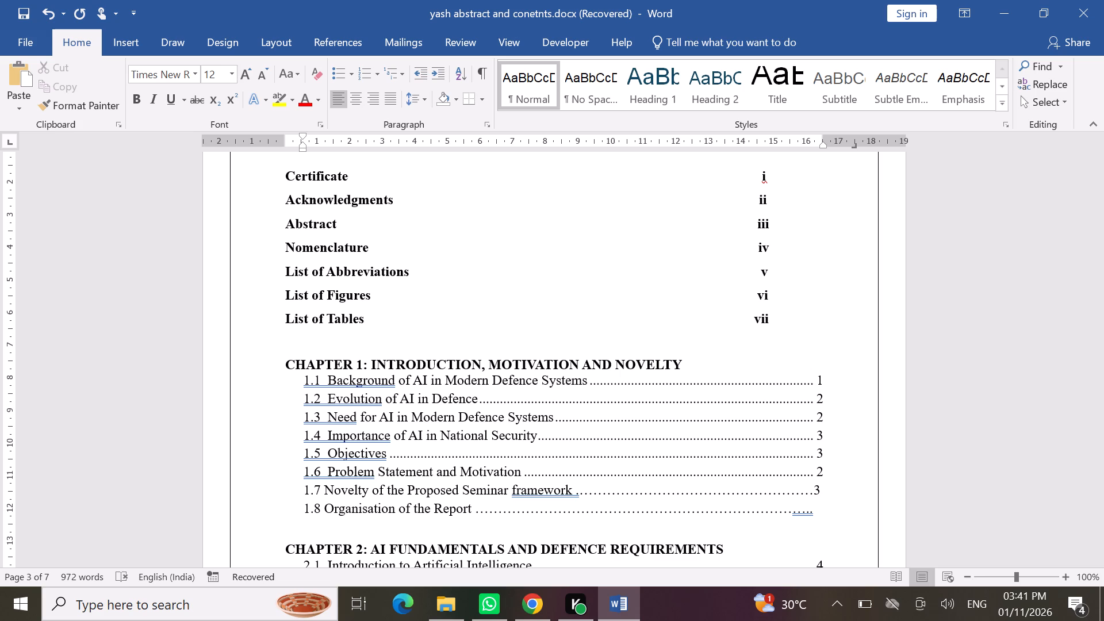
{"action": "key", "text": "BackSpace"}
{"action": "key", "text": "4"}
{"action": "key", "text": "Down"}
{"action": "key", "text": "BackSpace"}
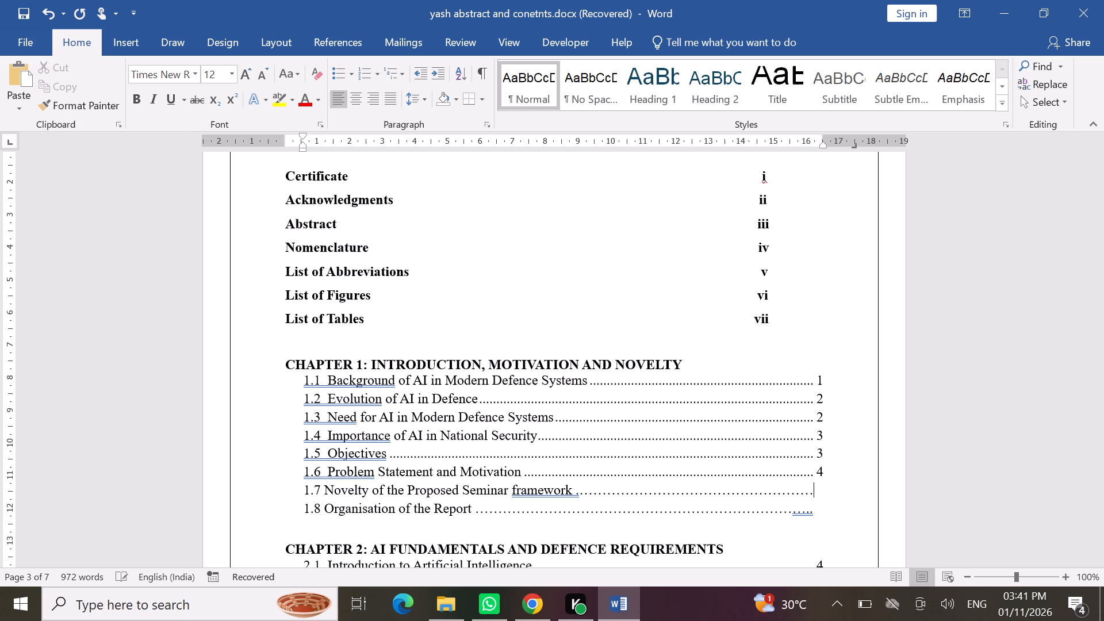
{"action": "key", "text": "4"}
Add page number 5 to contents entry 1.8, Organisation of the Report, and extend its dot leader by one dot.
{"action": "scroll", "coordinate": [829, 431], "scroll_direction": "down", "scroll_amount": 1}
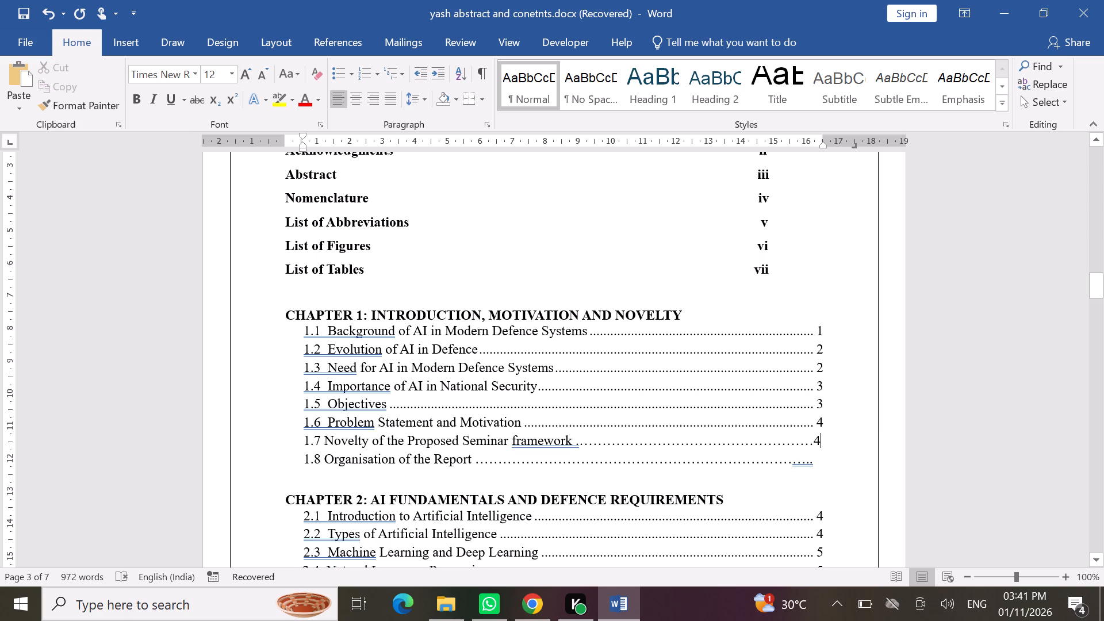
{"action": "key", "text": "Down"}
{"action": "key", "text": "5"}
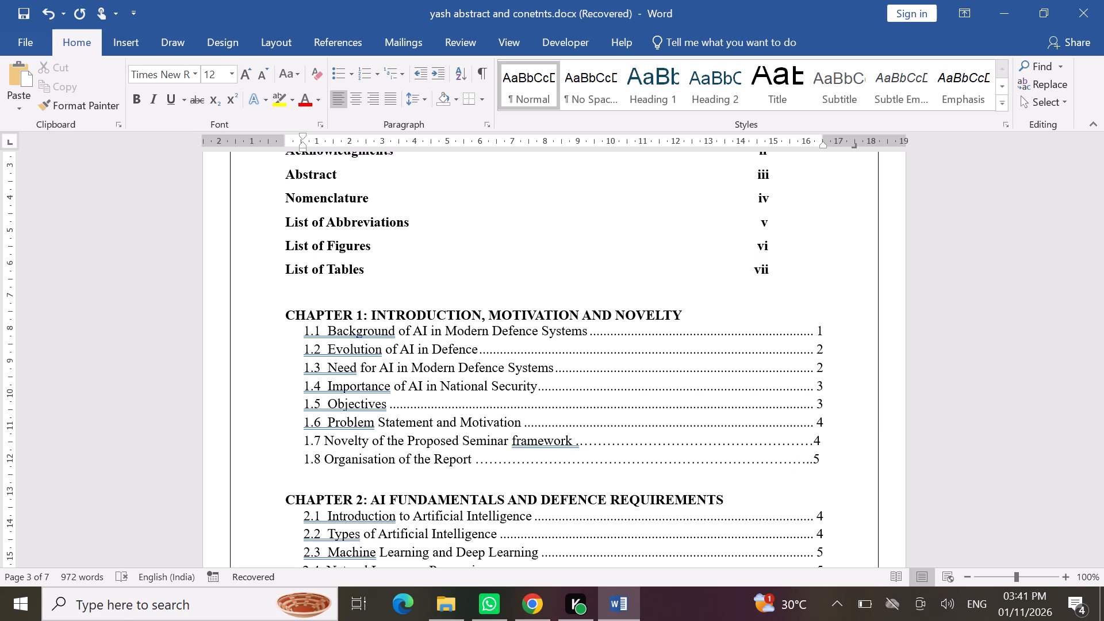
{"action": "key", "text": "Left"}
{"action": "key", "text": "period"}
{"action": "key", "text": "BackSpace"}
Set the page numbers of Chapter 2 contents entries 2.1 and 2.2 to 6.
{"action": "scroll", "coordinate": [852, 491], "scroll_direction": "down", "scroll_amount": 2}
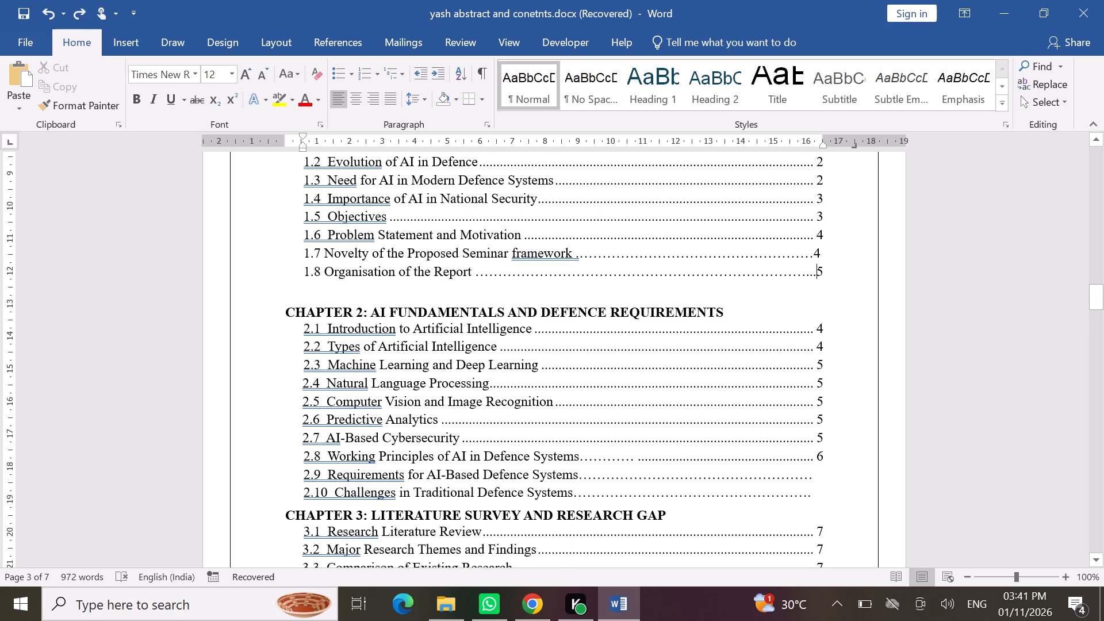
{"action": "left_click", "coordinate": [829, 327]}
{"action": "key", "text": "BackSpace"}
{"action": "key", "text": "6"}
{"action": "key", "text": "Down"}
{"action": "key", "text": "BackSpace"}
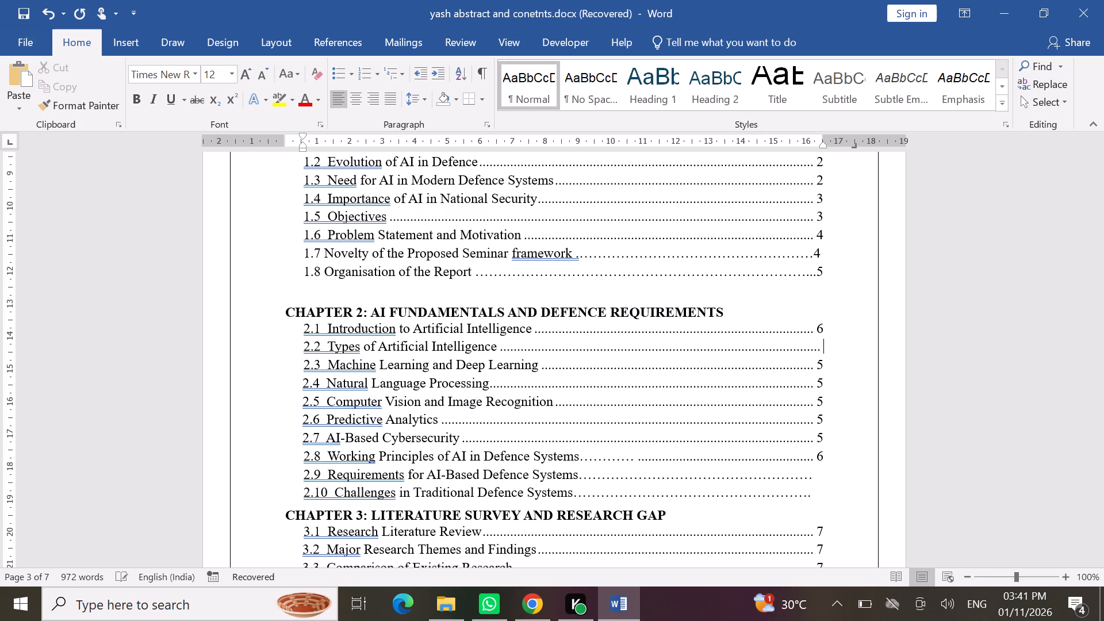
{"action": "key", "text": "6"}
Set the page numbers of contents entries 2.3 through 2.8 to 7.
{"action": "key", "text": "Down"}
{"action": "key", "text": "BackSpace"}
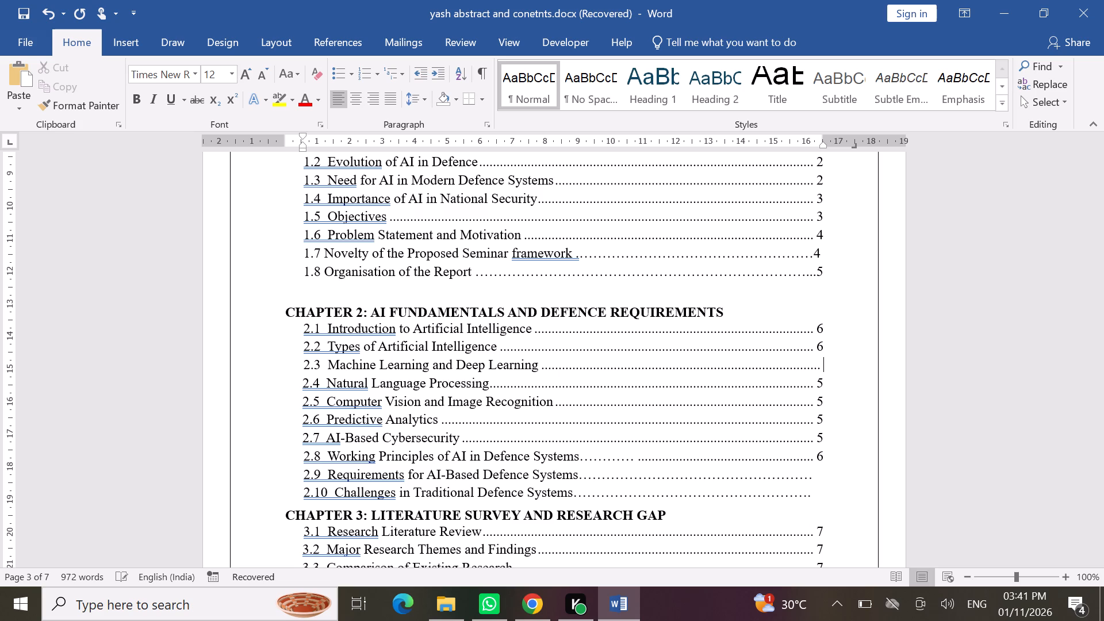
{"action": "key", "text": "7"}
{"action": "key", "text": "Down"}
{"action": "key", "text": "BackSpace"}
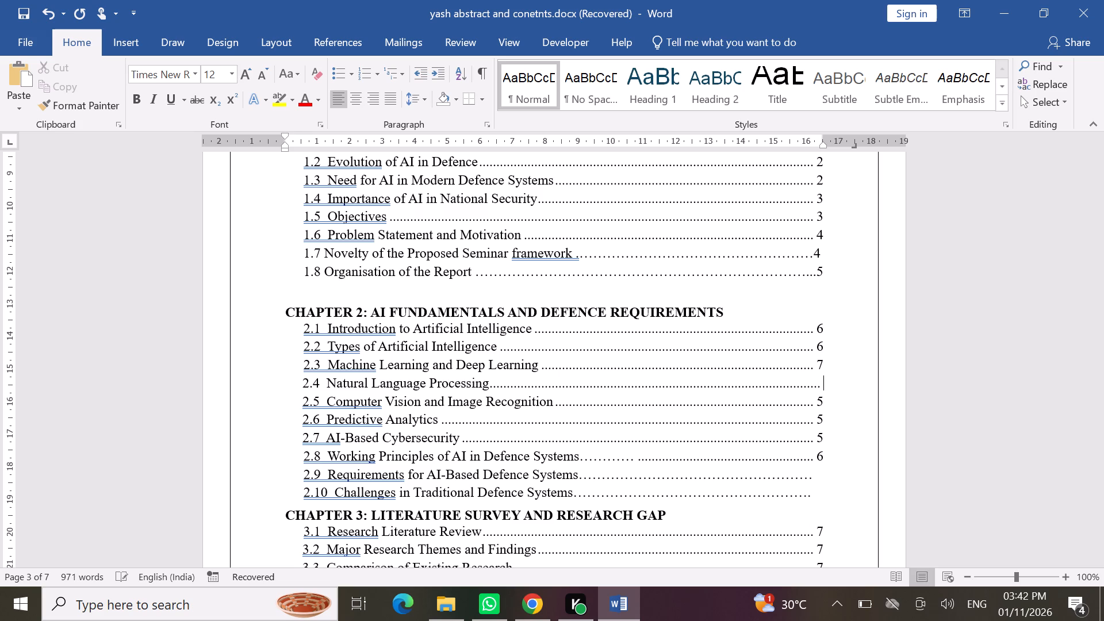
{"action": "key", "text": "7"}
{"action": "key", "text": "Down"}
{"action": "key", "text": "BackSpace"}
{"action": "key", "text": "7"}
{"action": "key", "text": "Down"}
{"action": "key", "text": "BackSpace"}
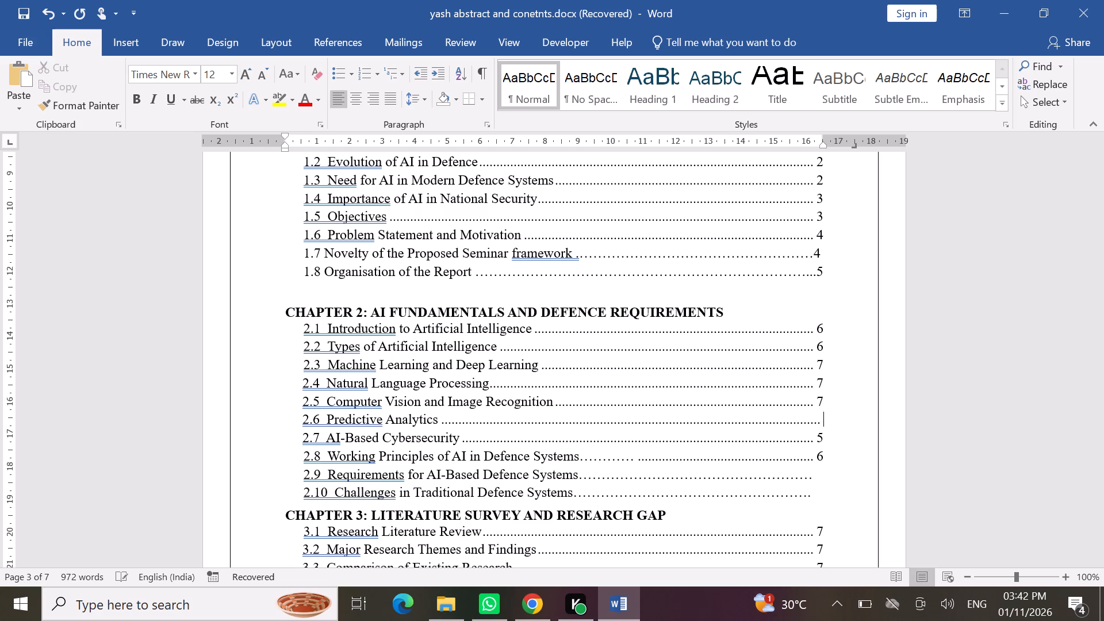
{"action": "key", "text": "7"}
{"action": "key", "text": "Down"}
{"action": "key", "text": "BackSpace"}
{"action": "key", "text": "7"}
{"action": "key", "text": "Down"}
{"action": "key", "text": "BackSpace"}
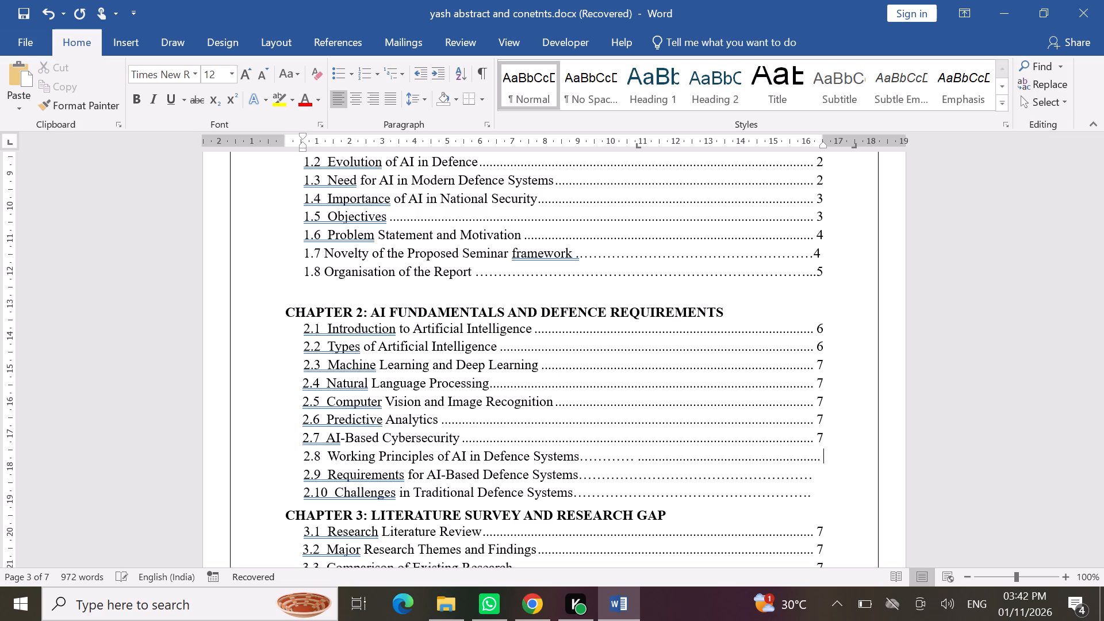
{"action": "key", "text": "7"}
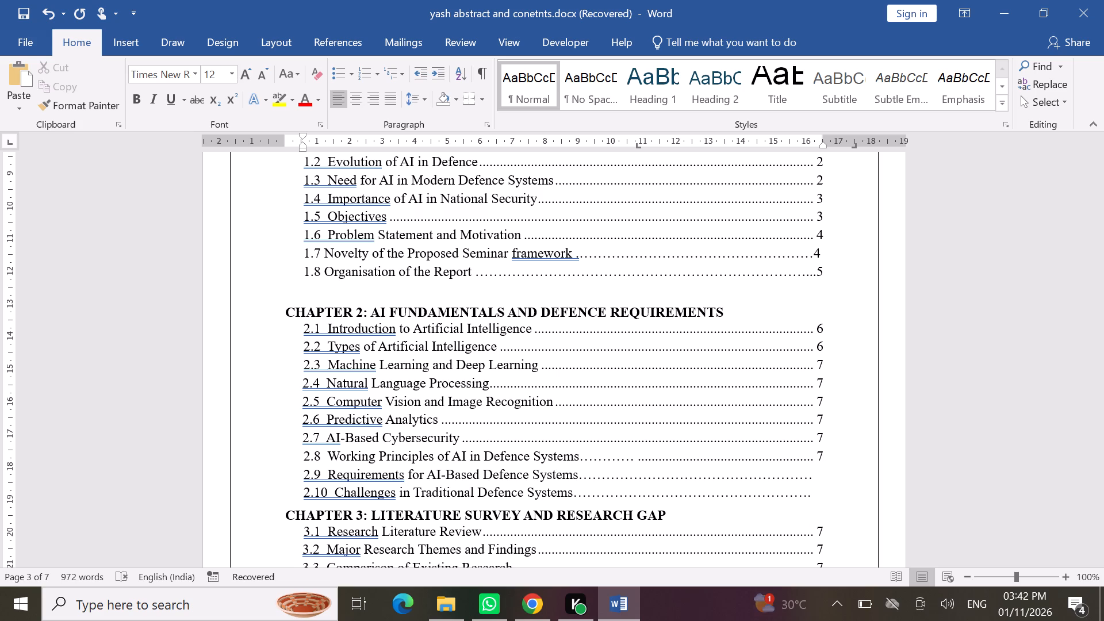
Add page number 8 to contents entries 2.9 and 2.10, extending each dot leader by one dot and keeping each entry on one line.
{"action": "key", "text": "Down"}
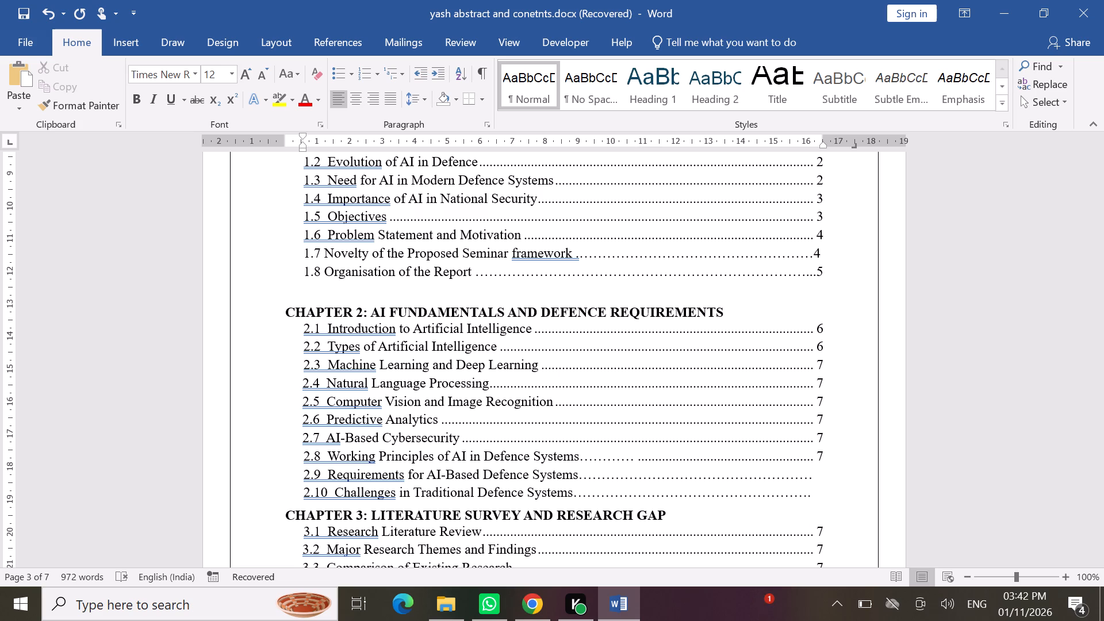
{"action": "key", "text": "period"}
{"action": "key", "text": "8"}
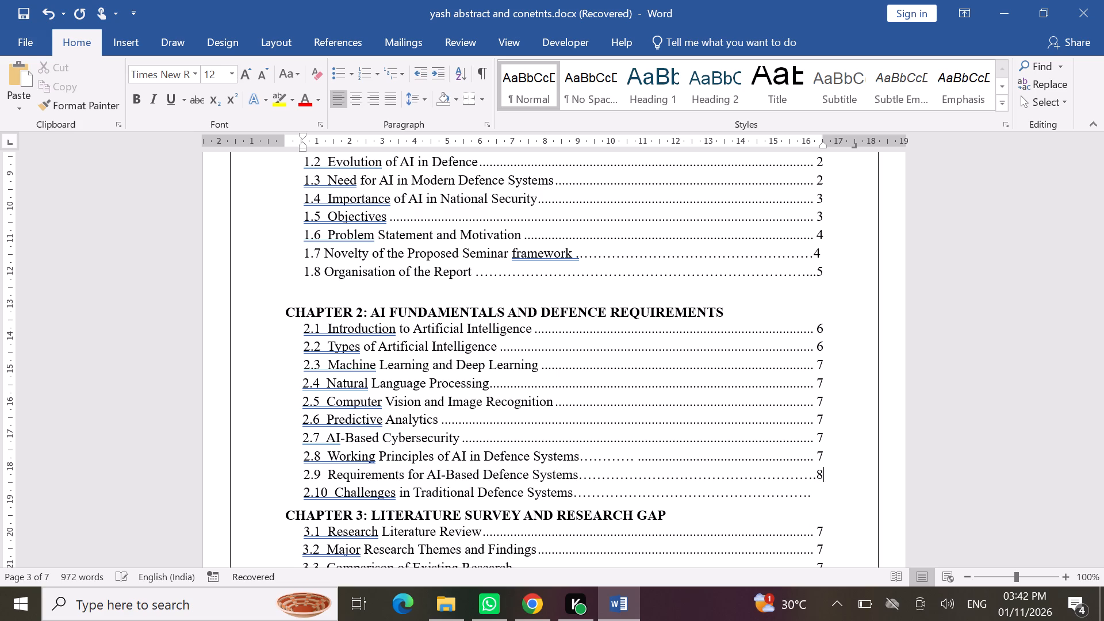
{"action": "key", "text": "Down"}
{"action": "key", "text": "period"}
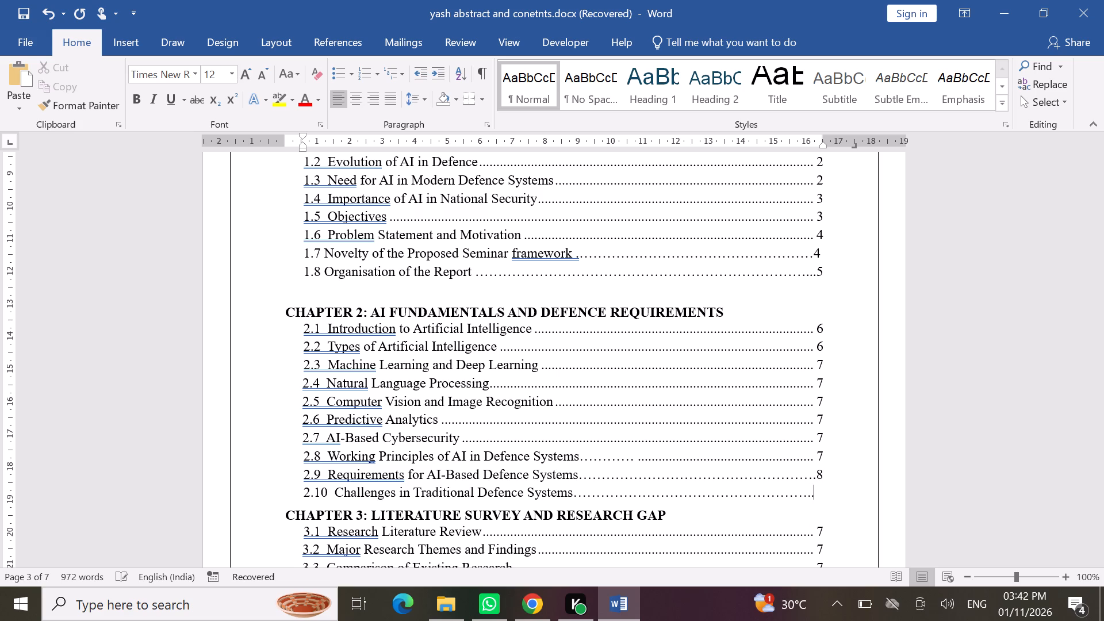
{"action": "key", "text": "8"}
{"action": "key", "text": "Left"}
{"action": "key", "text": "period"}
{"action": "key", "text": "BackSpace"}
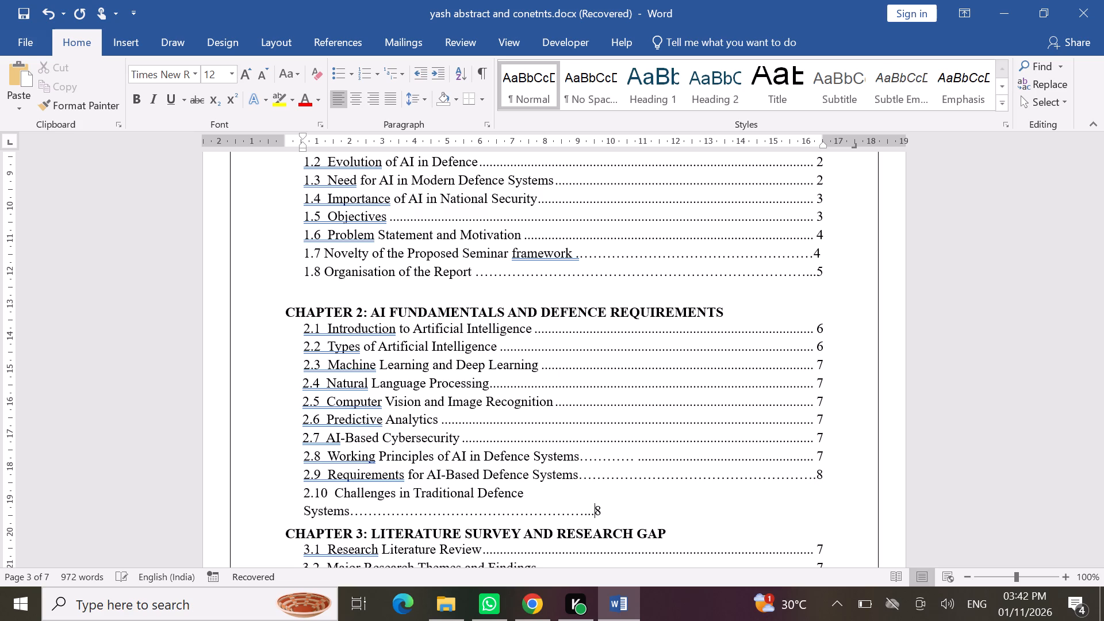
{"action": "key", "text": "BackSpace"}
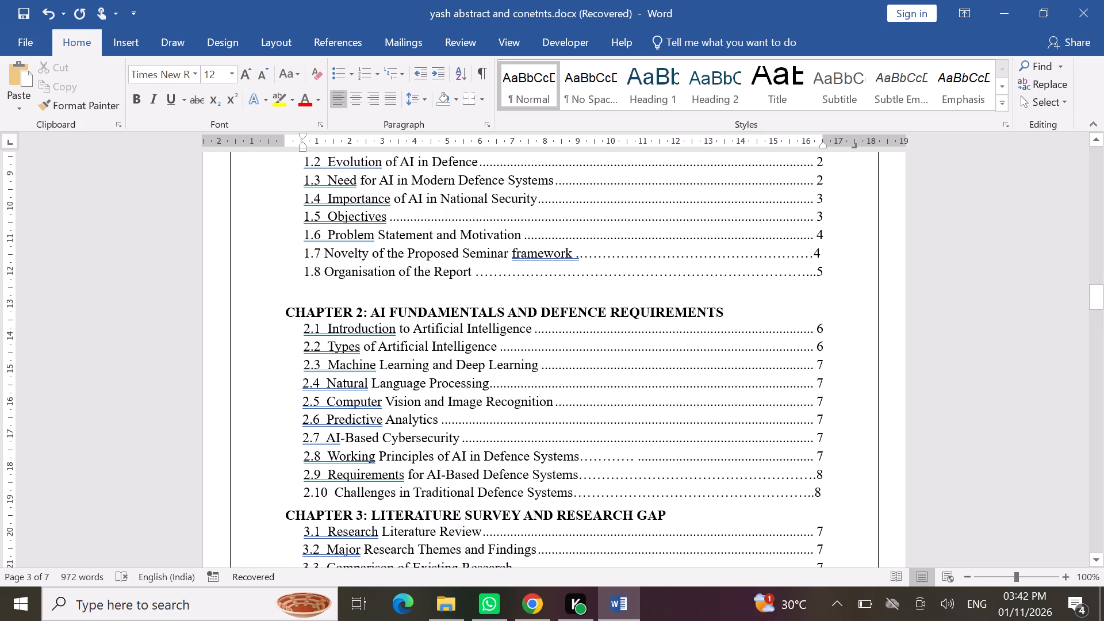
{"action": "scroll", "coordinate": [793, 407], "scroll_direction": "down", "scroll_amount": 2}
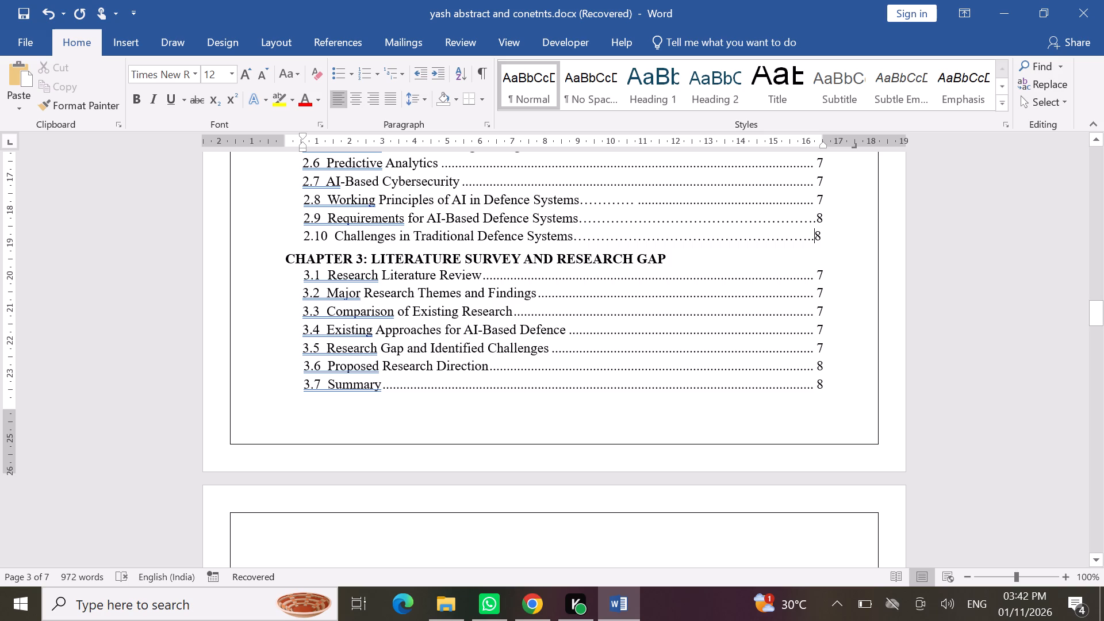
Set the page numbers of Chapter 3 contents entries 3.1 and 3.2 to 9.
{"action": "left_click", "coordinate": [830, 275]}
{"action": "key", "text": "BackSpace"}
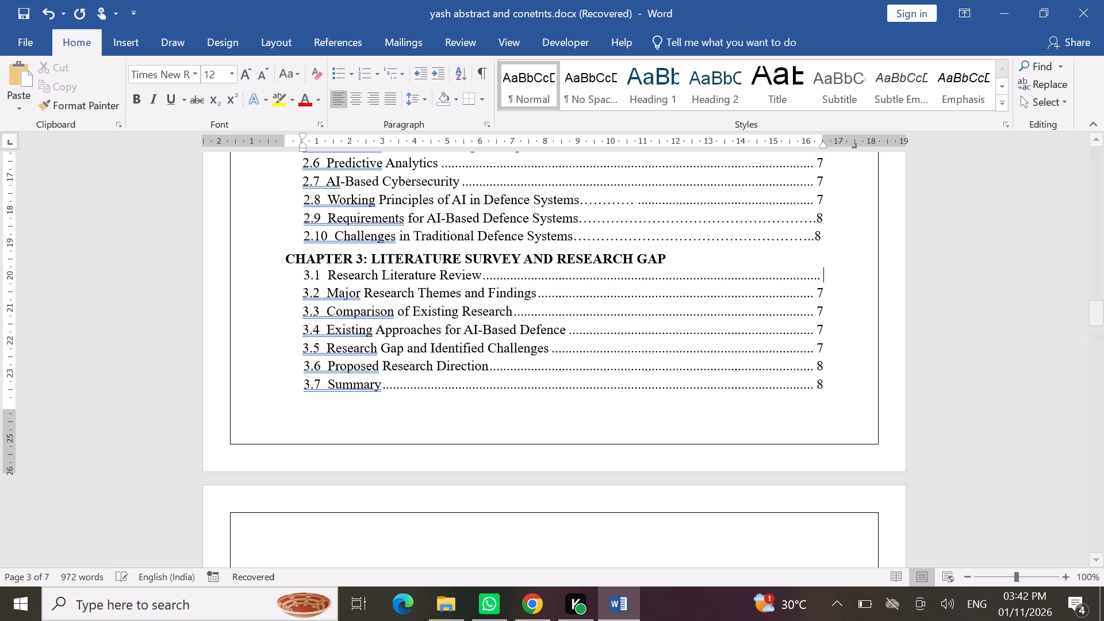
{"action": "key", "text": "9"}
{"action": "key", "text": "Down"}
{"action": "key", "text": "BackSpace"}
{"action": "key", "text": "9"}
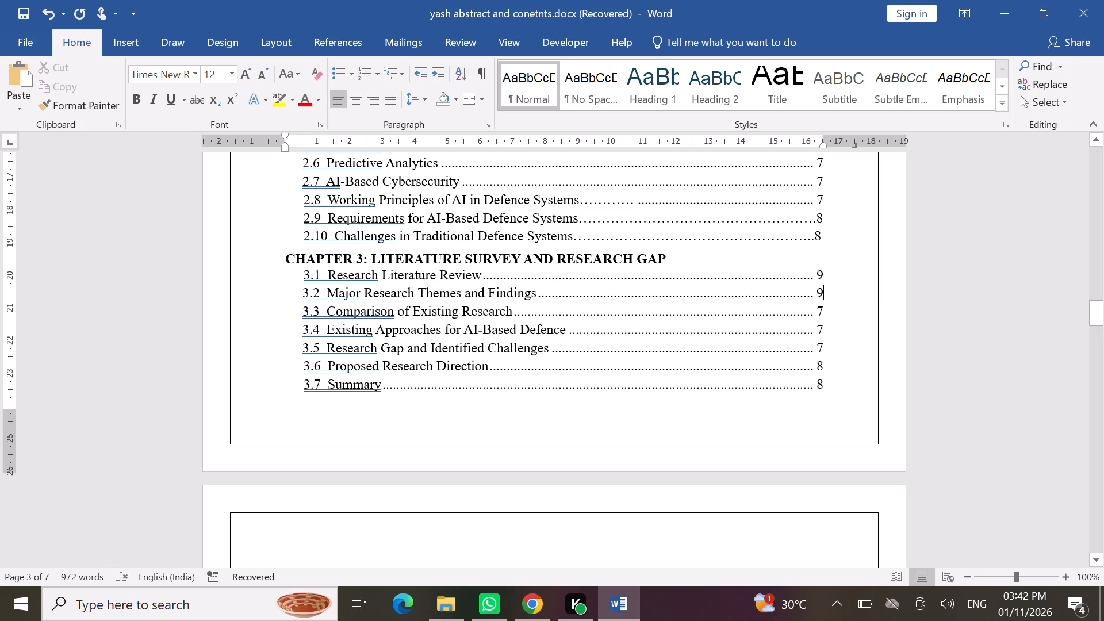
Set the page number of contents entry 3.3 to 10 and those of entries 3.4 and 3.5 to 11.
{"action": "left_click", "coordinate": [835, 311]}
{"action": "key", "text": "BackSpace"}
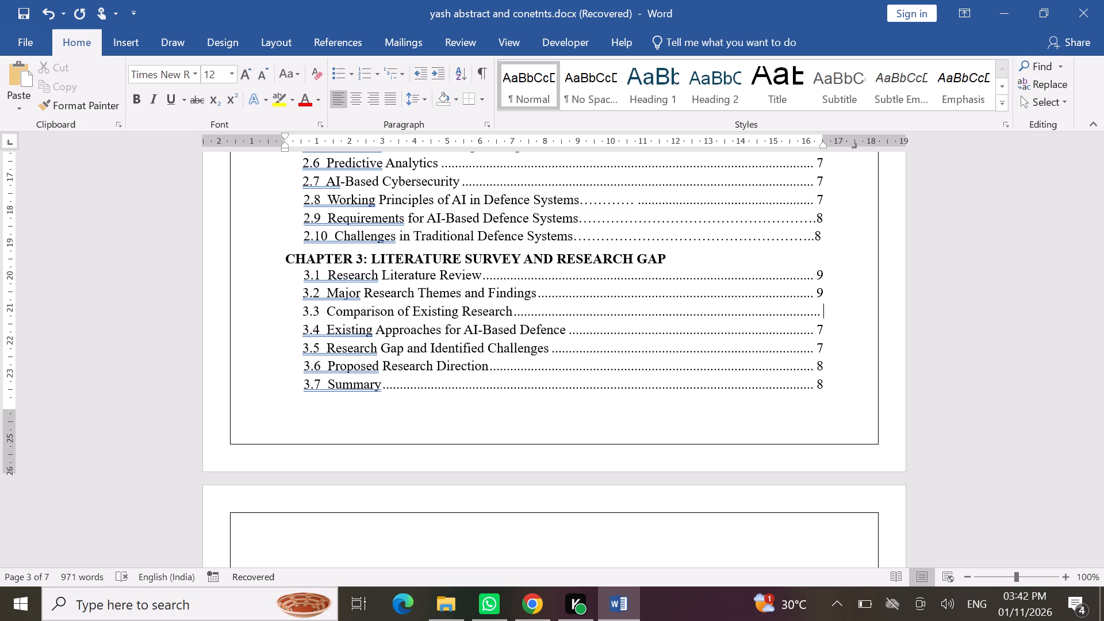
{"action": "type", "text": "10"}
{"action": "key", "text": "Down"}
{"action": "key", "text": "BackSpace"}
{"action": "type", "text": "11"}
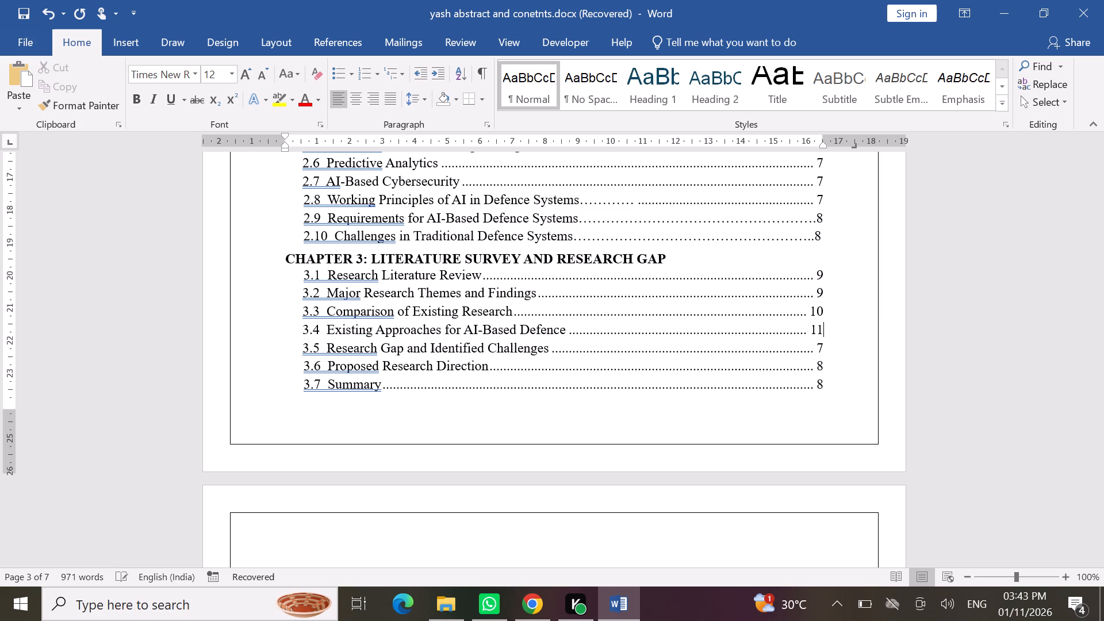
{"action": "key", "text": "BackSpace"}
{"action": "key", "text": "1"}
{"action": "key", "text": "Down"}
{"action": "key", "text": "BackSpace"}
{"action": "type", "text": "11"}
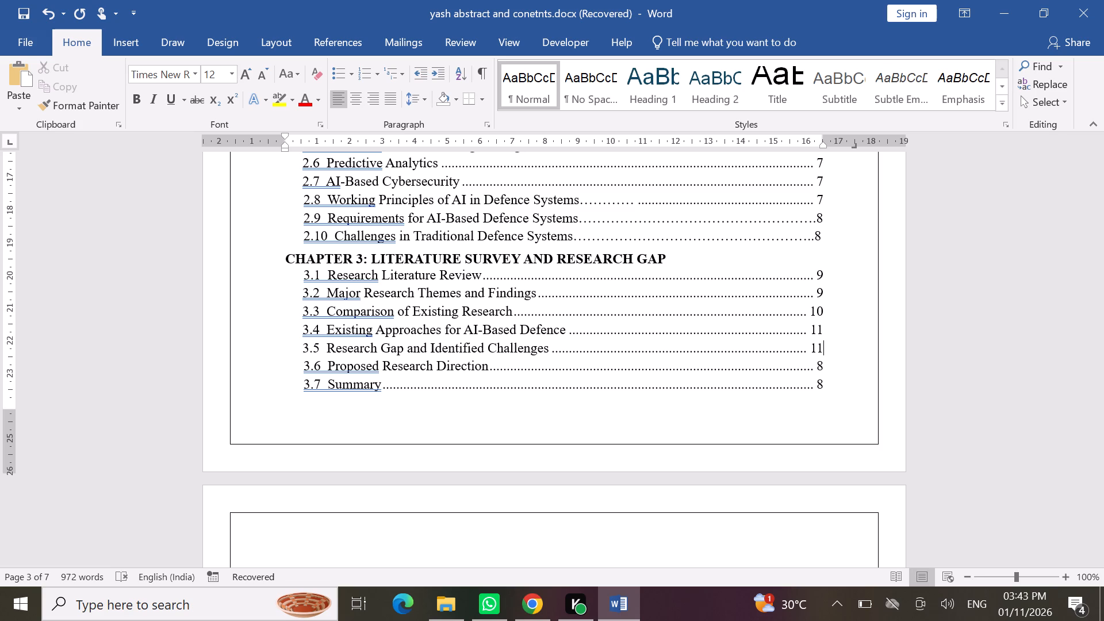
Set the page numbers of contents entries 3.6, Proposed Research Direction, and 3.7, Summary, to 12.
{"action": "key", "text": "Down"}
{"action": "key", "text": "BackSpace"}
{"action": "type", "text": "12"}
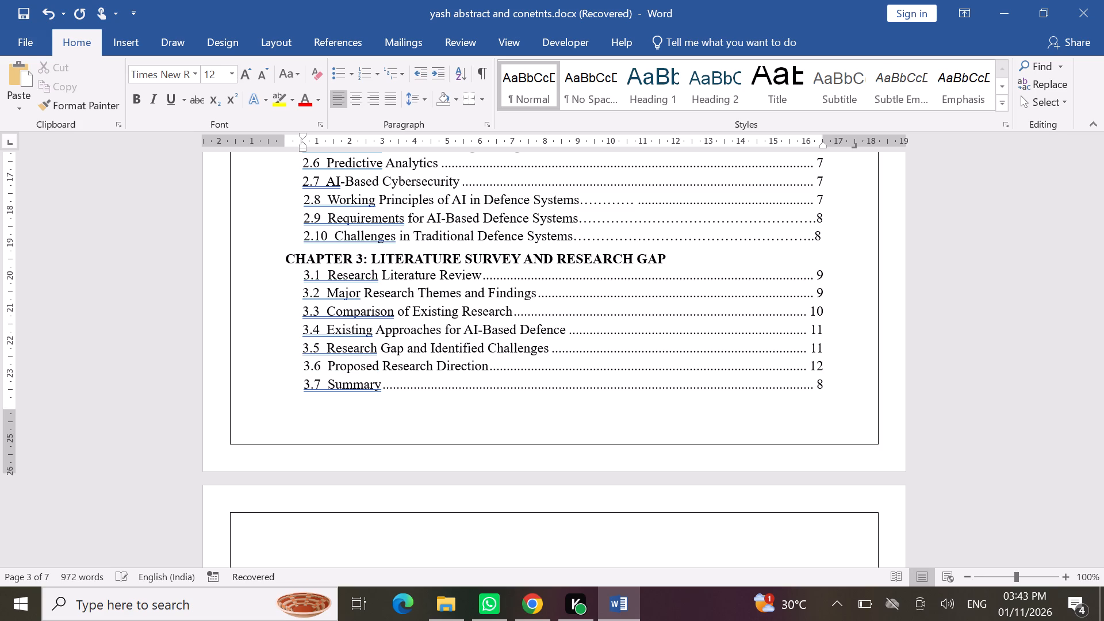
{"action": "key", "text": "Down"}
{"action": "key", "text": "BackSpace"}
{"action": "type", "text": "12"}
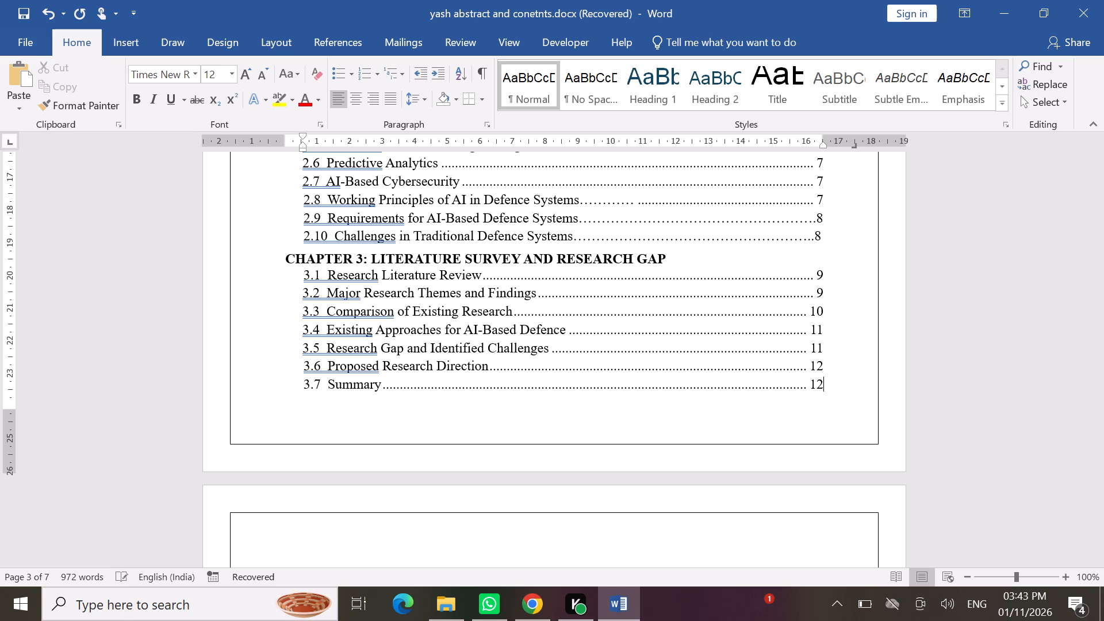
Update the page numbers of the Chapter 4 contents entries.
{"action": "scroll", "coordinate": [835, 311], "scroll_direction": "down", "scroll_amount": 3}
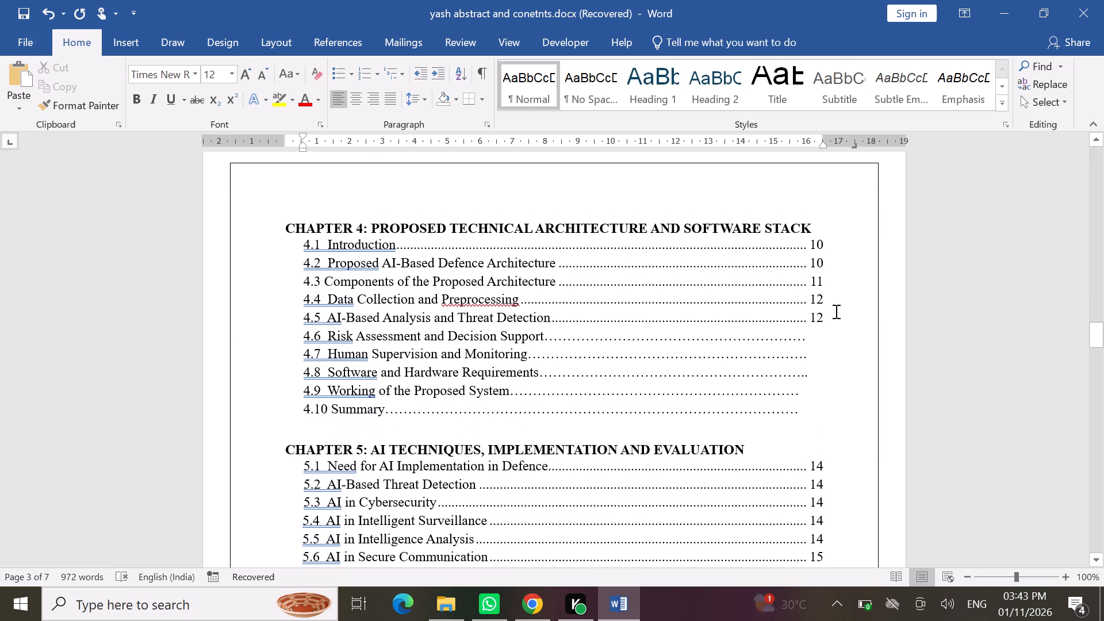
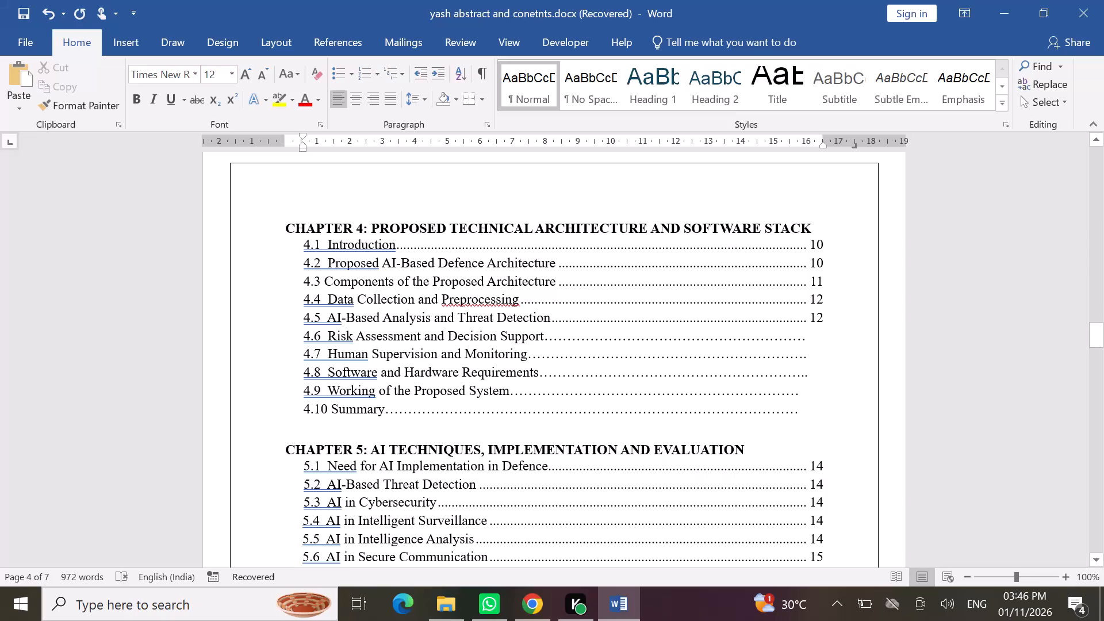
Change the page numbers of contents entries 4.1 through 4.5 under Chapter 4 to 13.
{"action": "left_click", "coordinate": [827, 240]}
{"action": "key", "text": "BackSpace"}
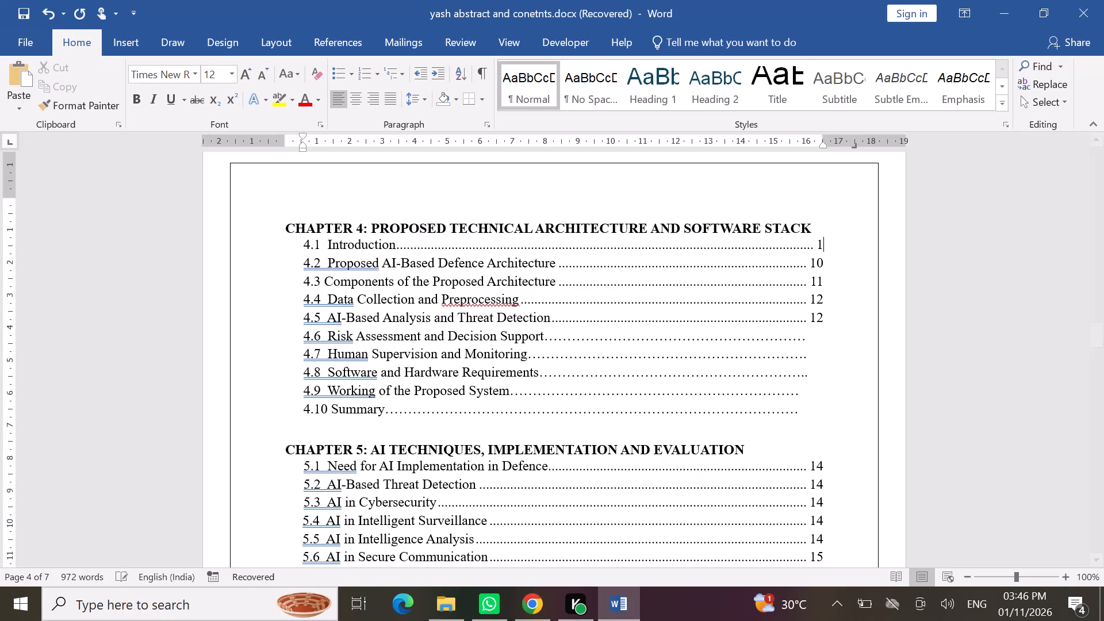
{"action": "key", "text": "3"}
{"action": "key", "text": "Down"}
{"action": "key", "text": "BackSpace"}
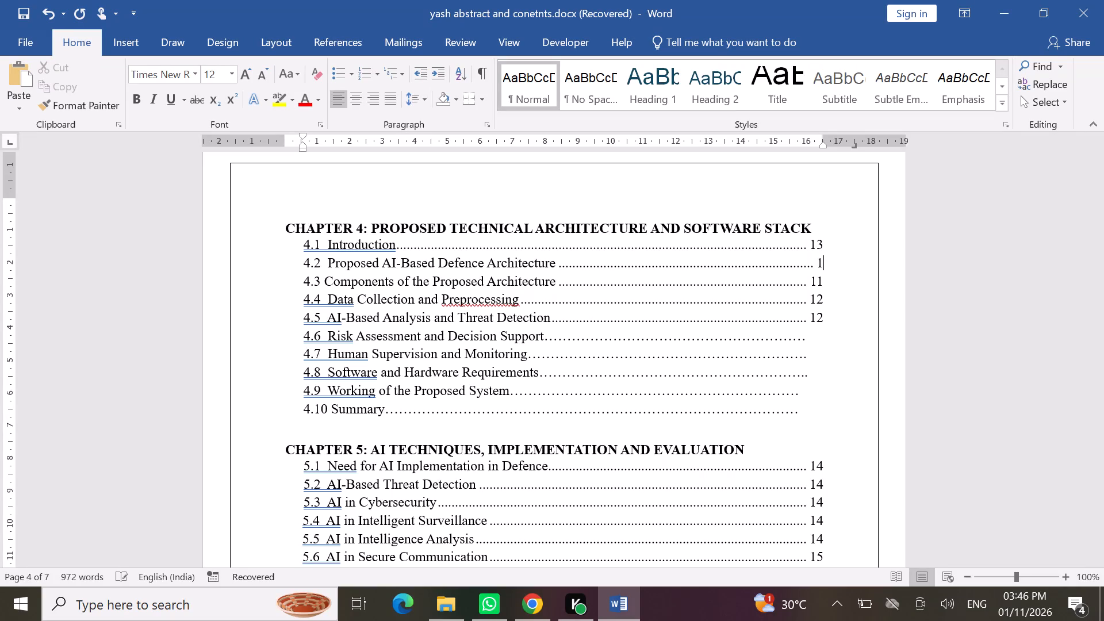
{"action": "key", "text": "3"}
{"action": "key", "text": "Down"}
{"action": "key", "text": "BackSpace"}
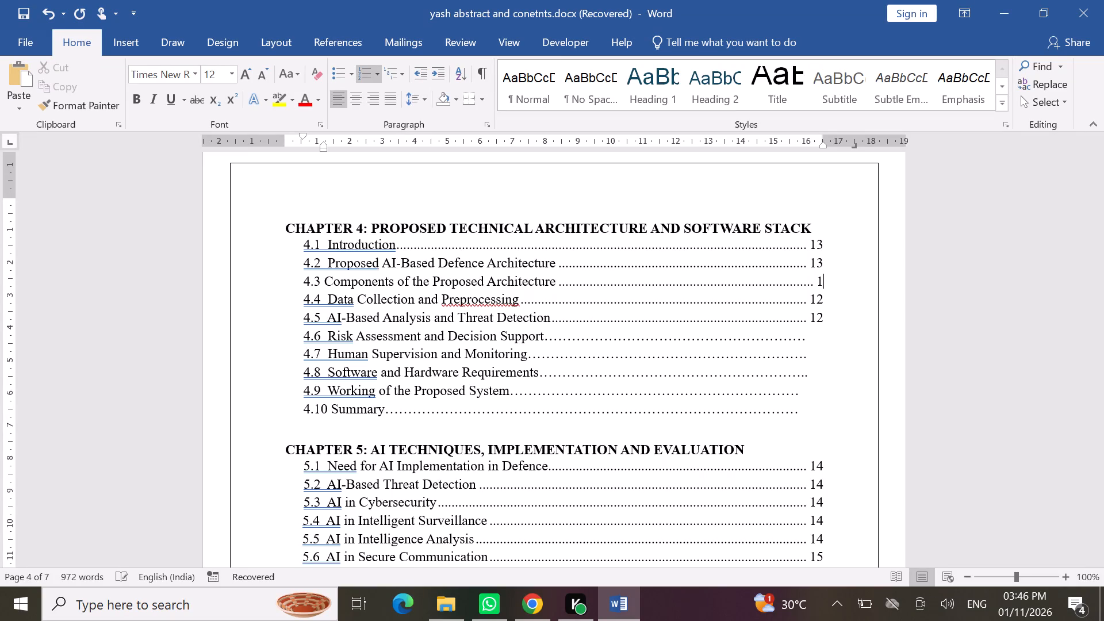
{"action": "key", "text": "3"}
{"action": "key", "text": "Down"}
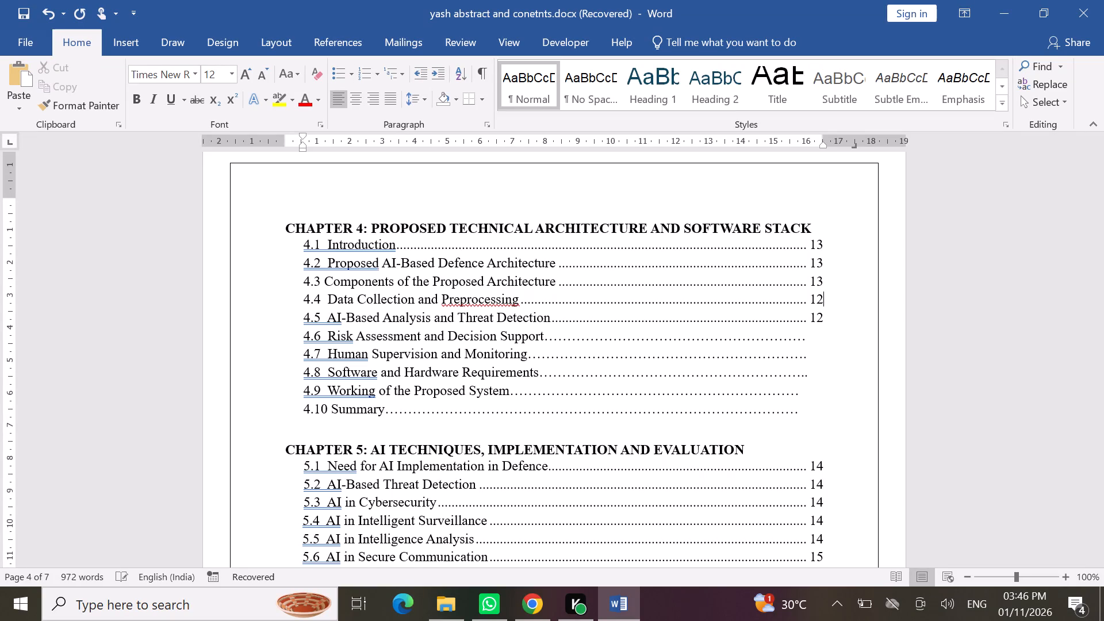
{"action": "key", "text": "BackSpace"}
{"action": "key", "text": "3"}
{"action": "key", "text": "Down"}
{"action": "key", "text": "BackSpace"}
{"action": "key", "text": "3"}
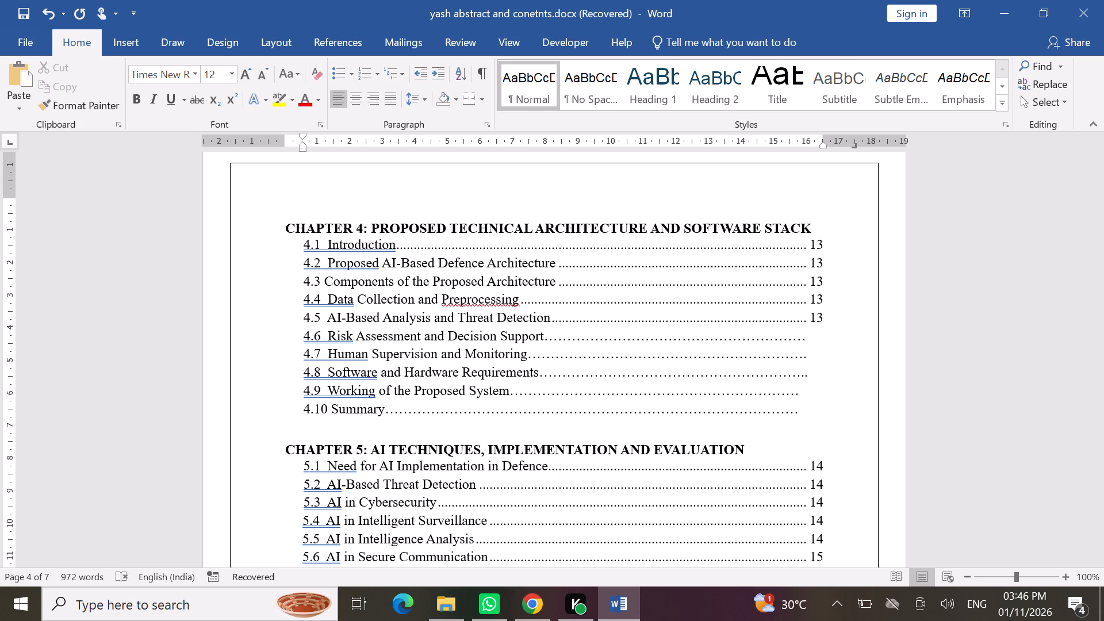
Add page number 14 to entries 4.6 and 4.7, adjusting the leader dots so each entry fits on one line.
{"action": "key", "text": "Down"}
{"action": "key", "text": "period"}
{"action": "type", "text": "14"}
{"action": "key", "text": "Down"}
{"action": "key", "text": "period"}
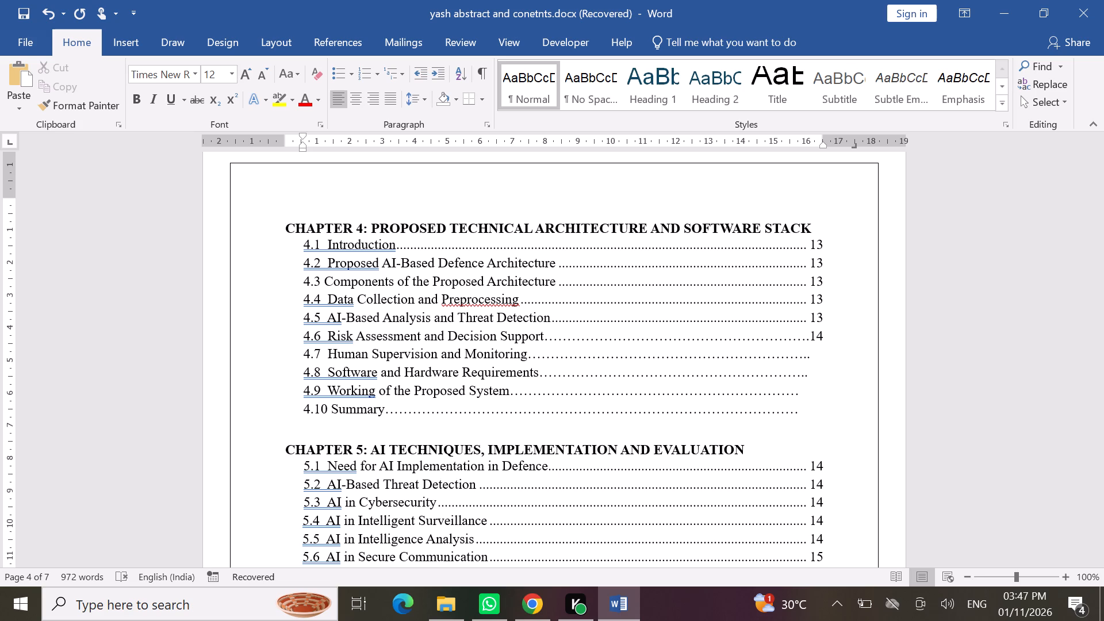
{"action": "type", "text": "14"}
{"action": "key", "text": "Down"}
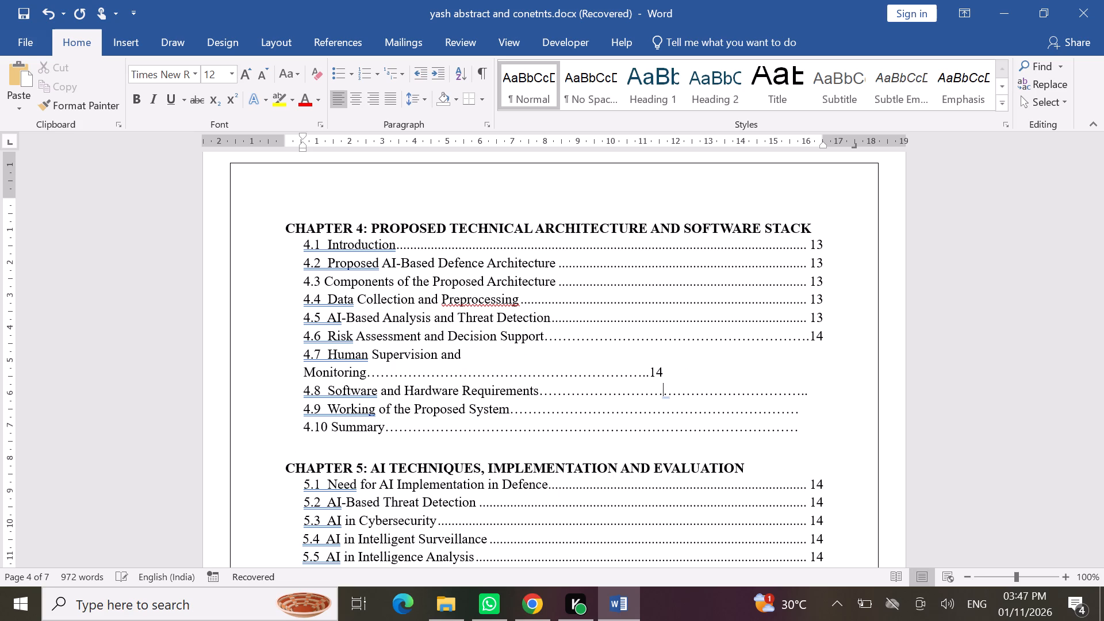
{"action": "type", "text": "14"}
{"action": "left_click", "coordinate": [634, 368]}
{"action": "key", "text": "BackSpace"}
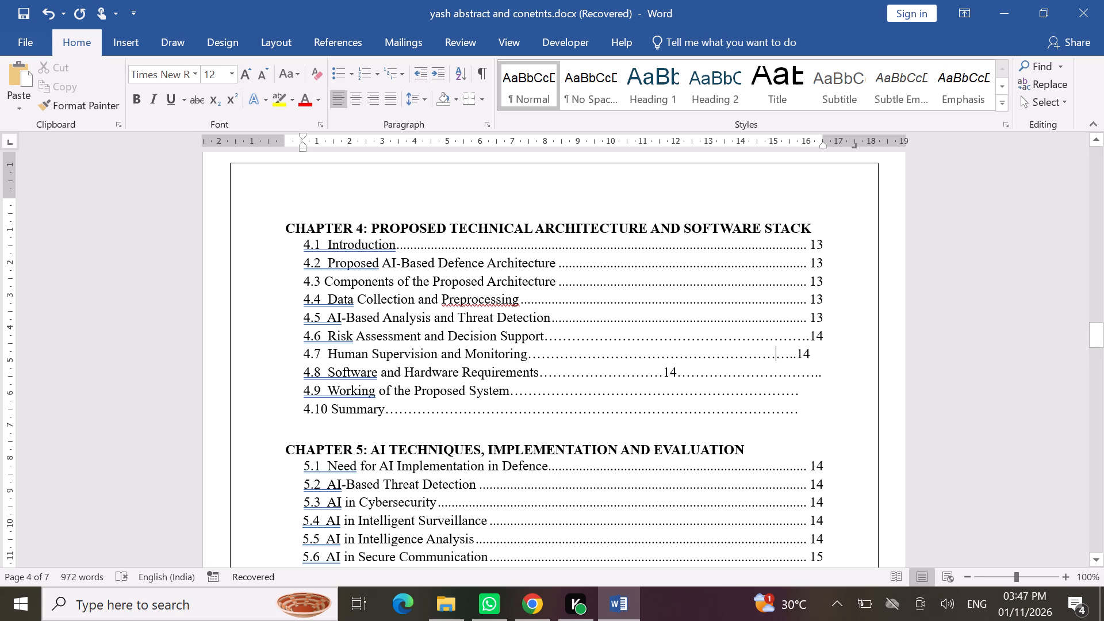
{"action": "left_click", "coordinate": [799, 355]}
{"action": "type", "text": "..."}
{"action": "key", "text": "BackSpace"}
Remove the stray 14 from the middle of entry 4.8's dotted leader and put page number 14 at its end.
{"action": "left_click", "coordinate": [681, 371]}
{"action": "key", "text": "BackSpace"}
{"action": "key", "text": "BackSpace"}
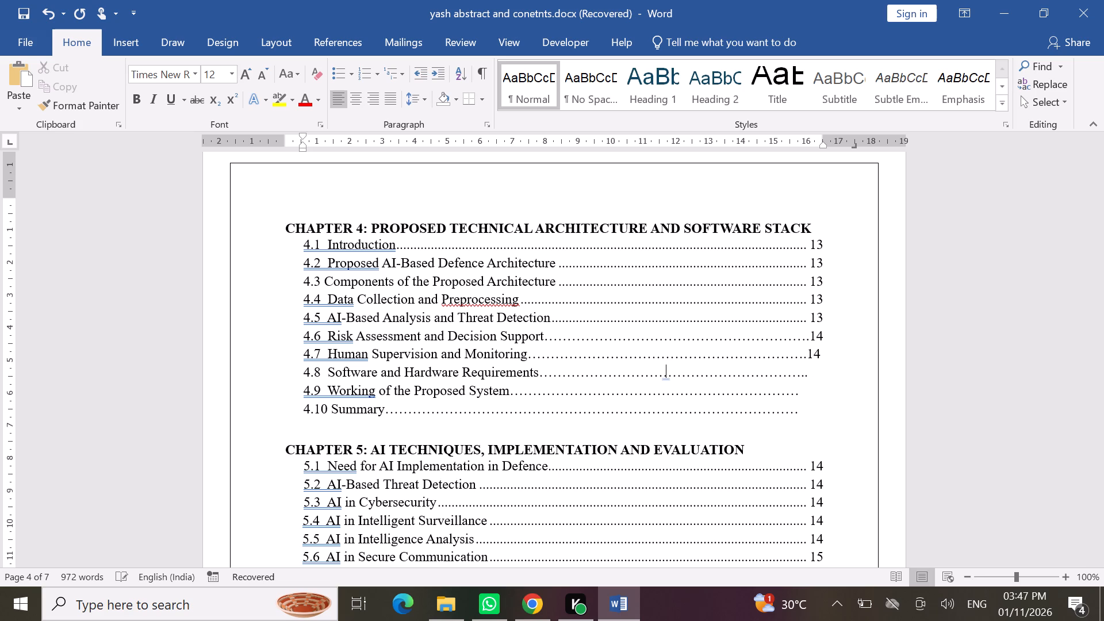
{"action": "left_click", "coordinate": [811, 371]}
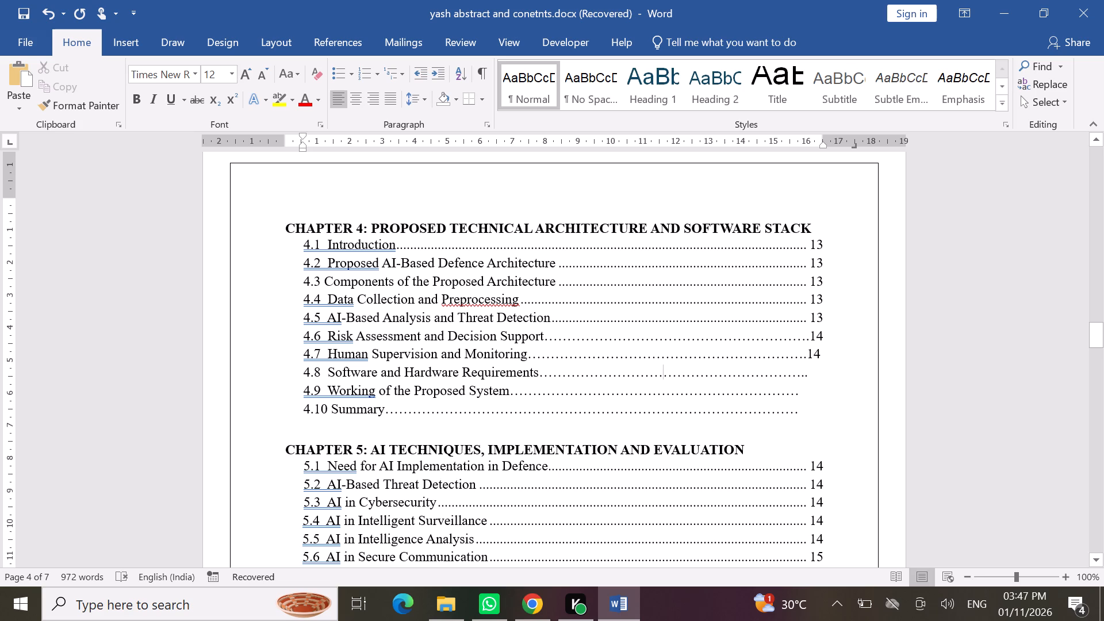
{"action": "type", "text": "14"}
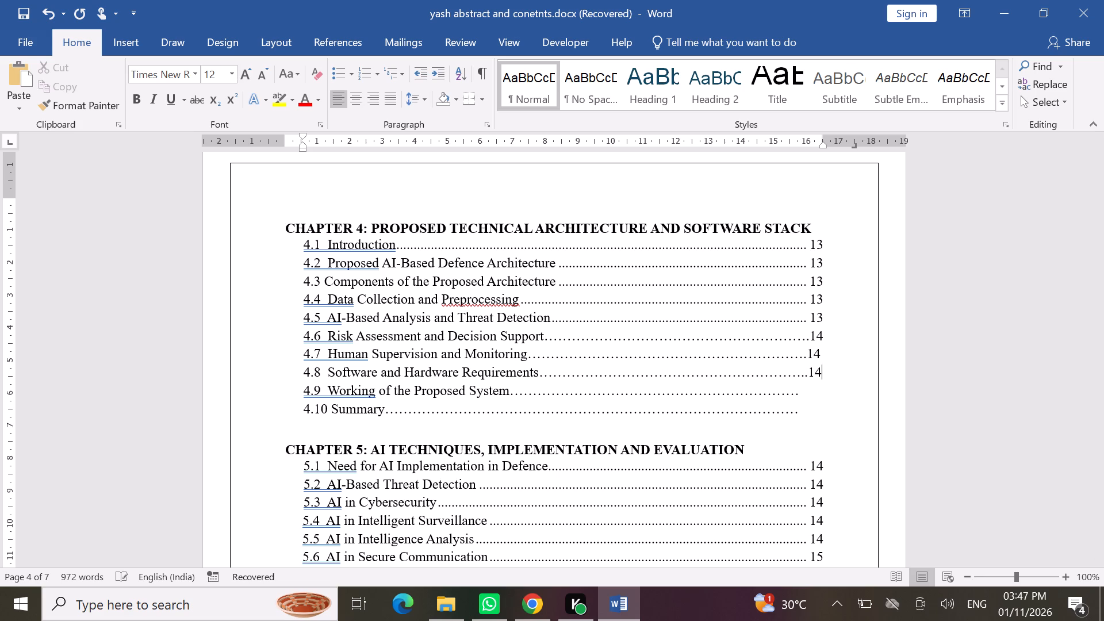
Add page number 14 to entry 4.9 and adjust its leader dots to align the number on one line.
{"action": "key", "text": "Down"}
{"action": "type", "text": "..."}
{"action": "type", "text": "14"}
{"action": "key", "text": "Left"}
{"action": "key", "text": "Left"}
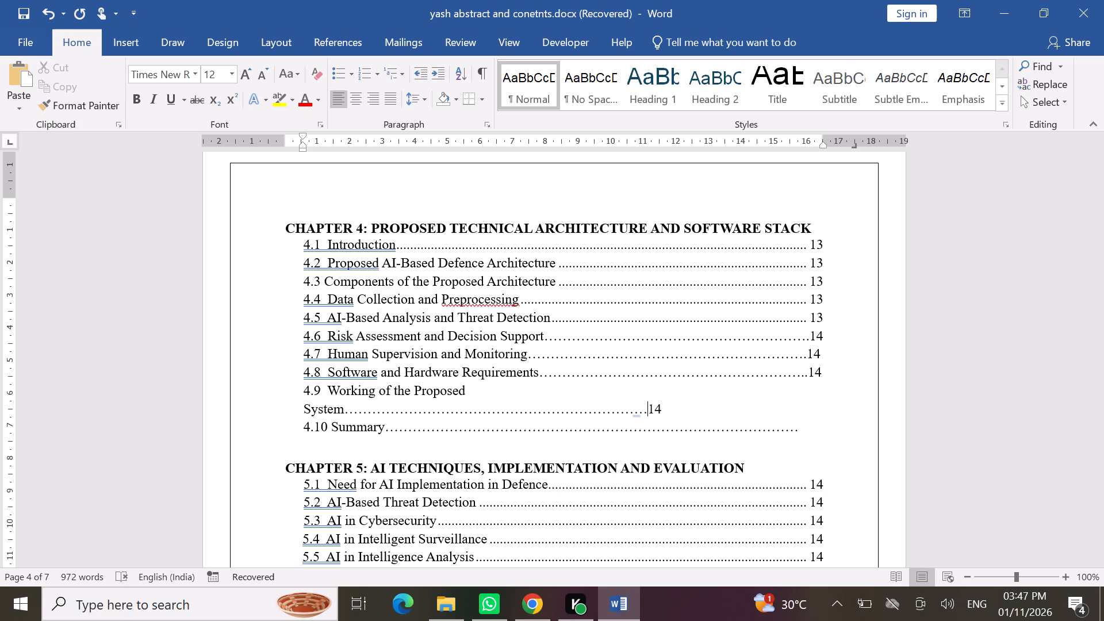
{"action": "key", "text": "BackSpace"}
{"action": "key", "text": "period"}
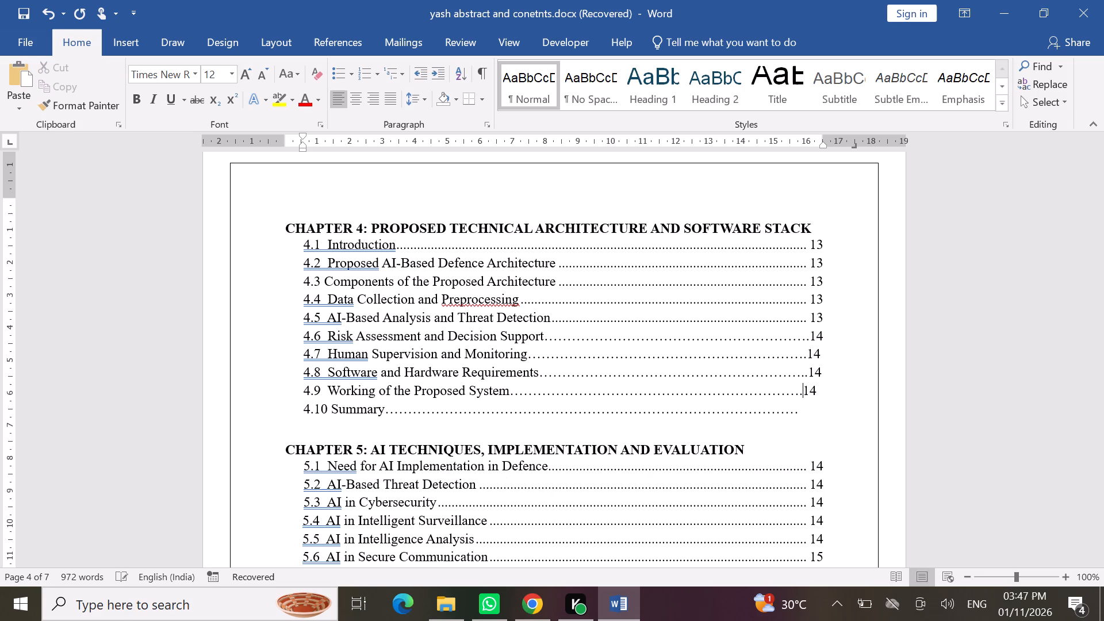
{"action": "key", "text": "period"}
{"action": "scroll", "coordinate": [851, 367], "scroll_direction": "down", "scroll_amount": 1}
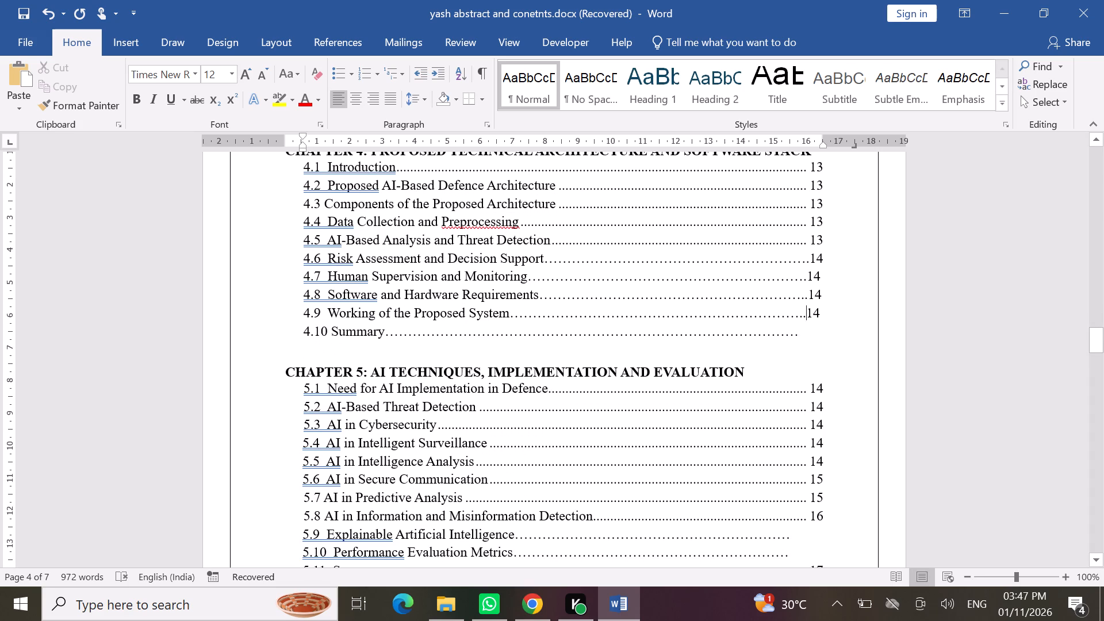
{"action": "key", "text": "period"}
{"action": "key", "text": "BackSpace"}
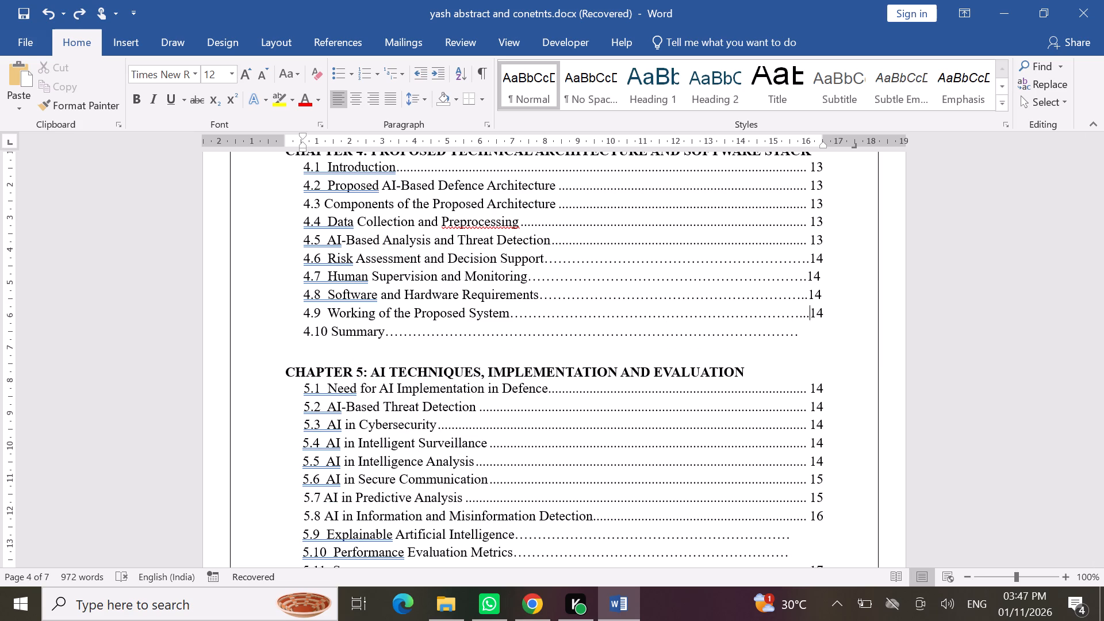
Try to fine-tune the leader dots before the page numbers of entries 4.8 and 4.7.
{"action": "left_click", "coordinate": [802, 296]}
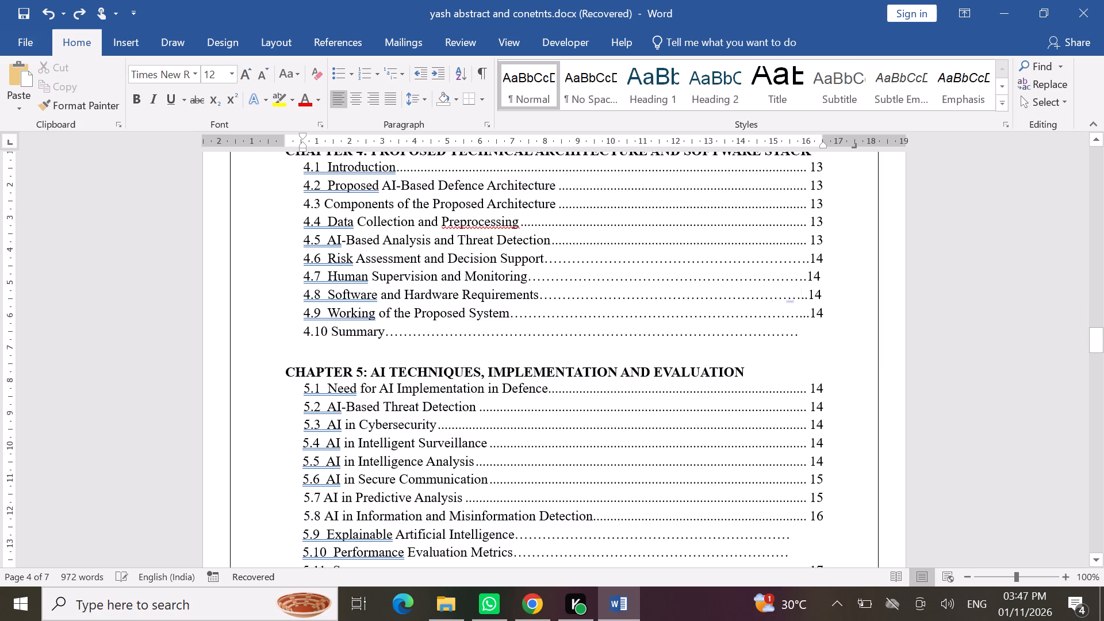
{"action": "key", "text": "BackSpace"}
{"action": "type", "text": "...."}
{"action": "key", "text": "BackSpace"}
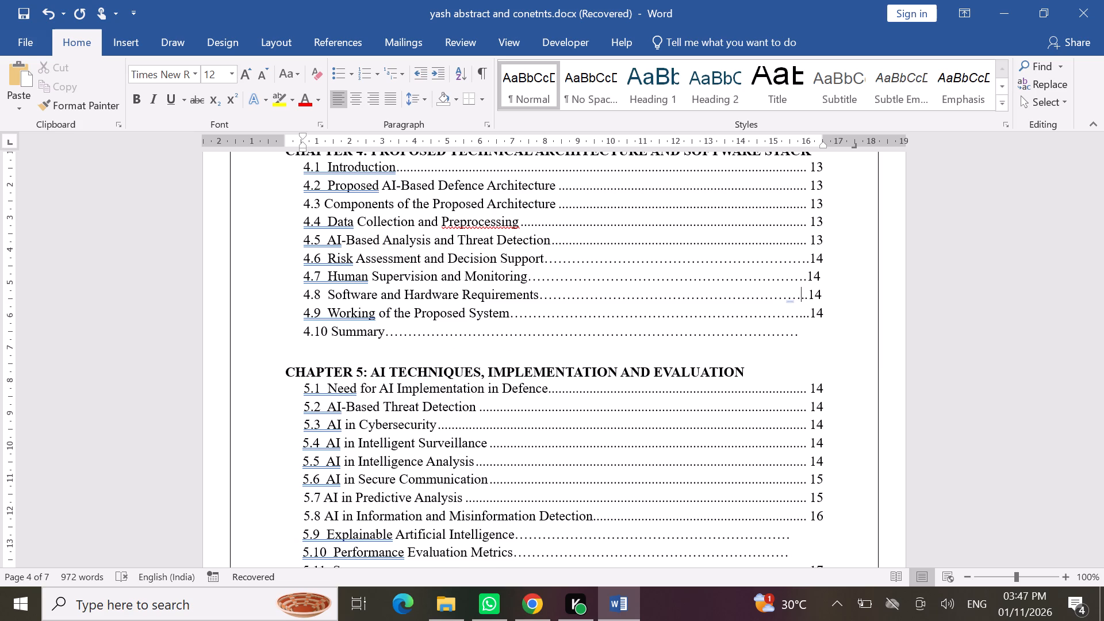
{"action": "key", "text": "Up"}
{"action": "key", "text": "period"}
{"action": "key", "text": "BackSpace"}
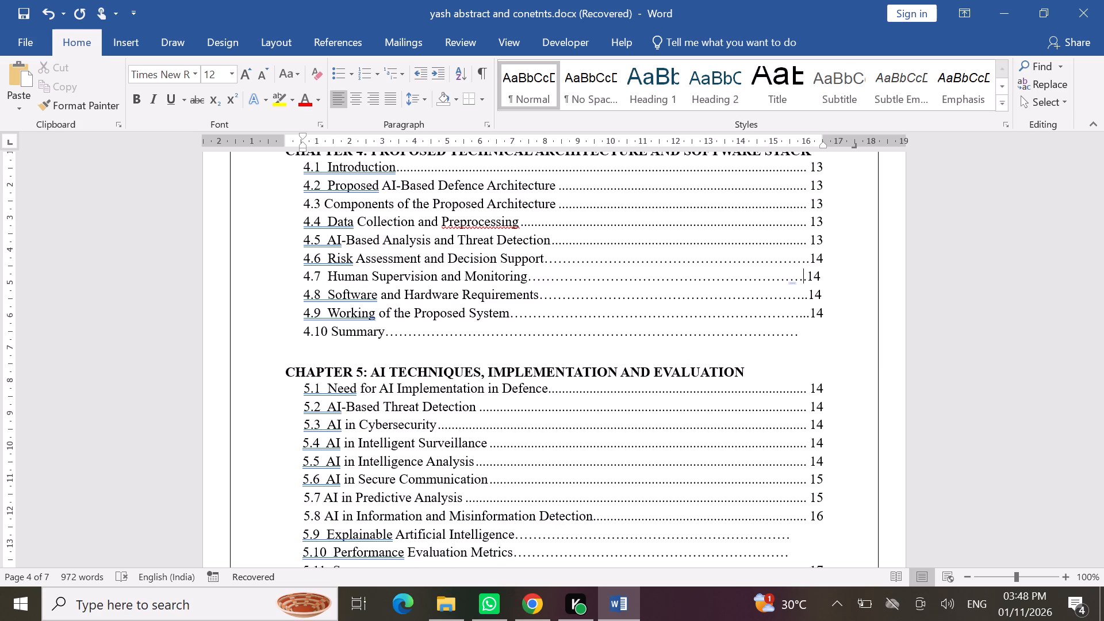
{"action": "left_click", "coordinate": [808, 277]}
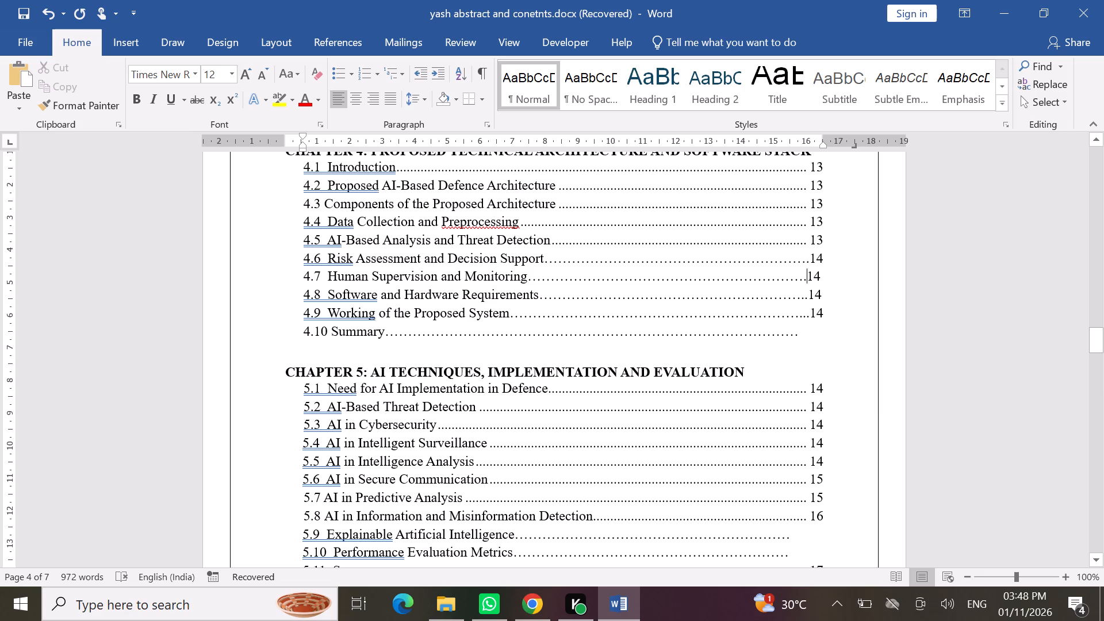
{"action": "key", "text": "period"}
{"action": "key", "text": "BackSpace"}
Add page number 15 to entry 4.10 Summary, adjusting its leader dots so the entry fits on one line with the number aligned.
{"action": "scroll", "coordinate": [883, 387], "scroll_direction": "down", "scroll_amount": 1}
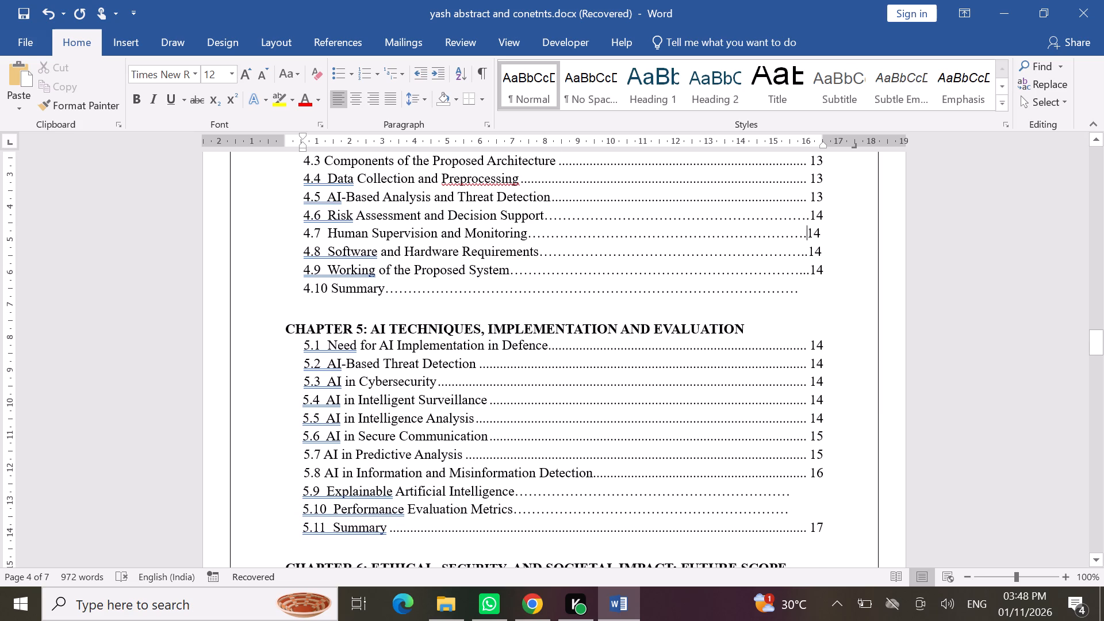
{"action": "scroll", "coordinate": [883, 387], "scroll_direction": "down", "scroll_amount": 2}
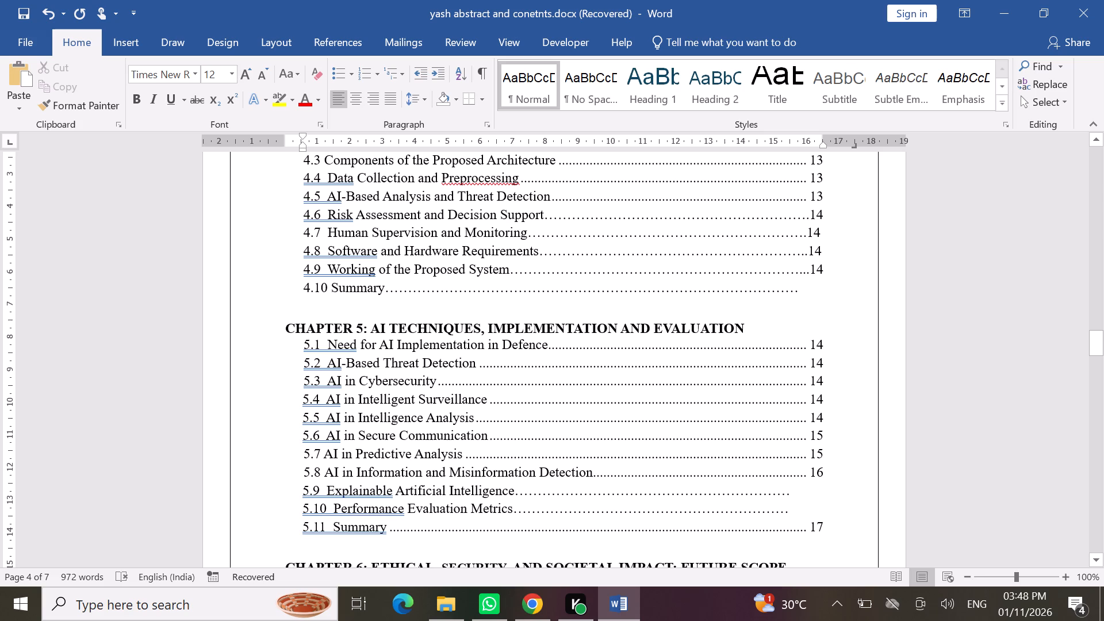
{"action": "left_click", "coordinate": [811, 264]}
{"action": "key", "text": "Down"}
{"action": "type", "text": "...."}
{"action": "key", "text": "BackSpace"}
{"action": "type", "text": "15"}
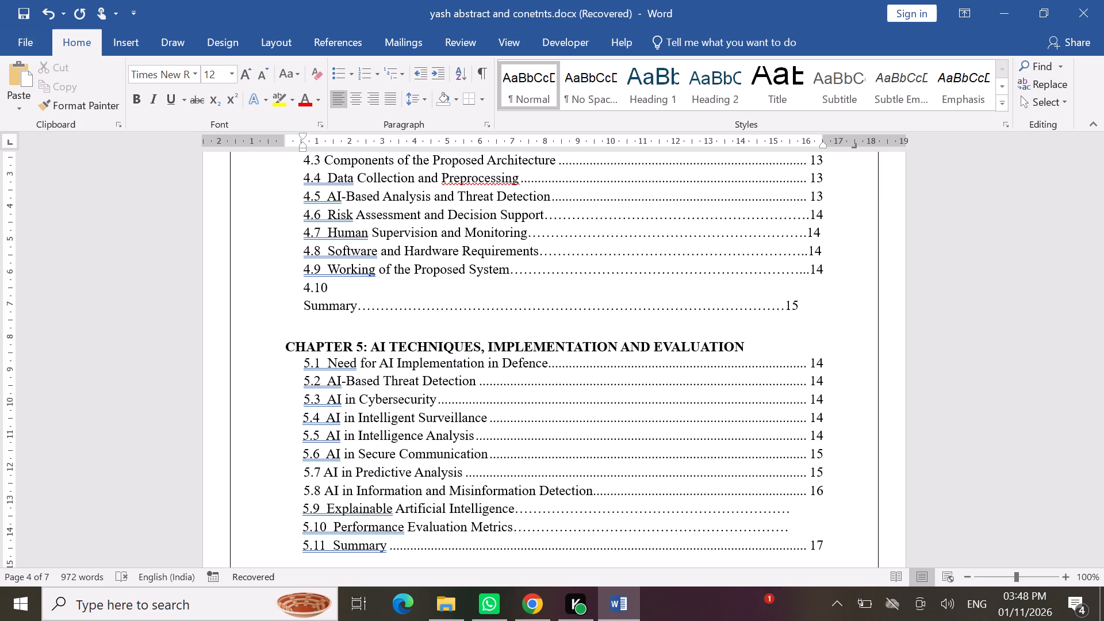
{"action": "left_click", "coordinate": [738, 305]}
{"action": "key", "text": "BackSpace"}
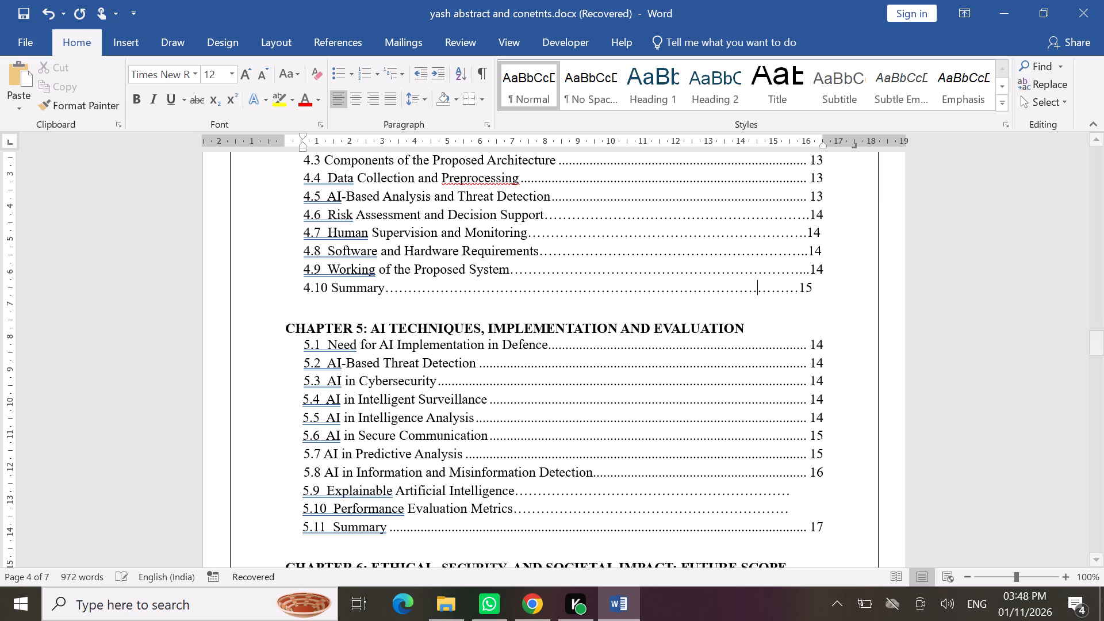
{"action": "type", "text": "..."}
{"action": "key", "text": "BackSpace"}
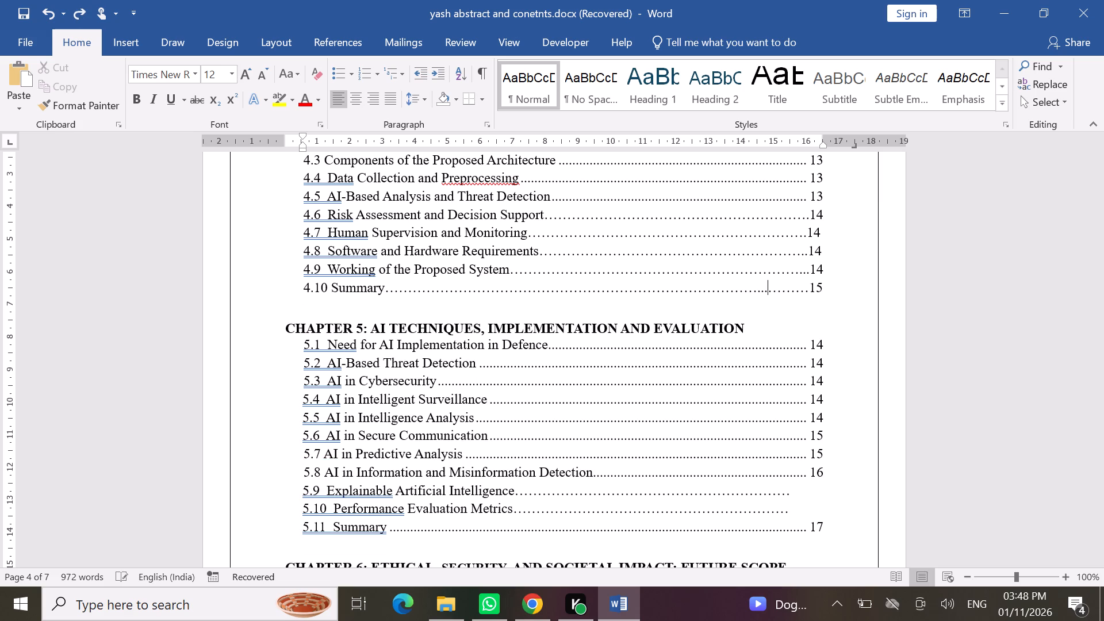
Change the page numbers of Chapter 5 entries 5.1, 5.2 and 5.3 to 16.
{"action": "scroll", "coordinate": [815, 347], "scroll_direction": "down", "scroll_amount": 1}
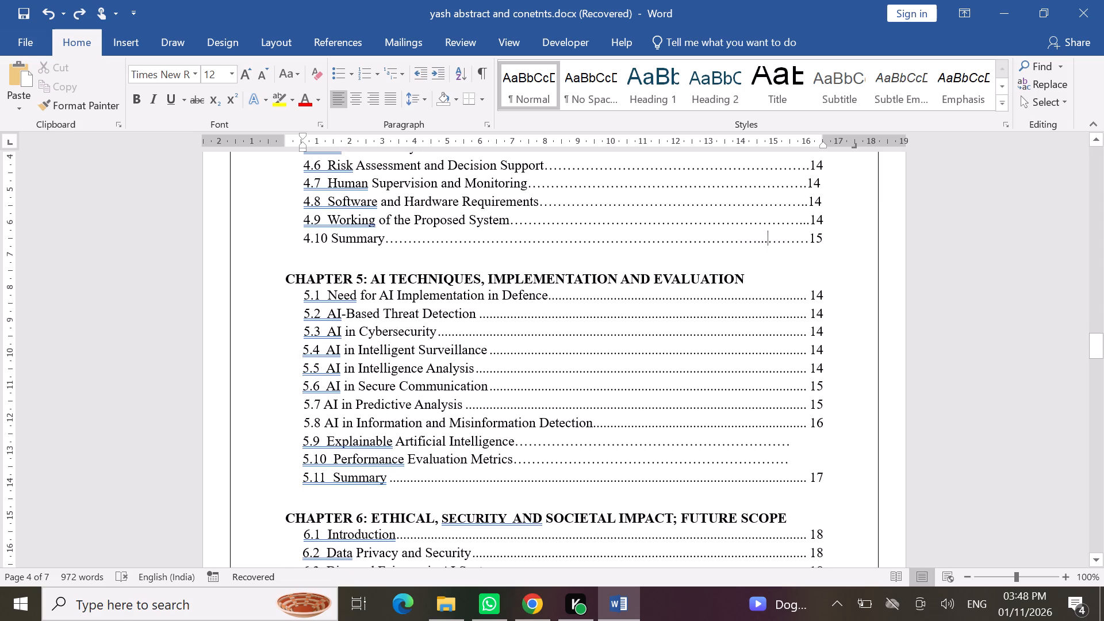
{"action": "scroll", "coordinate": [815, 347], "scroll_direction": "down", "scroll_amount": 2}
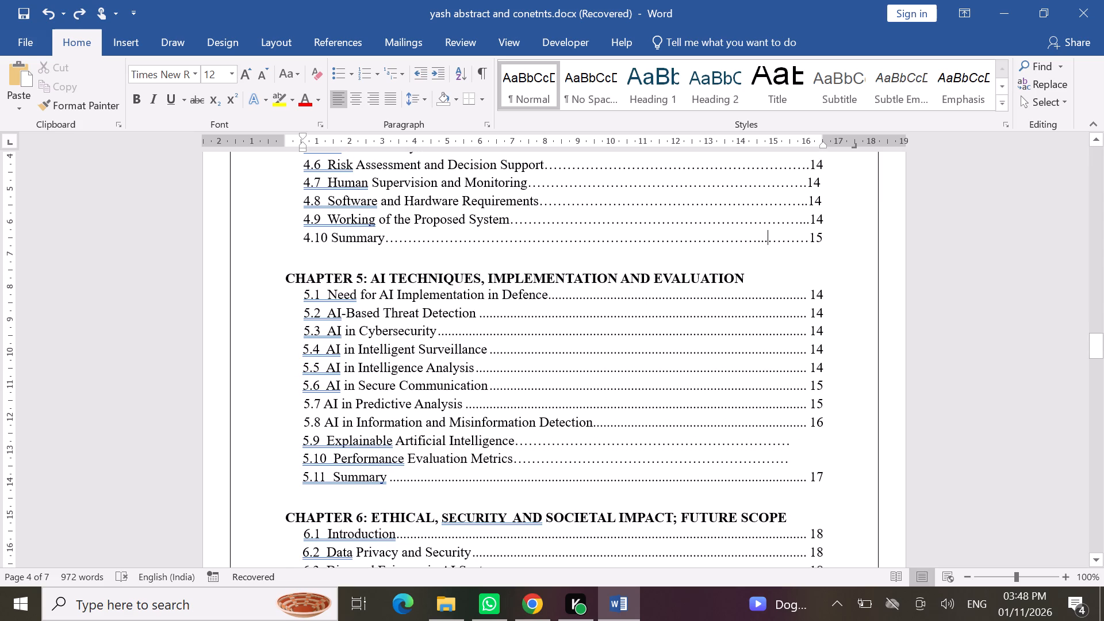
{"action": "scroll", "coordinate": [815, 347], "scroll_direction": "down", "scroll_amount": 1}
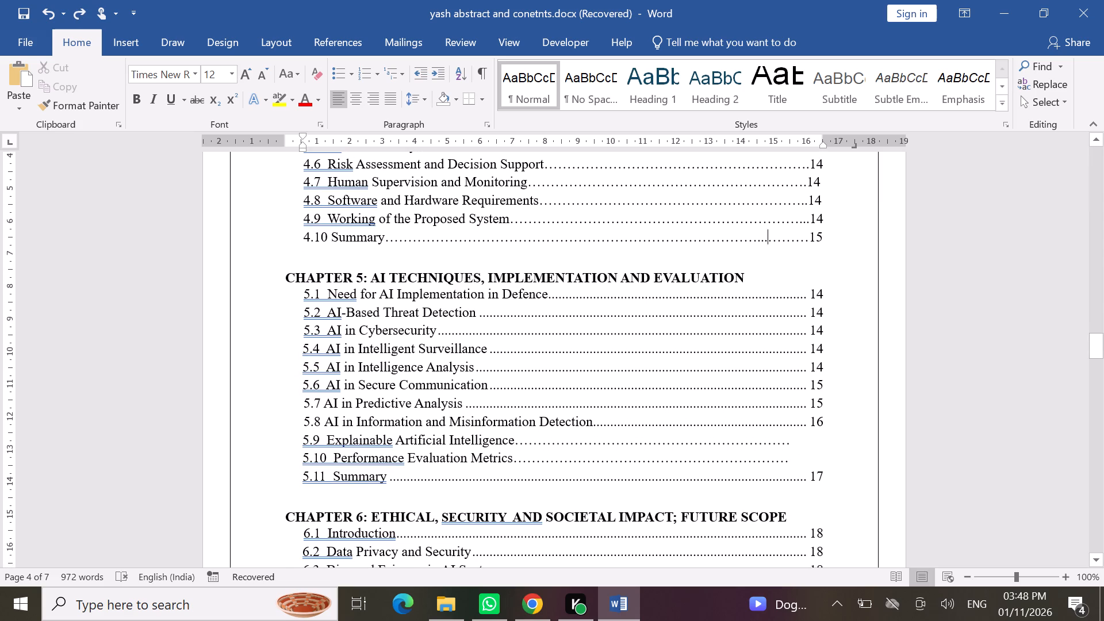
{"action": "scroll", "coordinate": [815, 347], "scroll_direction": "down", "scroll_amount": 2}
{"action": "left_click", "coordinate": [823, 333]}
{"action": "key", "text": "BackSpace"}
{"action": "key", "text": "6"}
{"action": "key", "text": "Up"}
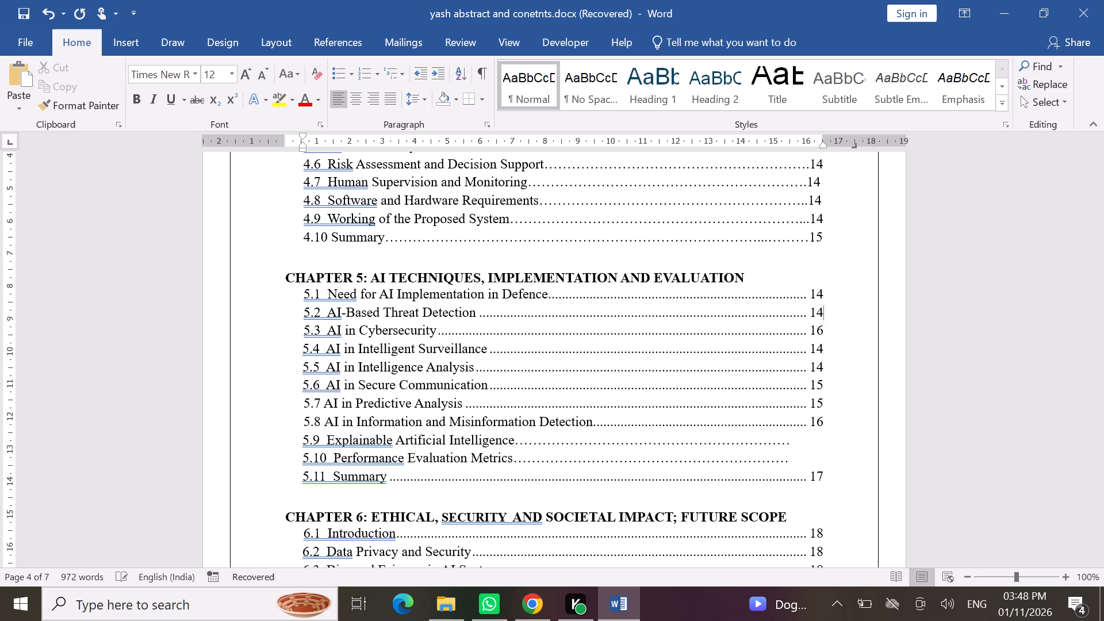
{"action": "key", "text": "BackSpace"}
{"action": "key", "text": "6"}
{"action": "key", "text": "Up"}
{"action": "key", "text": "BackSpace"}
{"action": "key", "text": "6"}
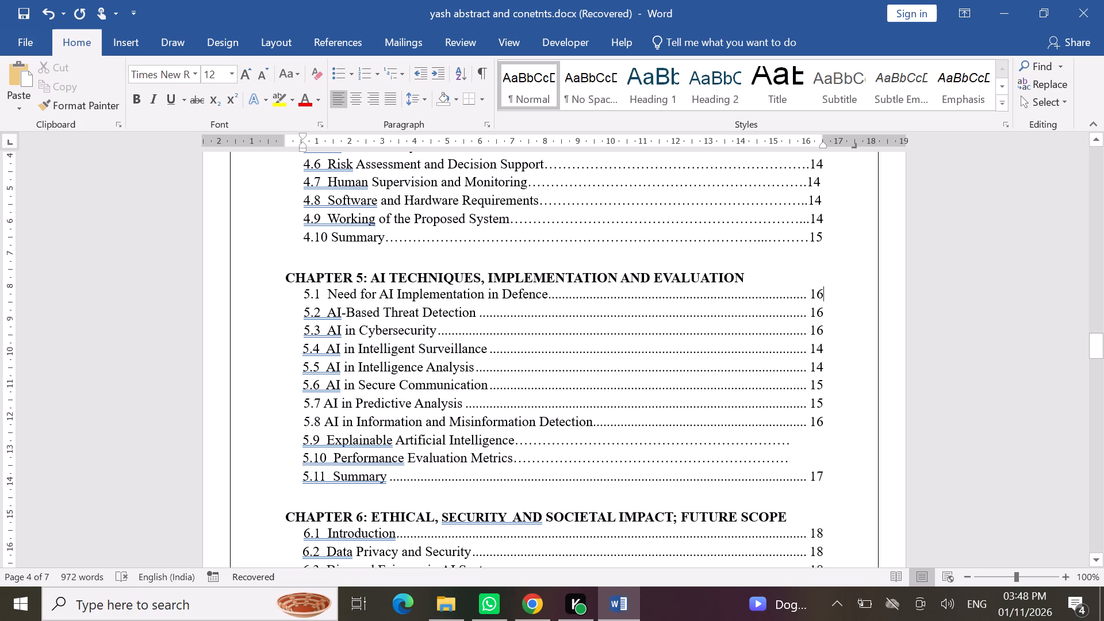
Change the page numbers of entries 5.4, 5.5, 5.6 and 5.7 to 17.
{"action": "left_click", "coordinate": [830, 343]}
{"action": "key", "text": "BackSpace"}
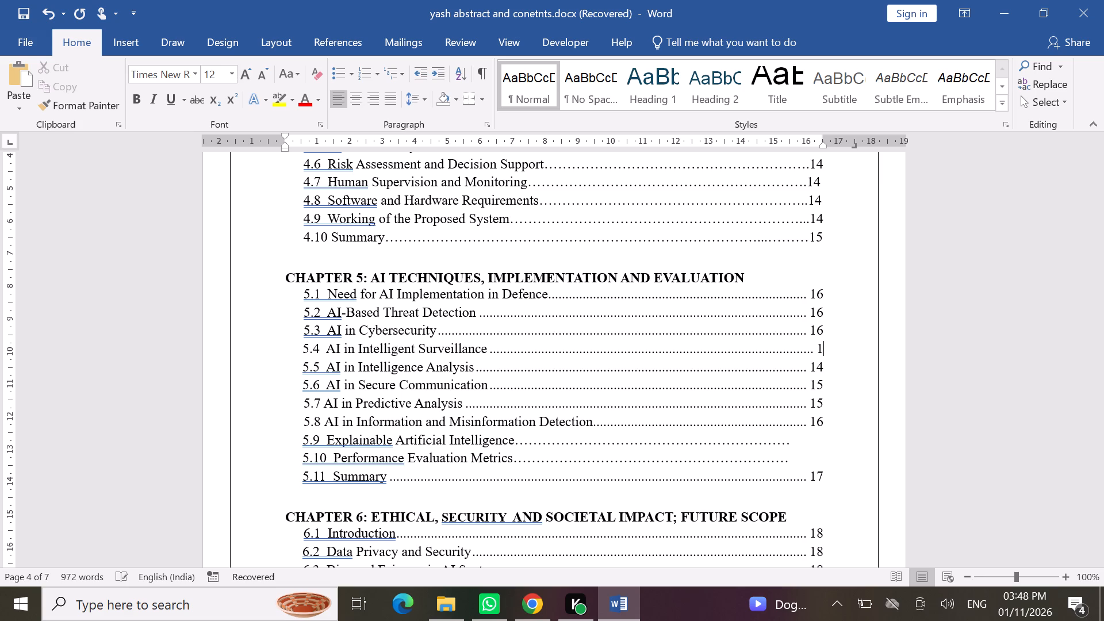
{"action": "key", "text": "7"}
{"action": "key", "text": "Down"}
{"action": "key", "text": "BackSpace"}
{"action": "key", "text": "7"}
{"action": "key", "text": "Left"}
{"action": "key", "text": "BackSpace"}
{"action": "key", "text": "1"}
{"action": "key", "text": "Down"}
{"action": "key", "text": "Right"}
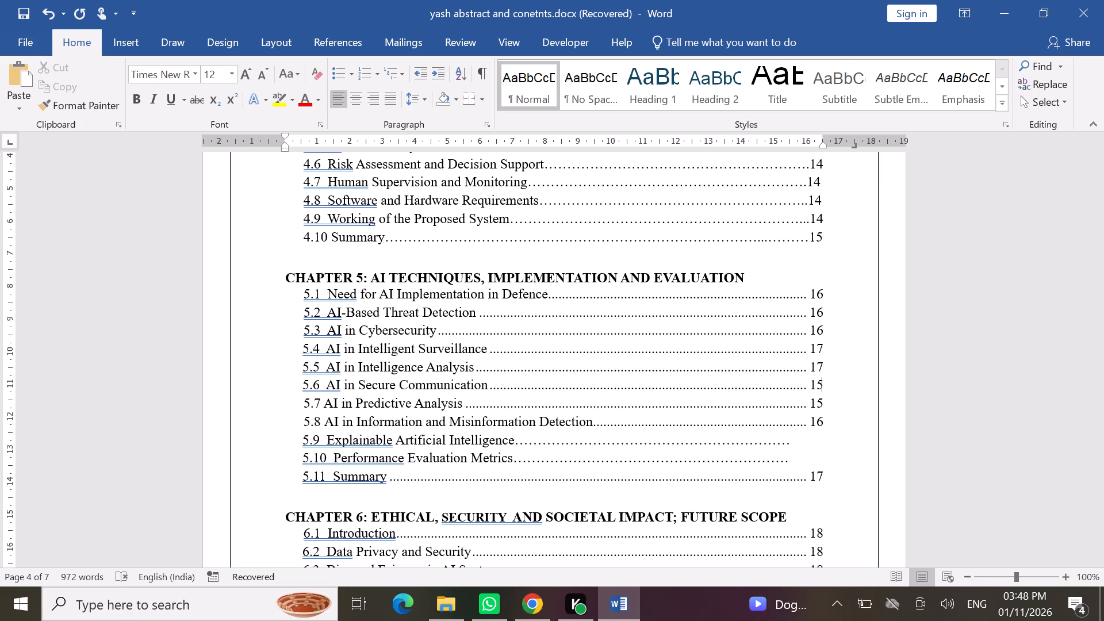
{"action": "key", "text": "BackSpace"}
{"action": "key", "text": "7"}
{"action": "key", "text": "Down"}
{"action": "key", "text": "BackSpace"}
{"action": "key", "text": "7"}
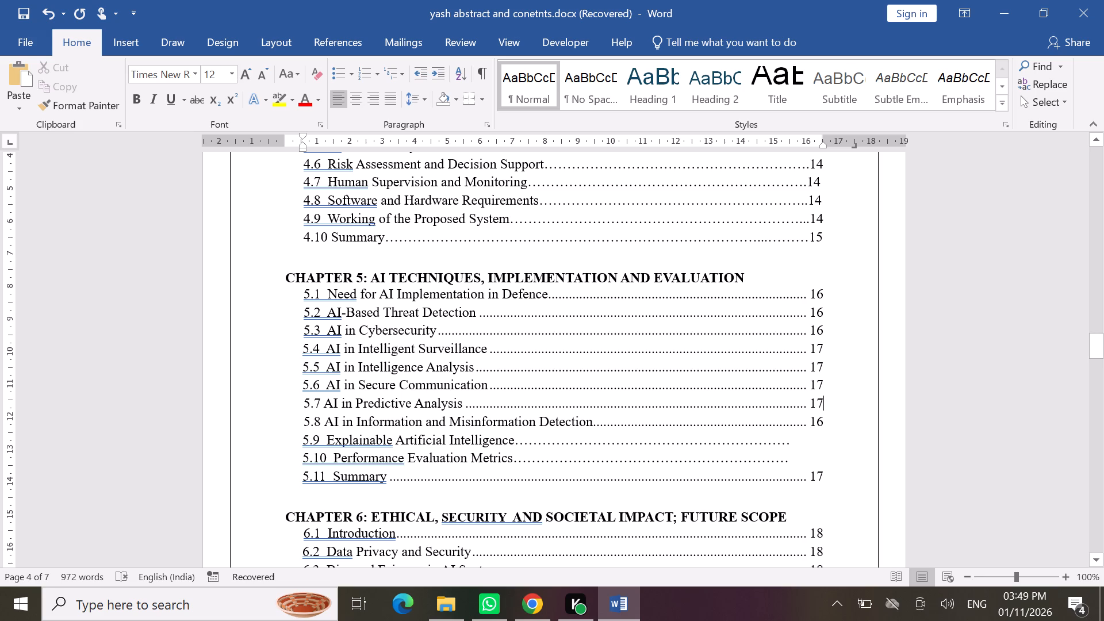
Change the page number of entry 5.8, AI in Information and Misinformation Detection, to 18.
{"action": "left_click", "coordinate": [827, 424]}
{"action": "key", "text": "BackSpace"}
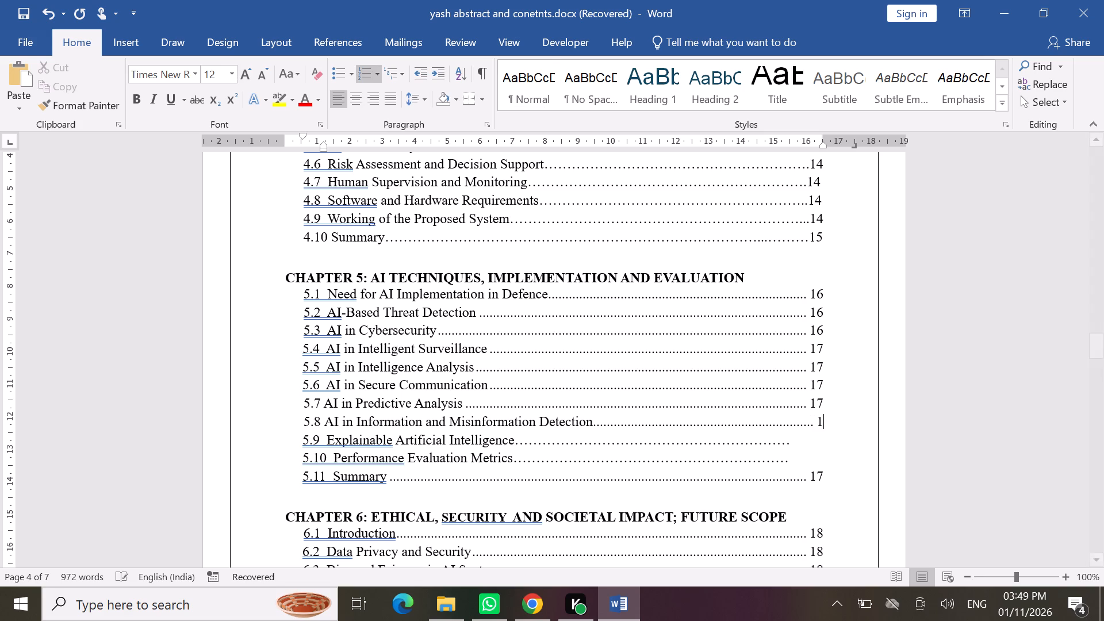
{"action": "key", "text": "8"}
Extend the leader dots of entries 5.9 and 5.10 and add page number 18 to both, keeping each entry on one line.
{"action": "key", "text": "Down"}
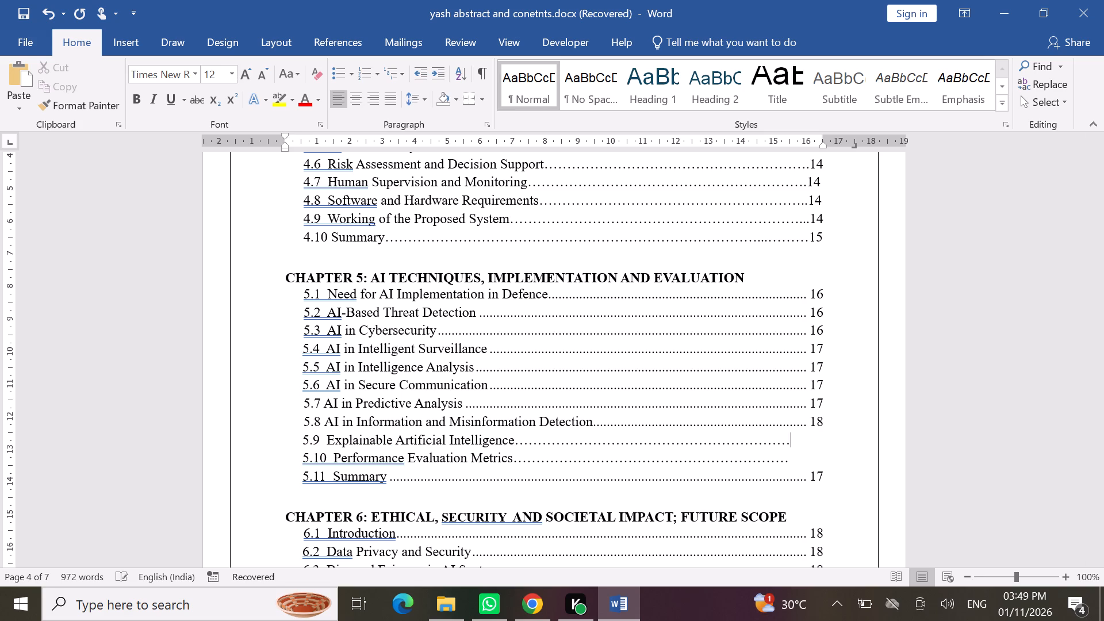
{"action": "type", "text": "....."}
{"action": "key", "text": "1"}
{"action": "key", "text": "8"}
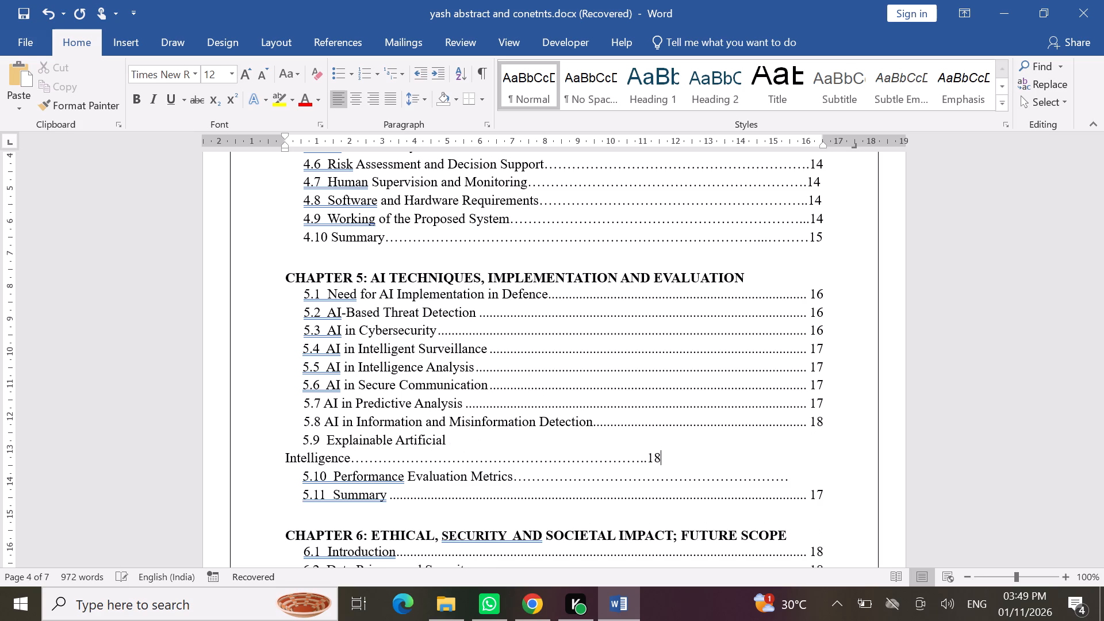
{"action": "key", "text": "Left"}
{"action": "key", "text": "Left"}
{"action": "key", "text": "BackSpace"}
{"action": "key", "text": "Down"}
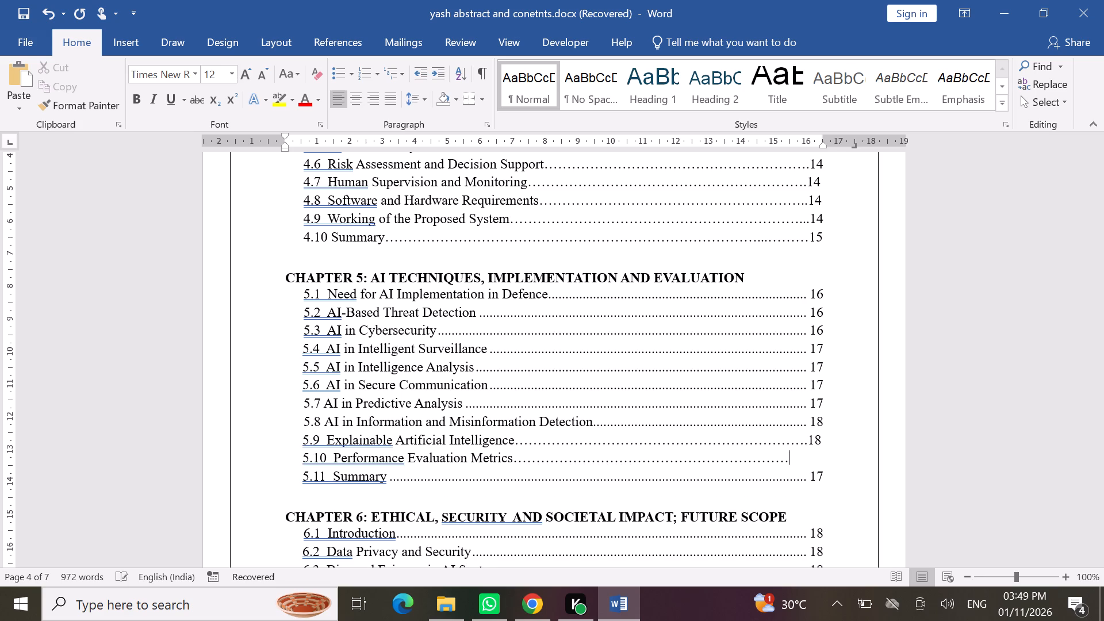
{"action": "type", "text": "...."}
{"action": "type", "text": "18"}
Change the page number of entry 5.11 Summary to 19.
{"action": "key", "text": "Down"}
{"action": "key", "text": "BackSpace"}
{"action": "key", "text": "9"}
Add one leader dot before the page number in entries 5.10 and 5.9 to line the numbers up with the column.
{"action": "key", "text": "Up"}
{"action": "key", "text": "Left"}
{"action": "key", "text": "Left"}
{"action": "key", "text": "period"}
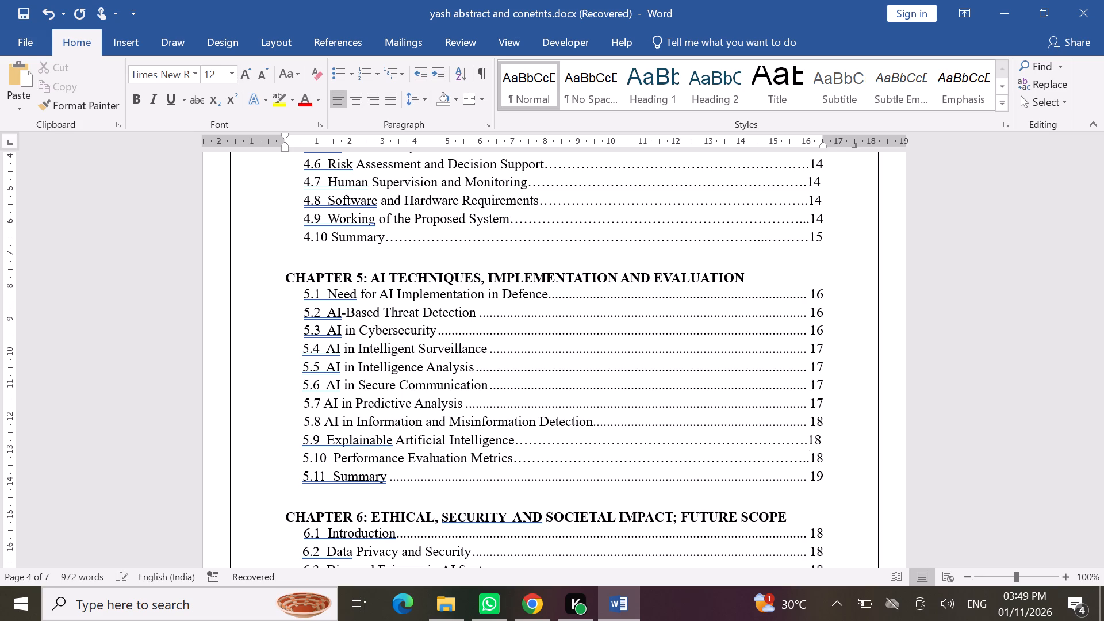
{"action": "key", "text": "Up"}
{"action": "key", "text": "period"}
Remove the surplus leader dot before the page number in entry 5.9, Explainable Artificial Intelligence.
{"action": "key", "text": "BackSpace"}
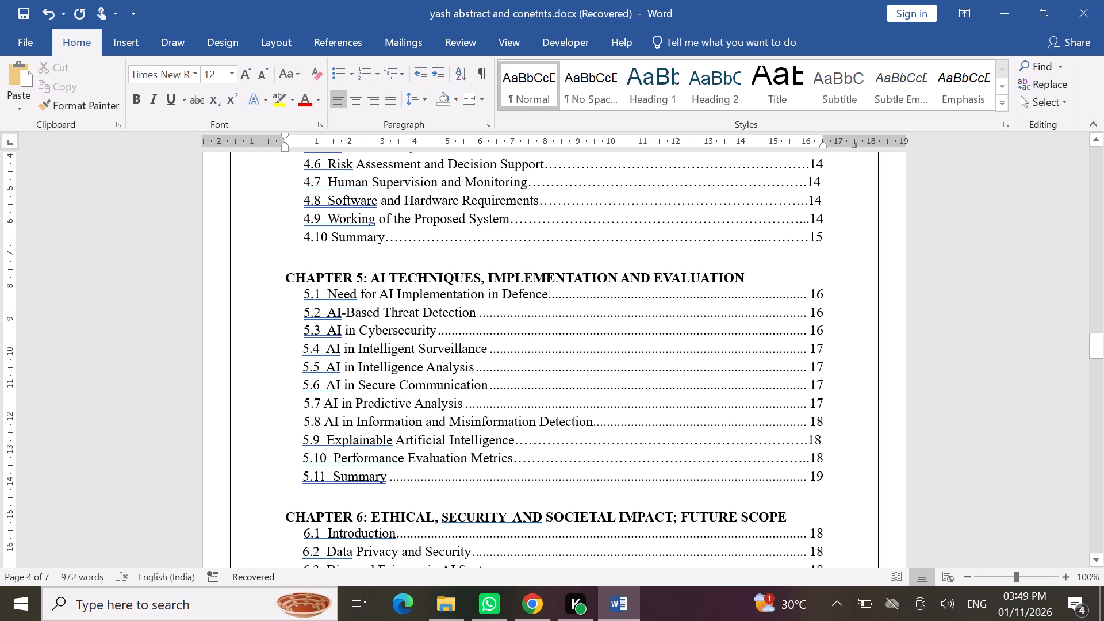
{"action": "key", "text": "Up"}
{"action": "key", "text": "Down"}
{"action": "key", "text": "Down"}
{"action": "key", "text": "Down"}
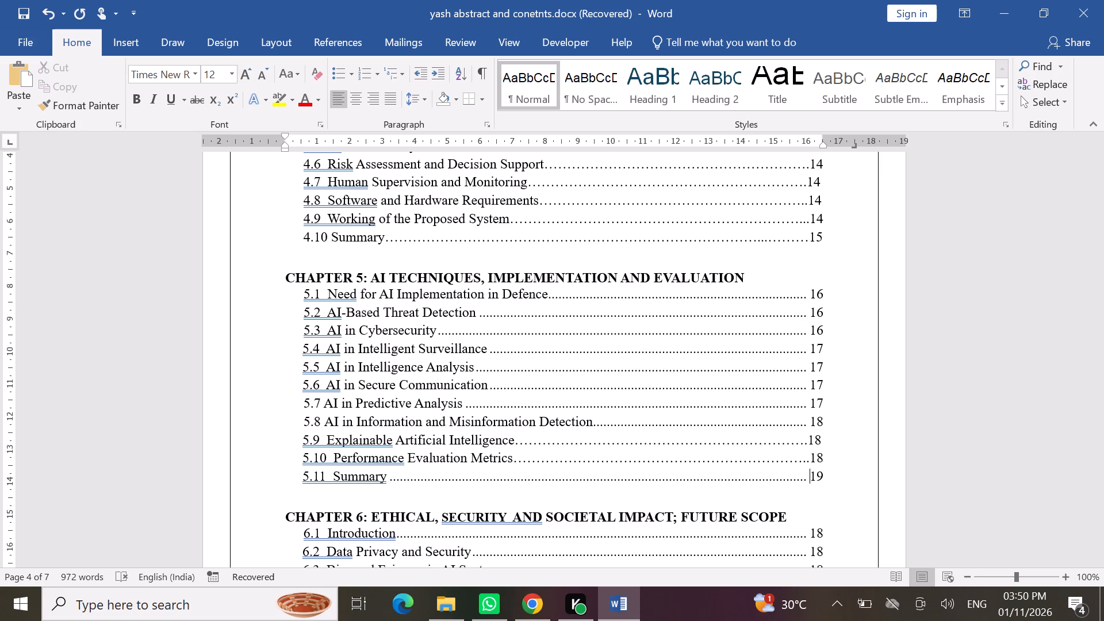
Change the page numbers of Chapter 6 entries 6.1 Introduction, 6.2 Data Privacy and Security and 6.3 Bias and Fairness to 20.
{"action": "scroll", "coordinate": [841, 419], "scroll_direction": "down", "scroll_amount": 1}
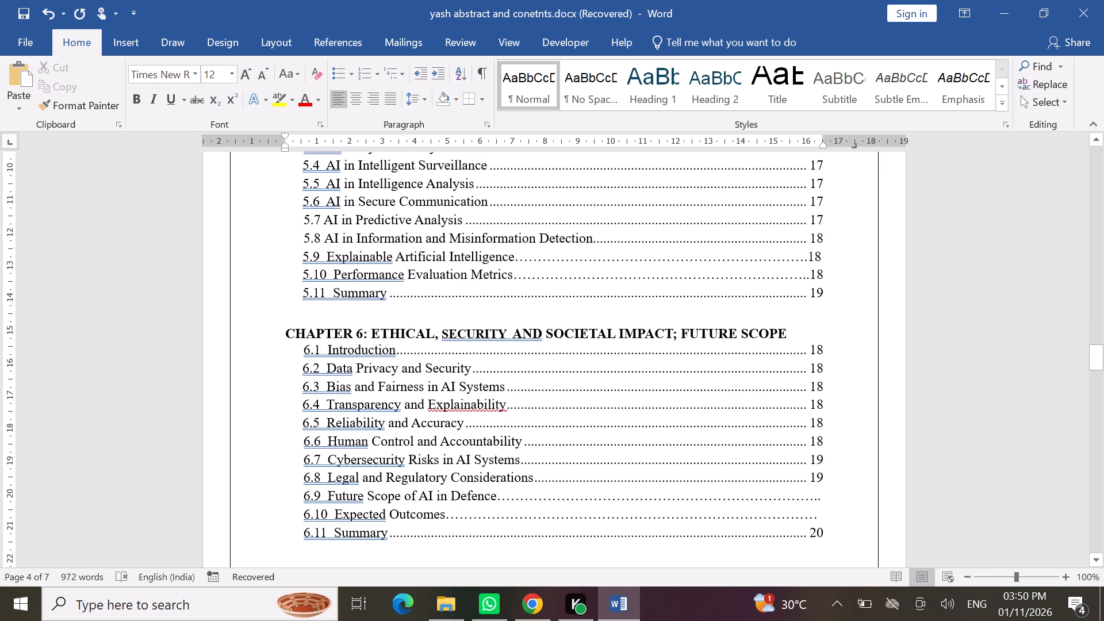
{"action": "scroll", "coordinate": [841, 419], "scroll_direction": "down", "scroll_amount": 1}
{"action": "left_click", "coordinate": [826, 273]}
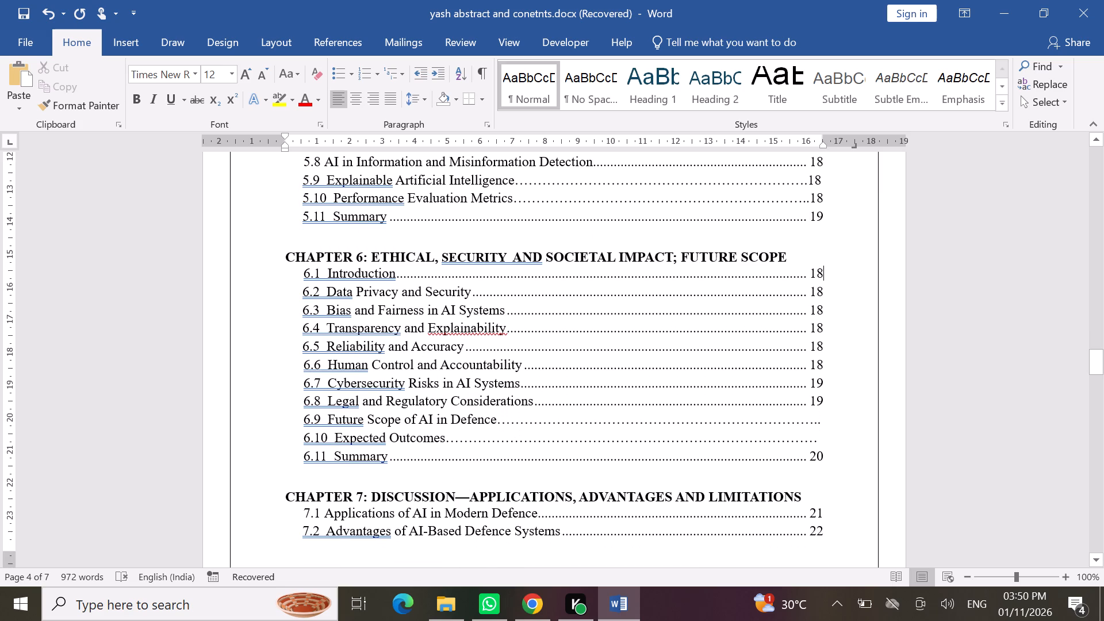
{"action": "key", "text": "BackSpace"}
{"action": "key", "text": "BackSpace"}
{"action": "type", "text": "20"}
{"action": "key", "text": "Down"}
{"action": "key", "text": "BackSpace"}
{"action": "key", "text": "BackSpace"}
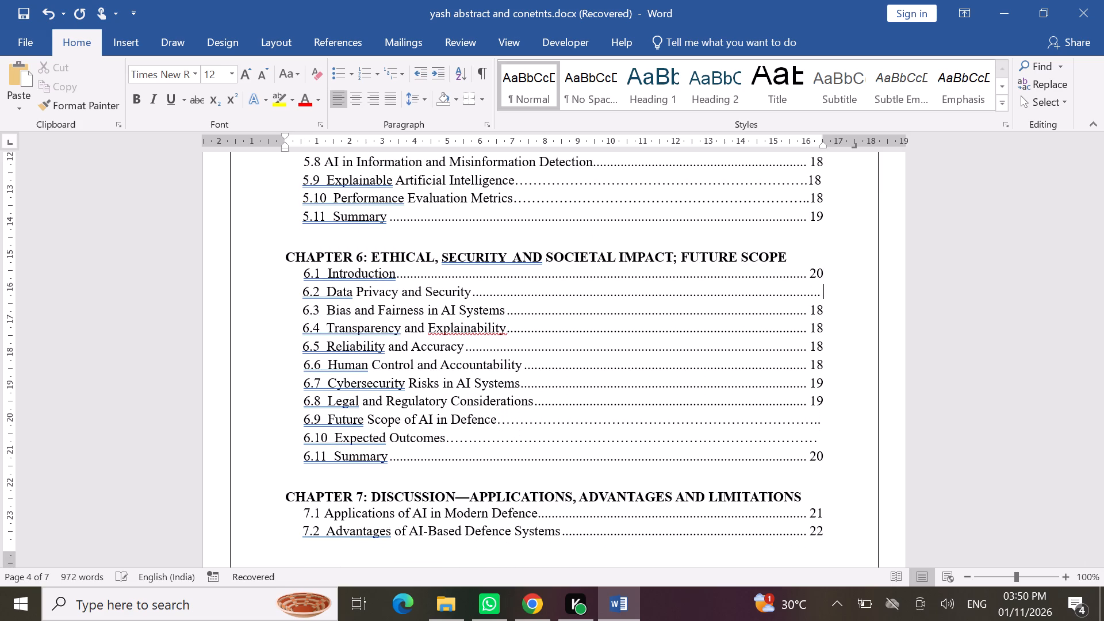
{"action": "type", "text": "20"}
{"action": "key", "text": "Down"}
{"action": "key", "text": "BackSpace"}
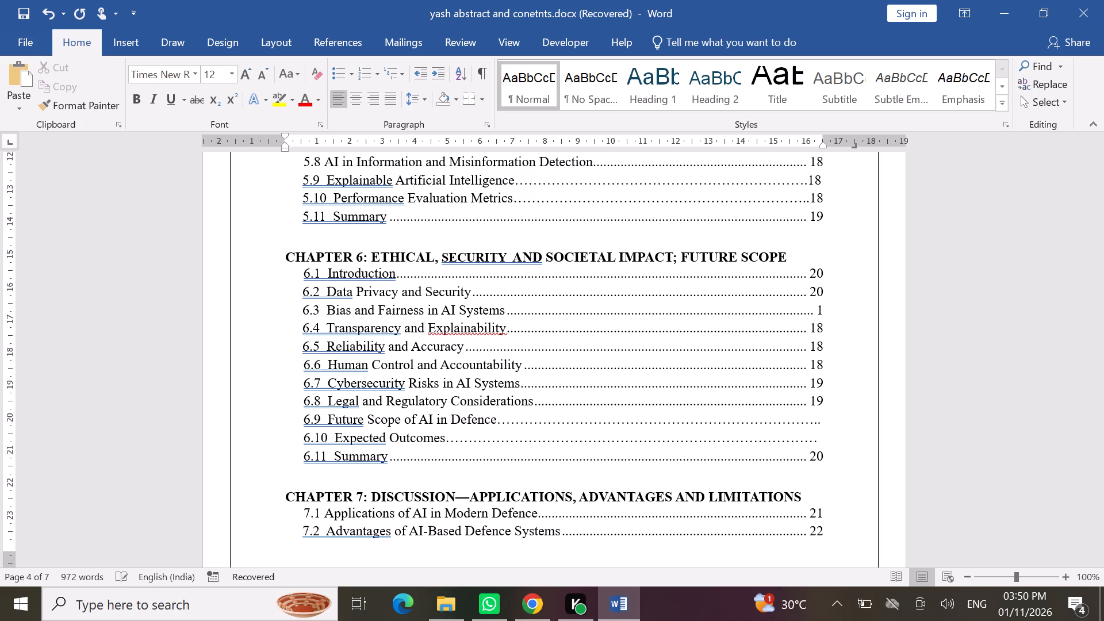
{"action": "key", "text": "BackSpace"}
{"action": "type", "text": "20"}
Change the page numbers of entries 6.4 Transparency and Explainability, 6.5 Reliability and Accuracy and 6.6 Human Control and Accountability to 20.
{"action": "key", "text": "Down"}
{"action": "key", "text": "BackSpace"}
{"action": "type", "text": "20"}
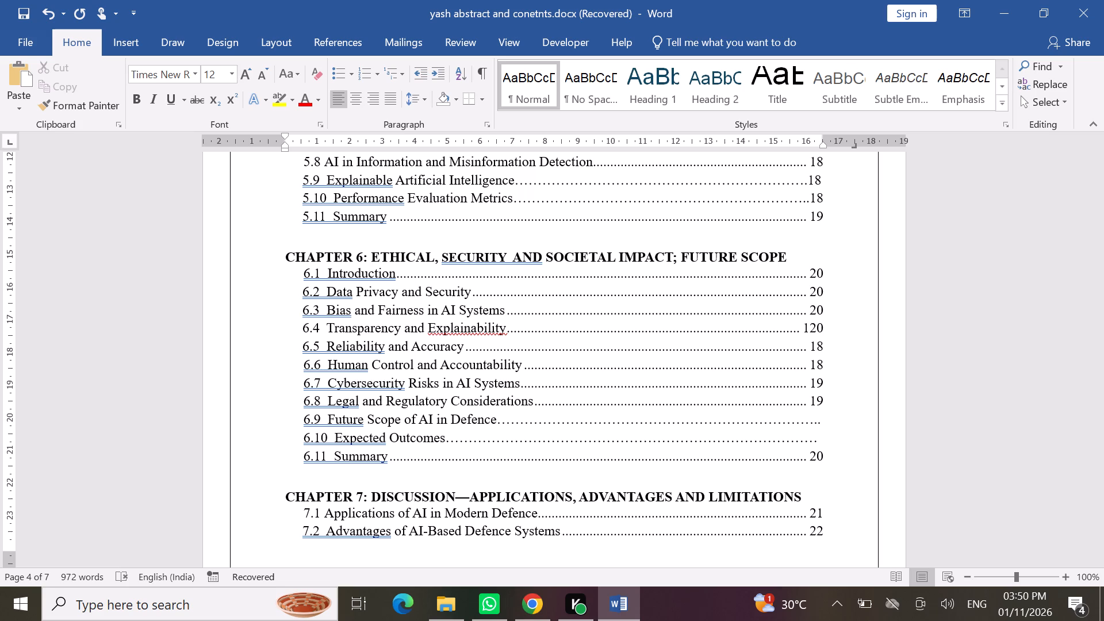
{"action": "key", "text": "BackSpace"}
{"action": "key", "text": "BackSpace"}
{"action": "key", "text": "BackSpace"}
{"action": "type", "text": "20"}
{"action": "key", "text": "Down"}
{"action": "key", "text": "BackSpace"}
{"action": "key", "text": "BackSpace"}
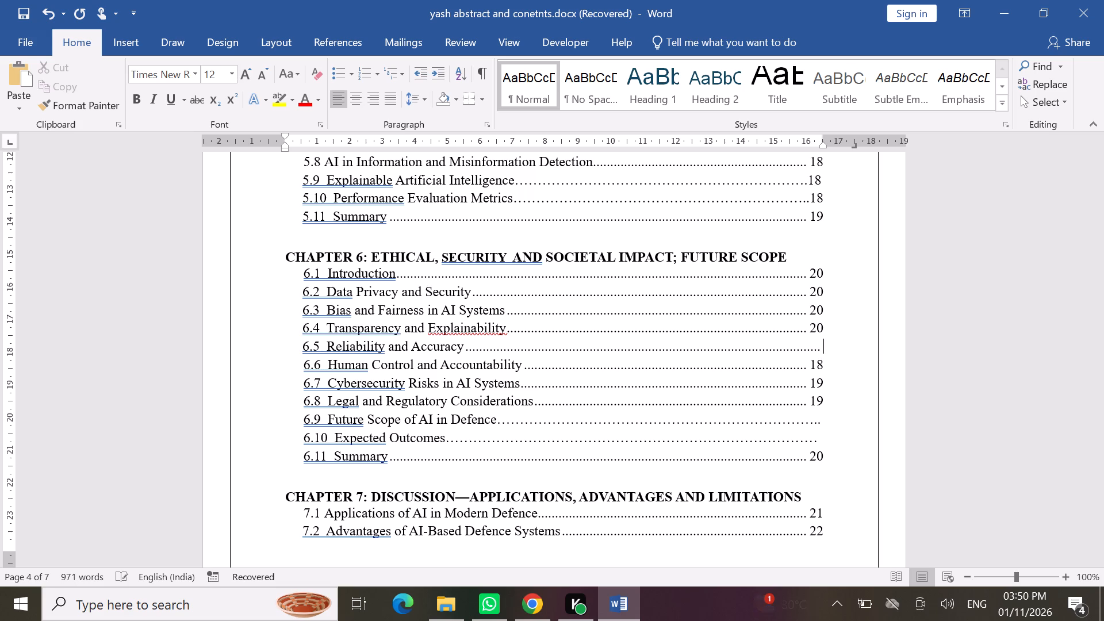
{"action": "type", "text": "20"}
{"action": "key", "text": "Down"}
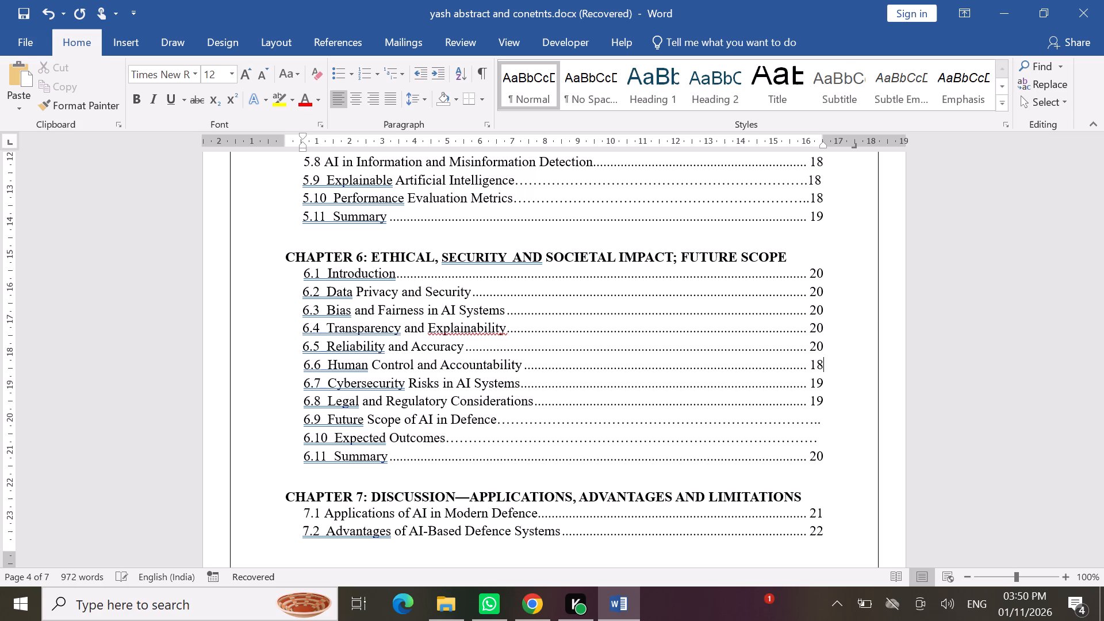
{"action": "key", "text": "BackSpace"}
{"action": "key", "text": "BackSpace"}
{"action": "type", "text": "20"}
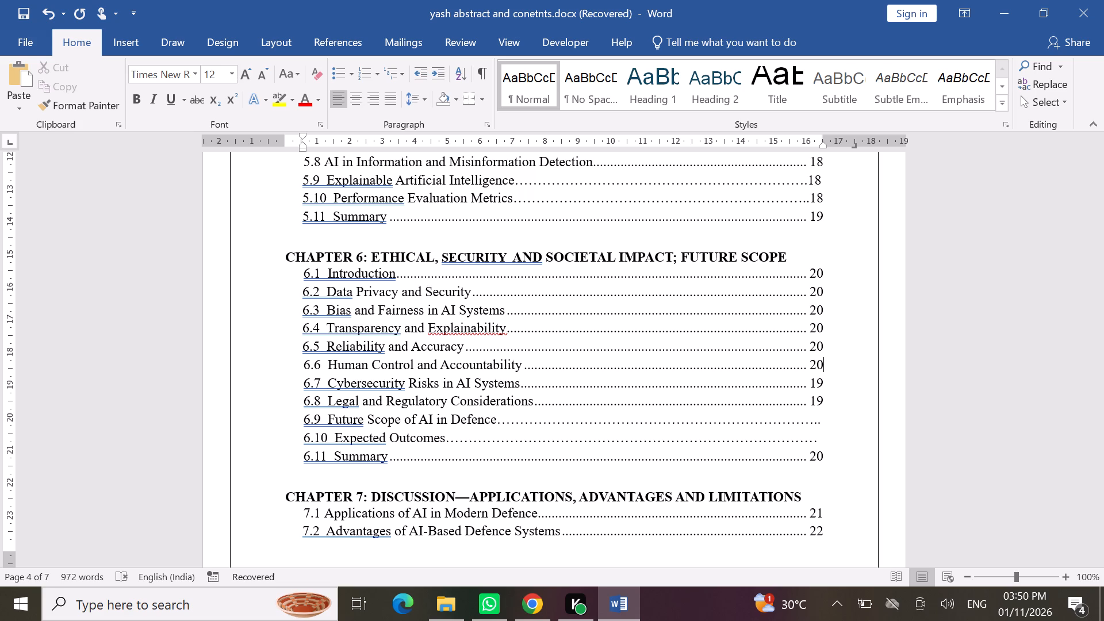
Change the page numbers of entries 6.7 Cybersecurity Risks in AI Systems and 6.8 Legal and Regulatory Considerations to 21.
{"action": "key", "text": "Down"}
{"action": "key", "text": "BackSpace"}
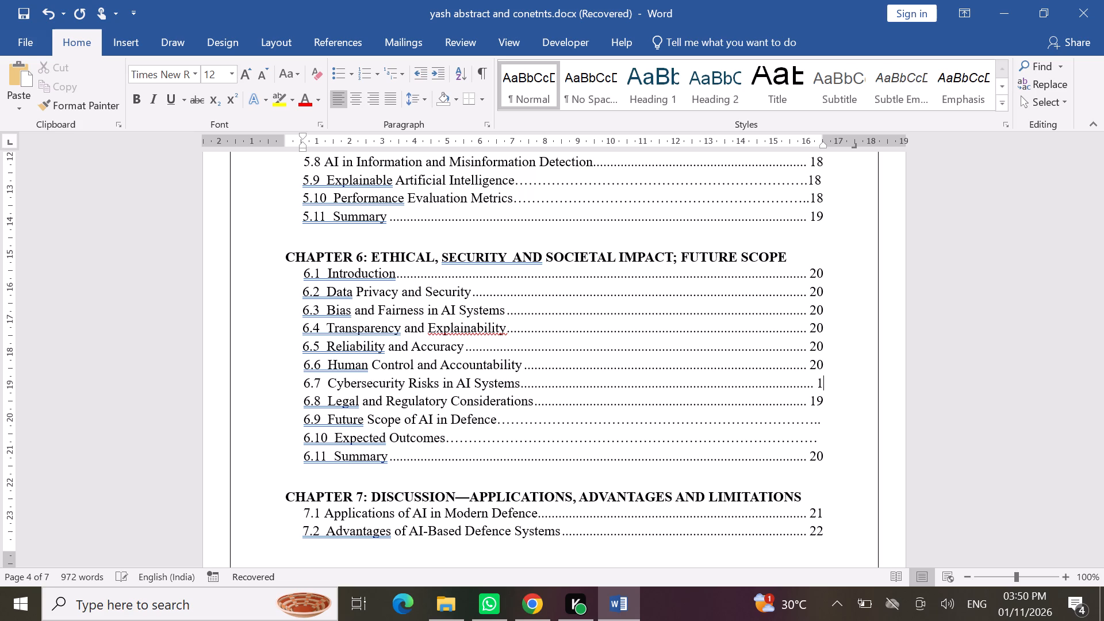
{"action": "key", "text": "Left"}
{"action": "key", "text": "2"}
{"action": "key", "text": "Right"}
{"action": "key", "text": "Down"}
{"action": "key", "text": "BackSpace"}
{"action": "key", "text": "BackSpace"}
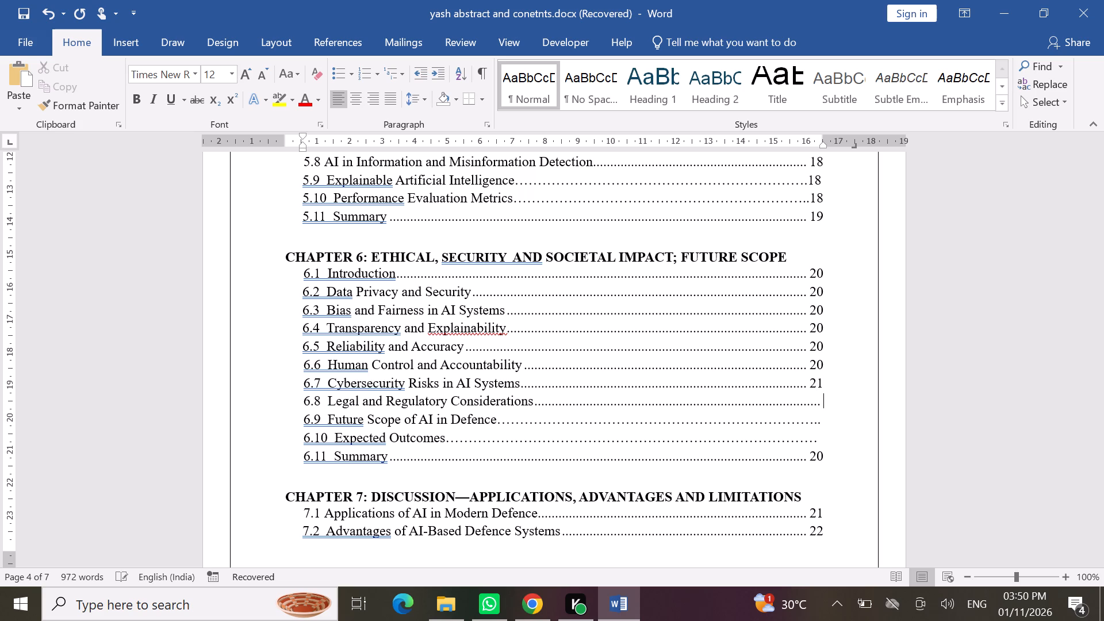
{"action": "key", "text": "2"}
{"action": "key", "text": "1"}
Add page number 21 to entry 6.9, Future Scope of AI in Defence, adjusting its leader dots so the entry stays on one line.
{"action": "key", "text": "Down"}
{"action": "key", "text": "BackSpace"}
{"action": "key", "text": "BackSpace"}
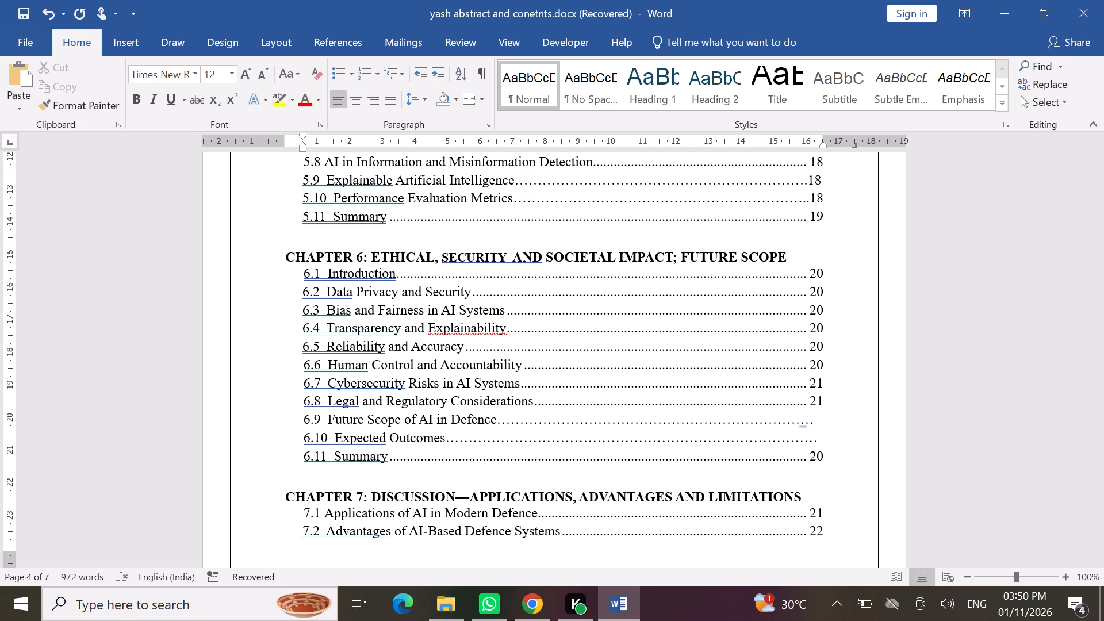
{"action": "type", "text": "21"}
{"action": "key", "text": "Left"}
{"action": "key", "text": "Left"}
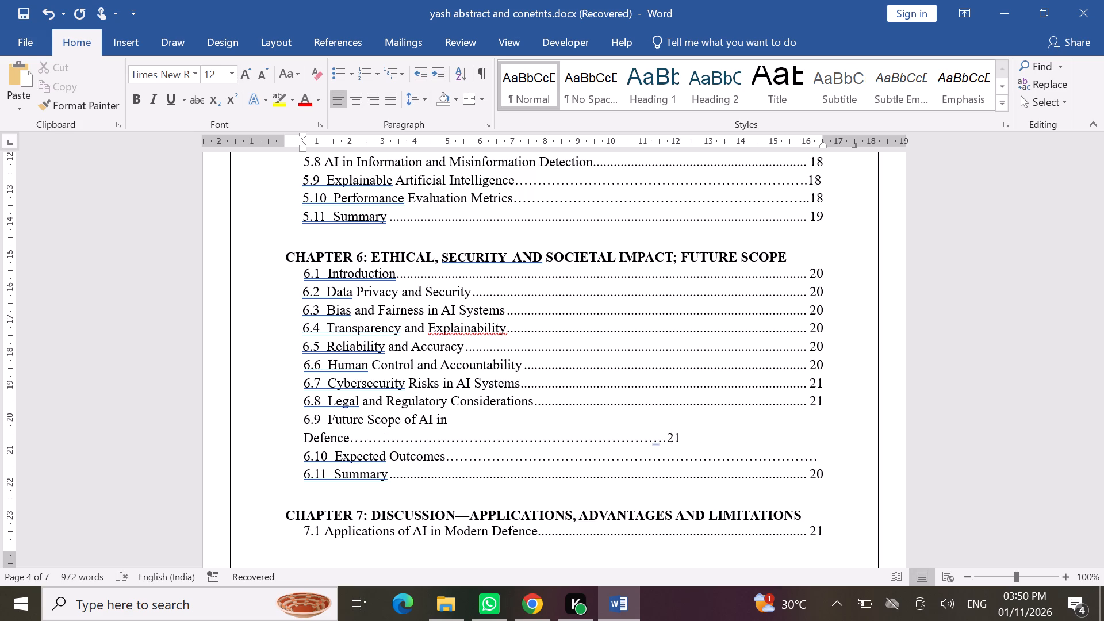
{"action": "key", "text": "BackSpace"}
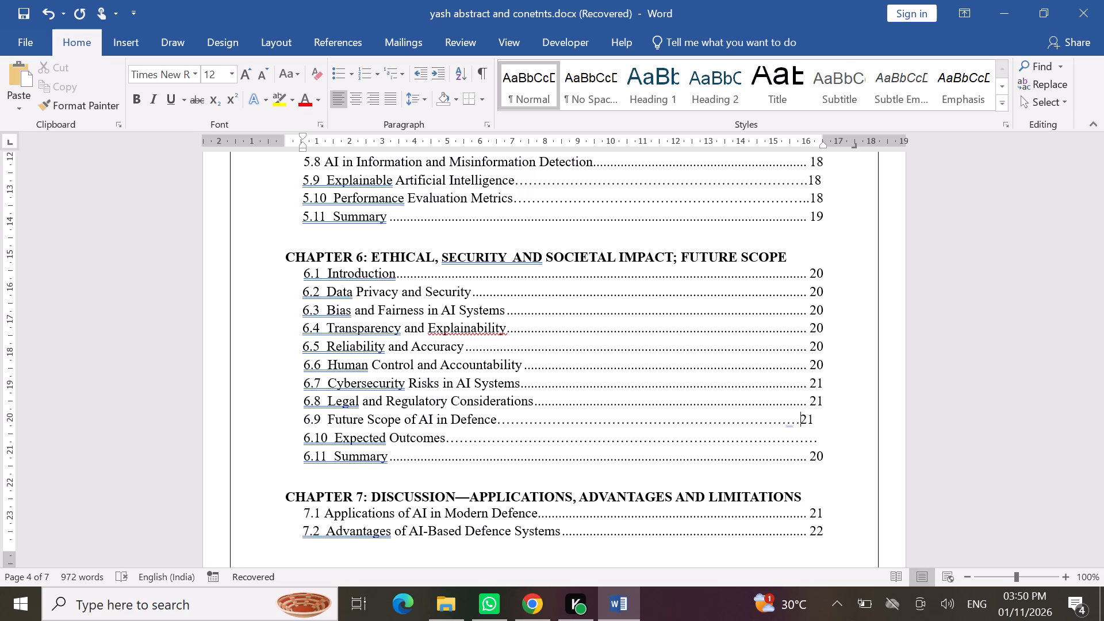
{"action": "type", "text": "..."}
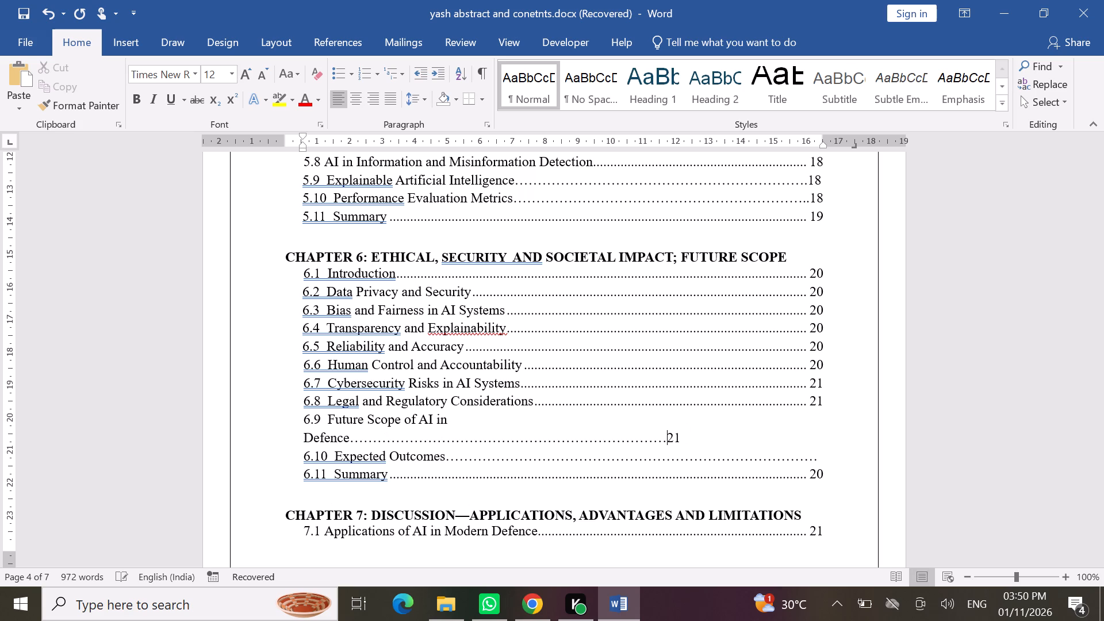
{"action": "key", "text": "BackSpace"}
{"action": "key", "text": "BackSpace"}
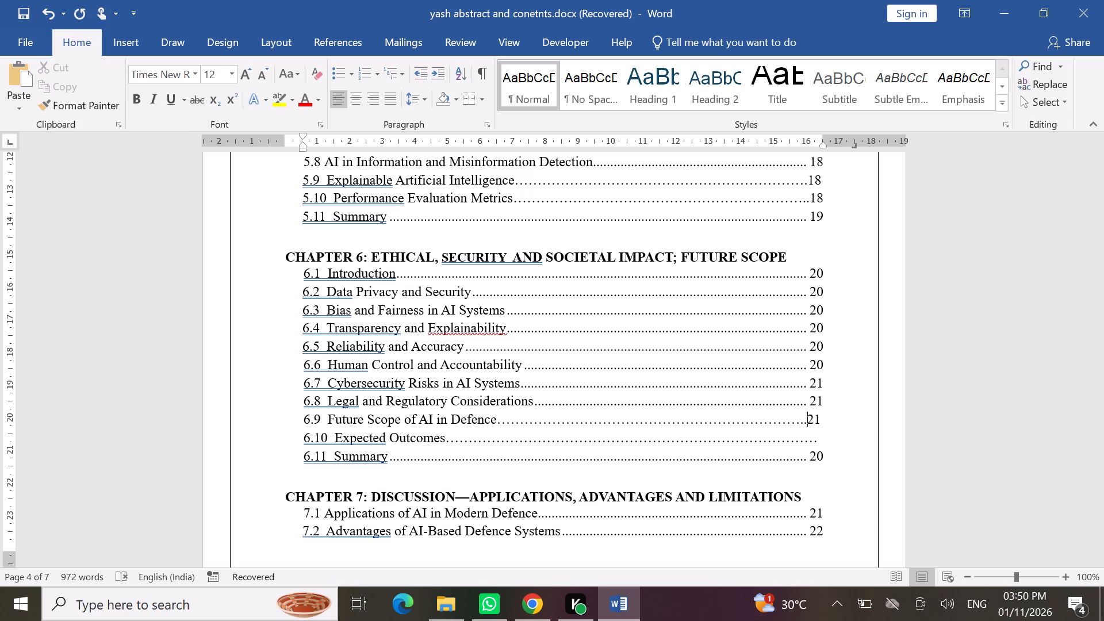
{"action": "key", "text": "period"}
{"action": "key", "text": "BackSpace"}
Add page number 21 to entry 6.10, Expected Outcomes, and adjust its leader dots to line the number up with entry 6.9.
{"action": "scroll", "coordinate": [826, 273], "scroll_direction": "down", "scroll_amount": 2}
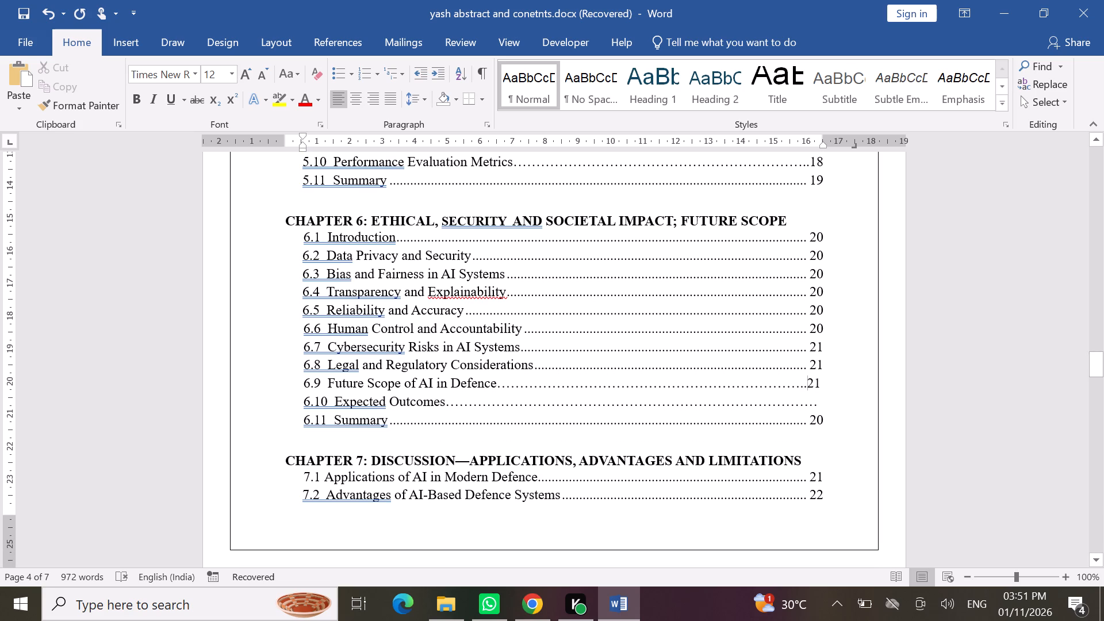
{"action": "scroll", "coordinate": [826, 273], "scroll_direction": "down", "scroll_amount": 2}
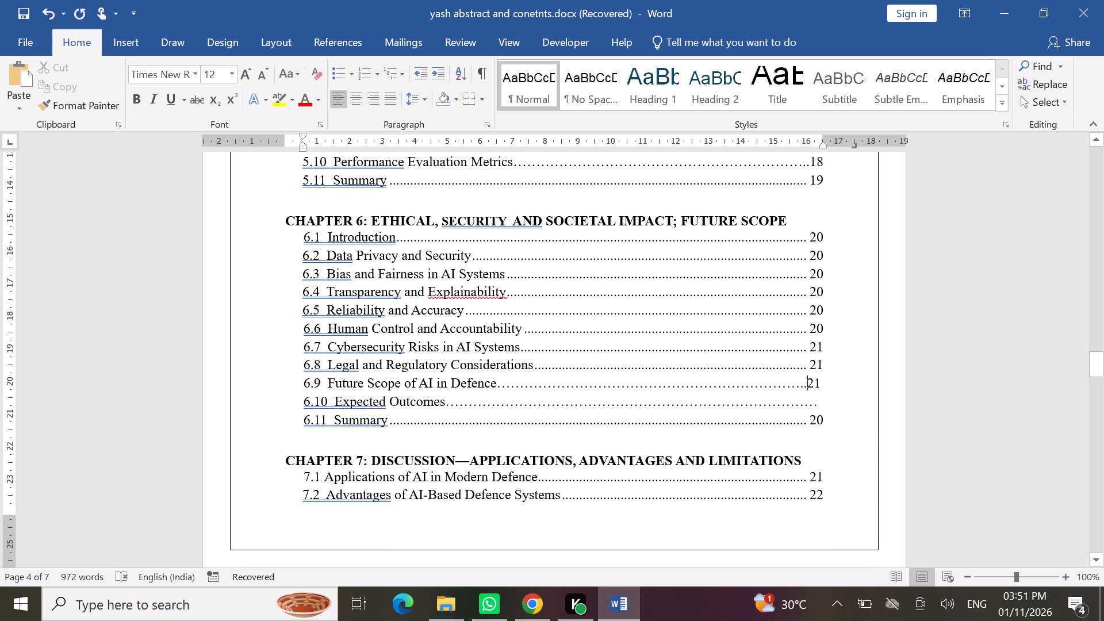
{"action": "left_click", "coordinate": [827, 404]}
{"action": "key", "text": "BackSpace"}
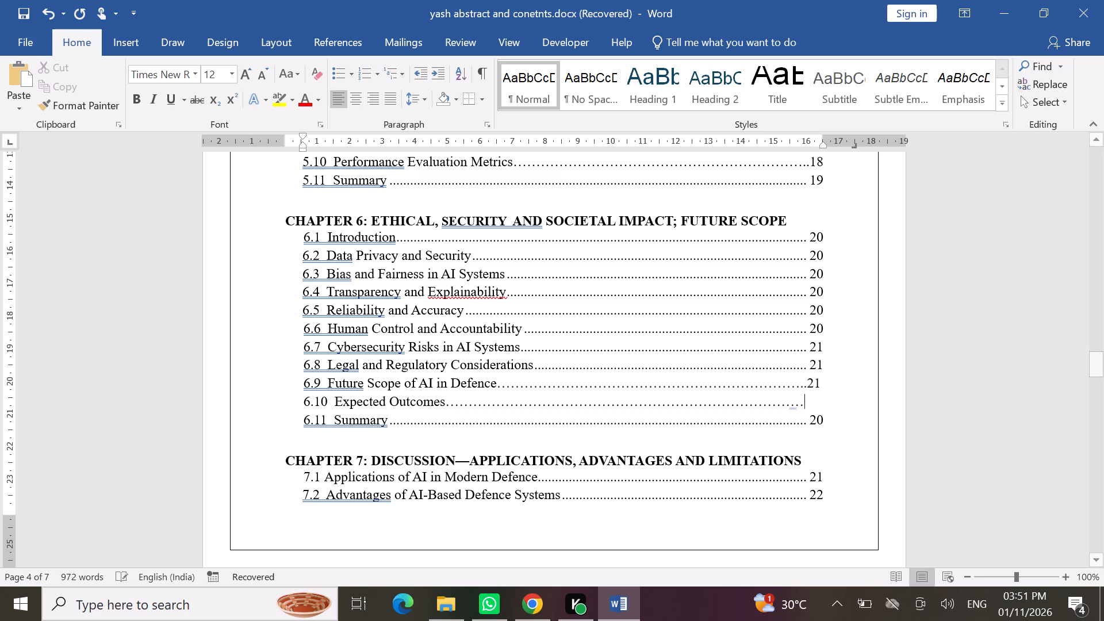
{"action": "type", "text": "21"}
{"action": "key", "text": "Left"}
{"action": "key", "text": "Left"}
{"action": "type", "text": ".."}
{"action": "key", "text": "BackSpace"}
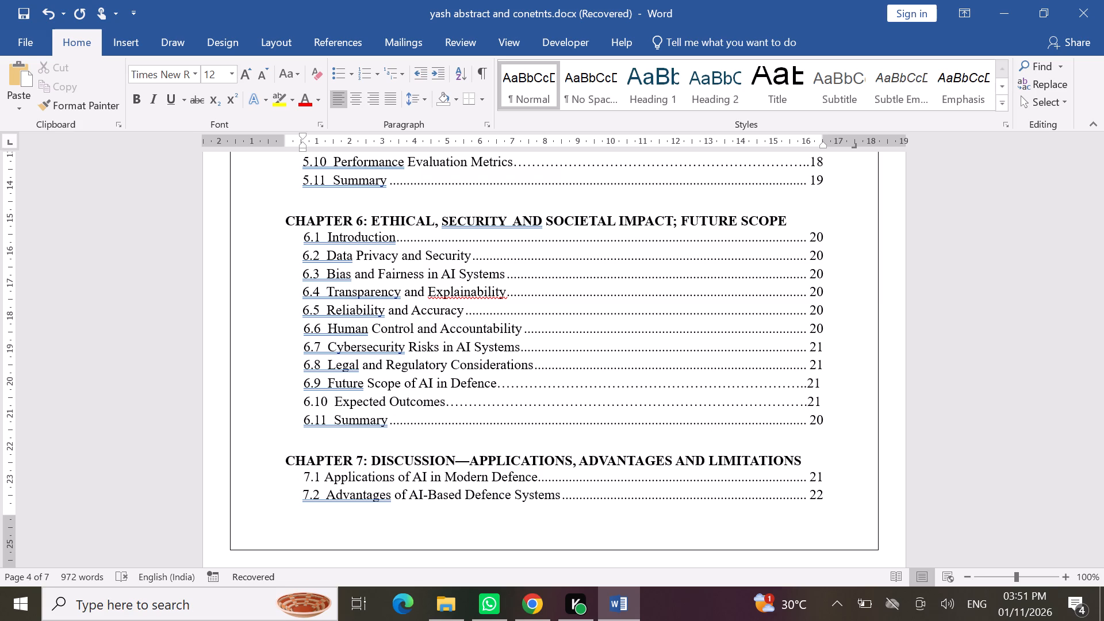
Change the page number of entry 6.11 Summary to 22.
{"action": "left_click", "coordinate": [822, 420]}
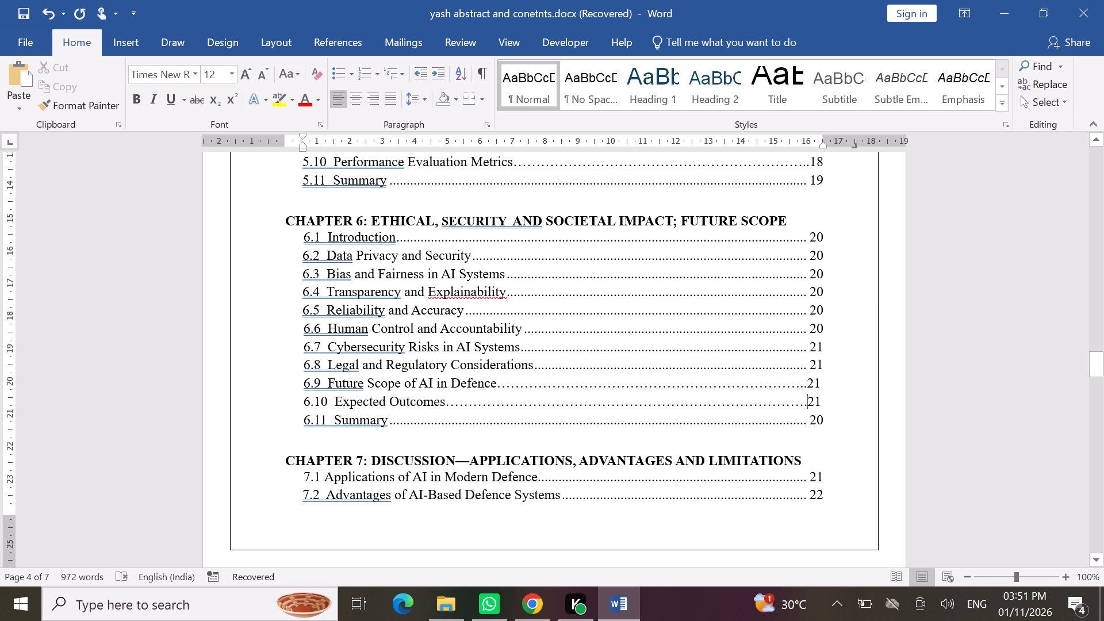
{"action": "key", "text": "BackSpace"}
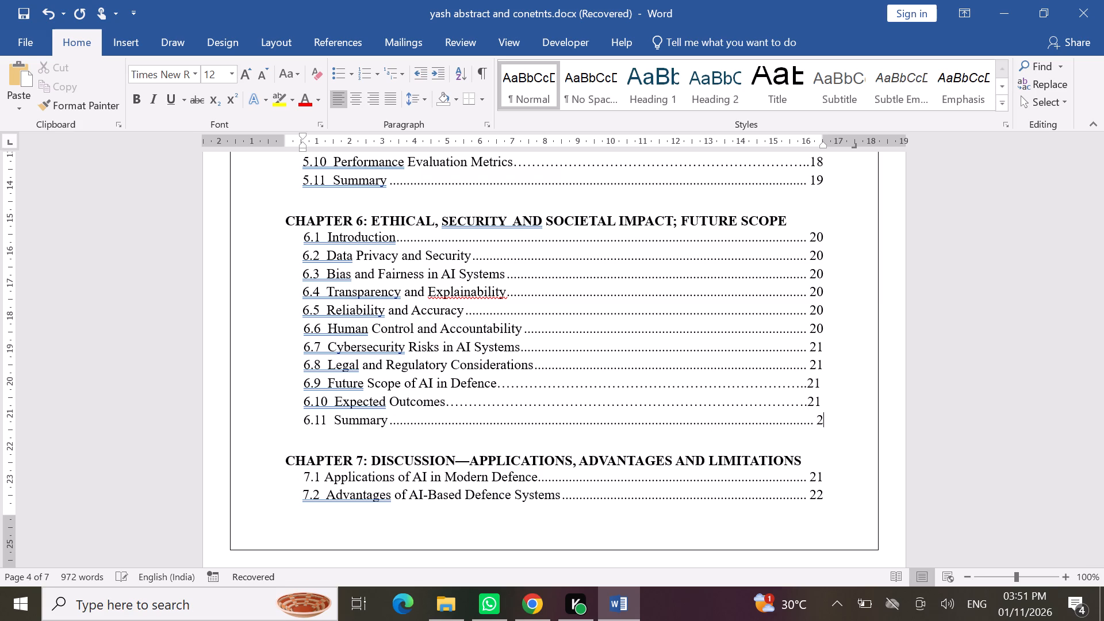
{"action": "key", "text": "2"}
Change the page numbers of Chapter 7 entries 7.1 Applications of AI in Modern Defence and 7.2 Advantages of AI-Based Defence Systems to 23.
{"action": "left_click", "coordinate": [830, 478]}
{"action": "key", "text": "BackSpace"}
{"action": "key", "text": "3"}
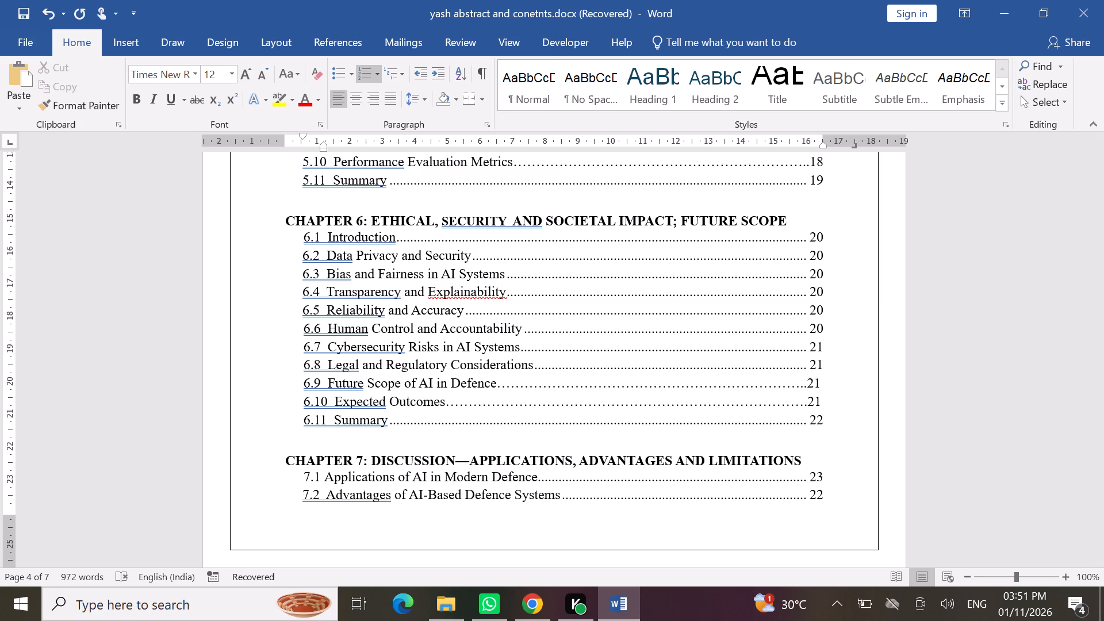
{"action": "key", "text": "Down"}
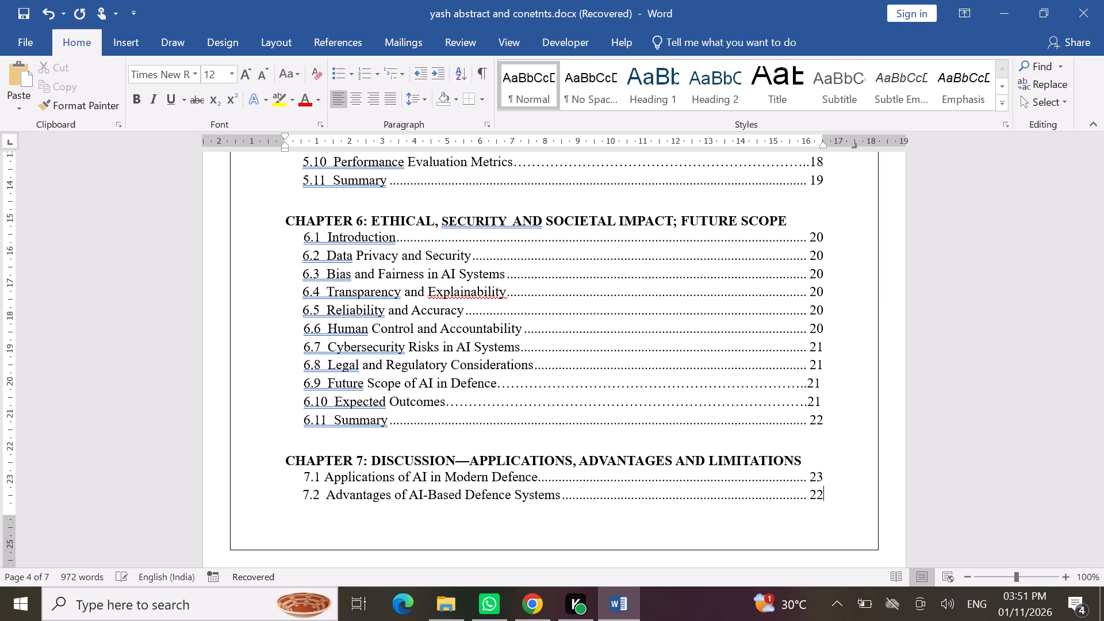
{"action": "key", "text": "BackSpace"}
{"action": "key", "text": "3"}
{"action": "key", "text": "Down"}
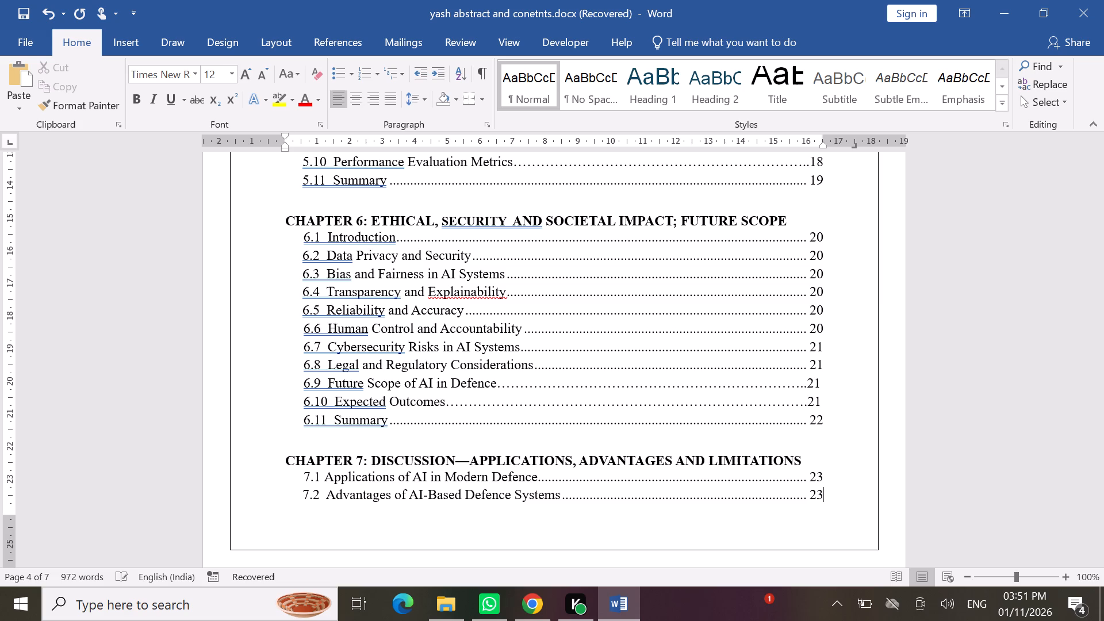
Change the page number of entry 7.3 Limitations of AI in Defence to 23.
{"action": "key", "text": "BackSpace"}
{"action": "key", "text": "3"}
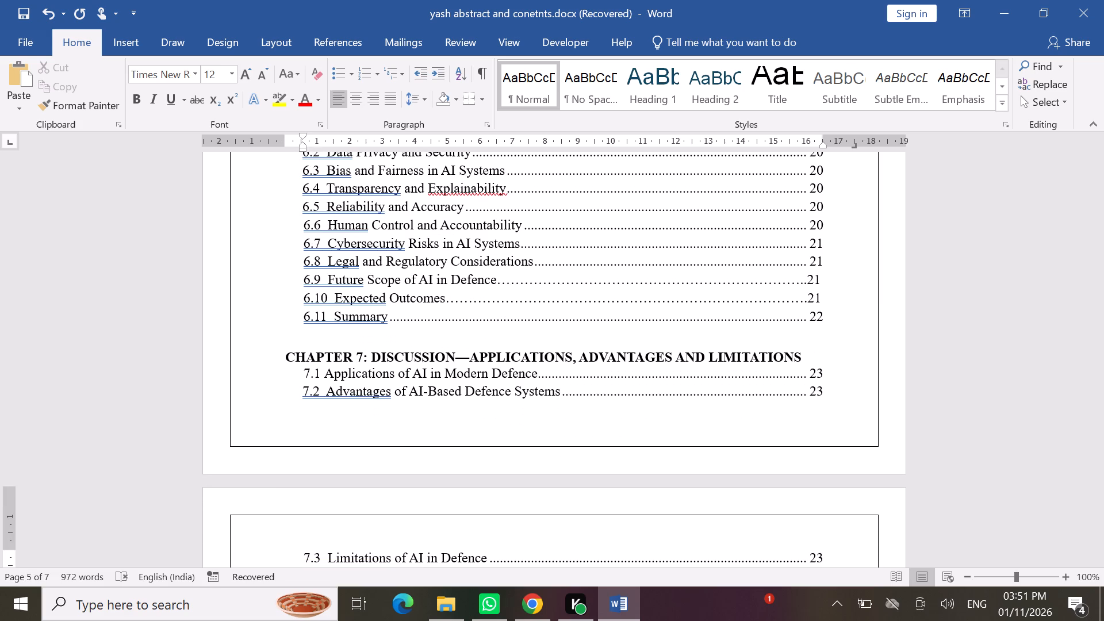
Change the page numbers of entries 7.4 Challenges in Practical Implementation and 7.5 Illustrative AI-Based Defence Use Case to 24.
{"action": "scroll", "coordinate": [830, 478], "scroll_direction": "down", "scroll_amount": 2}
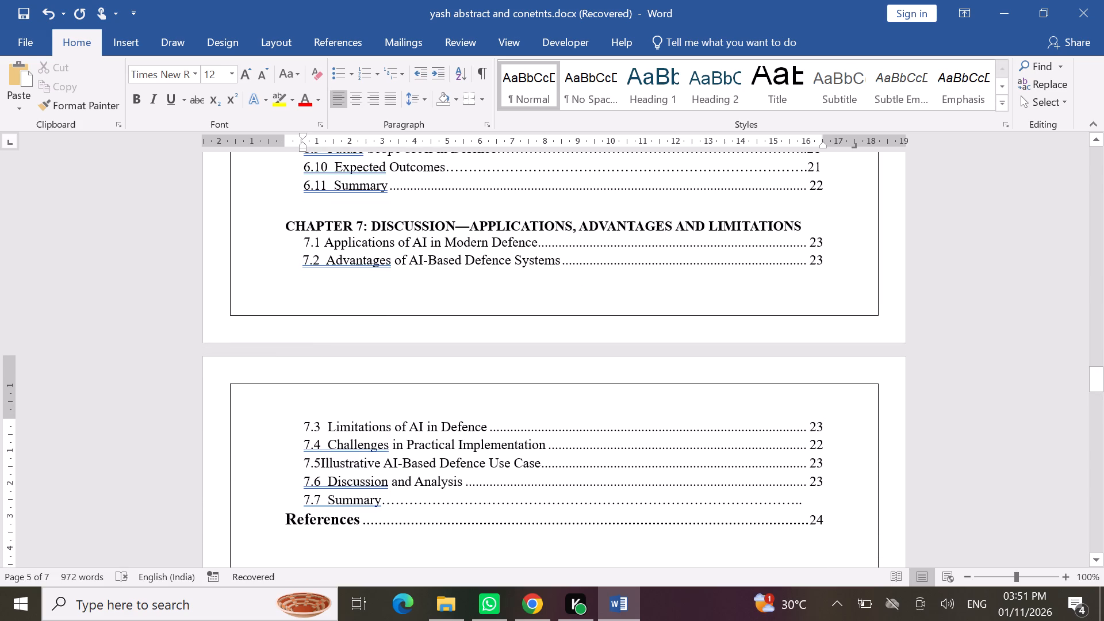
{"action": "key", "text": "Down"}
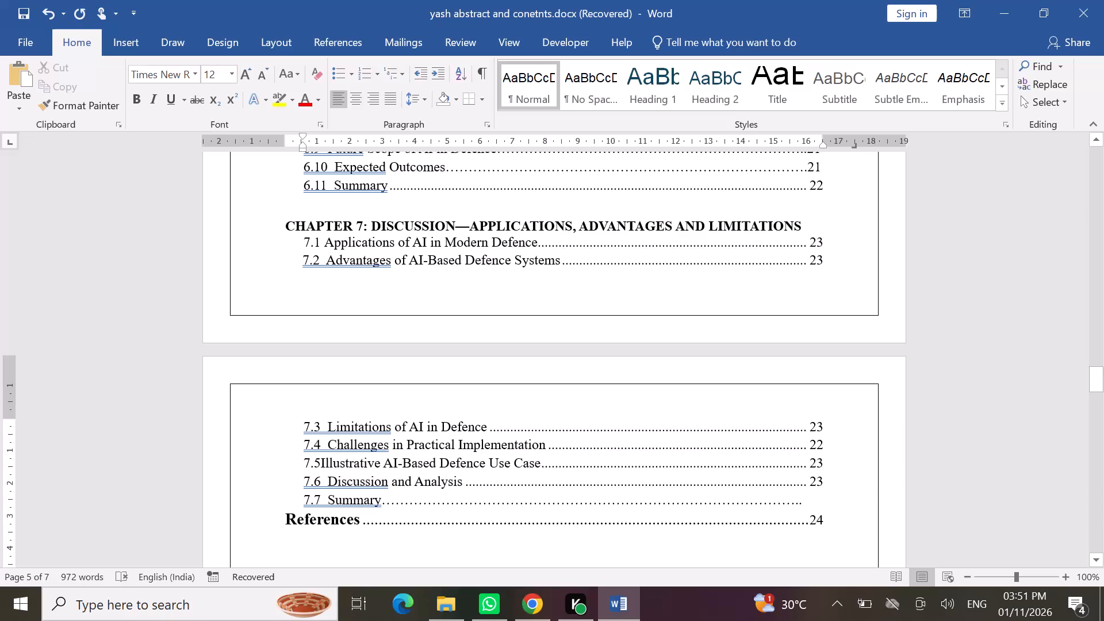
{"action": "key", "text": "4"}
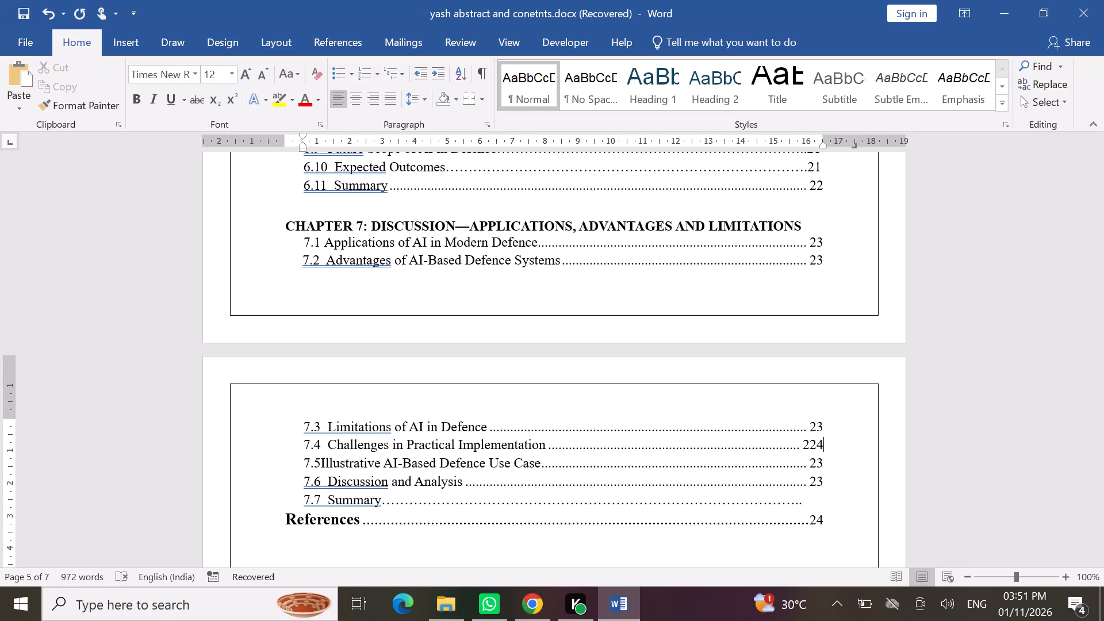
{"action": "key", "text": "Left"}
{"action": "key", "text": "BackSpace"}
{"action": "key", "text": "Down"}
{"action": "key", "text": "Right"}
{"action": "key", "text": "BackSpace"}
{"action": "key", "text": "4"}
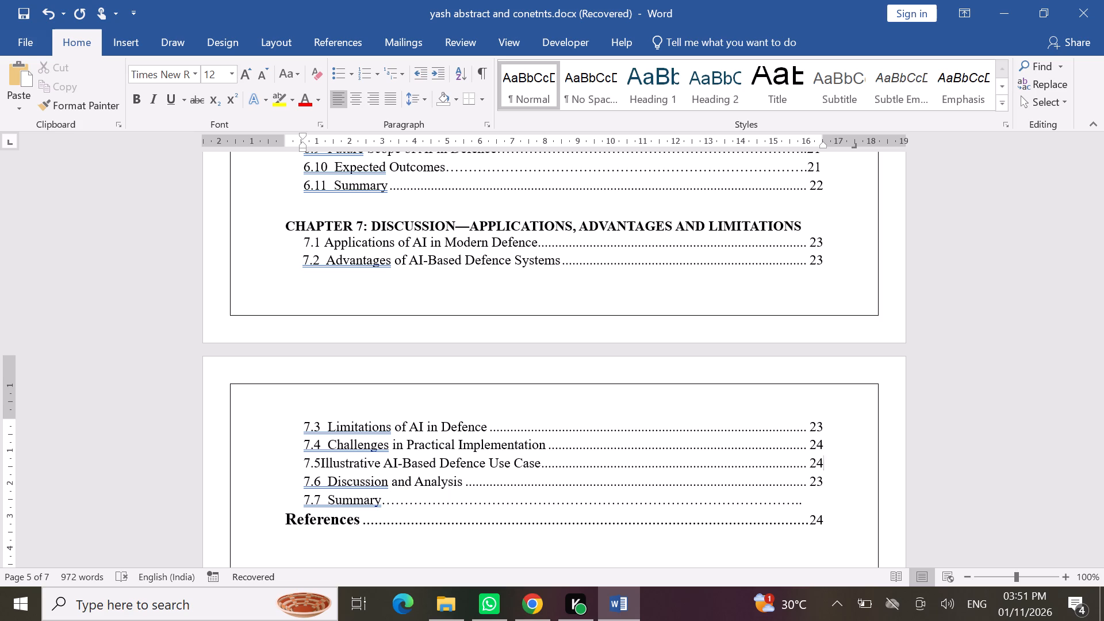
Set page number 25 for entries 7.6 Discussion and Analysis and 7.7 Summary, extending the leader dots of 7.7 to line up its number.
{"action": "key", "text": "Down"}
{"action": "key", "text": "BackSpace"}
{"action": "key", "text": "5"}
{"action": "key", "text": "Down"}
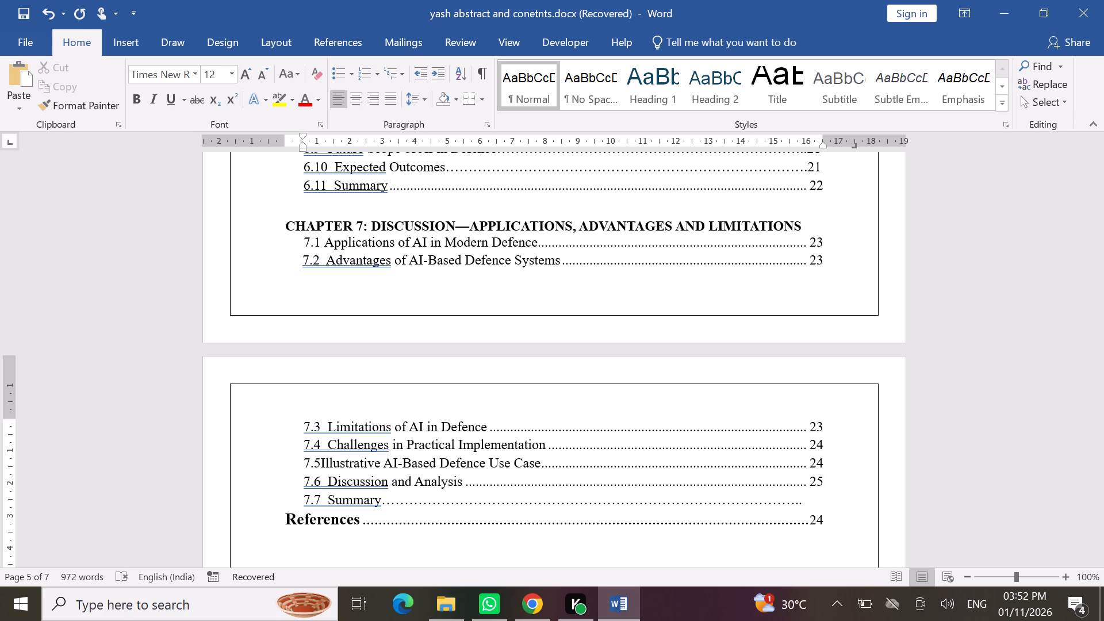
{"action": "key", "text": "period"}
{"action": "type", "text": "26"}
{"action": "key", "text": "BackSpace"}
{"action": "key", "text": "5"}
Change the page number of the References entry to 26.
{"action": "left_click", "coordinate": [832, 517]}
{"action": "key", "text": "BackSpace"}
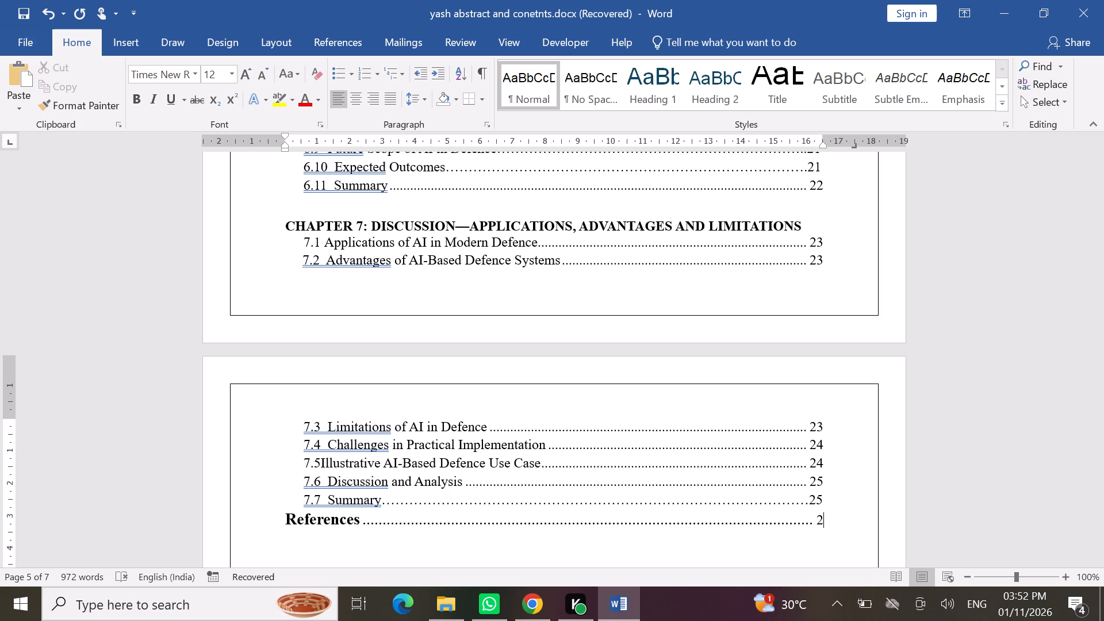
{"action": "key", "text": "6"}
Insert blank lines before the NOMENCLATURE heading to push it and its table down past the page with the References entry.
{"action": "scroll", "coordinate": [688, 545], "scroll_direction": "down", "scroll_amount": 2}
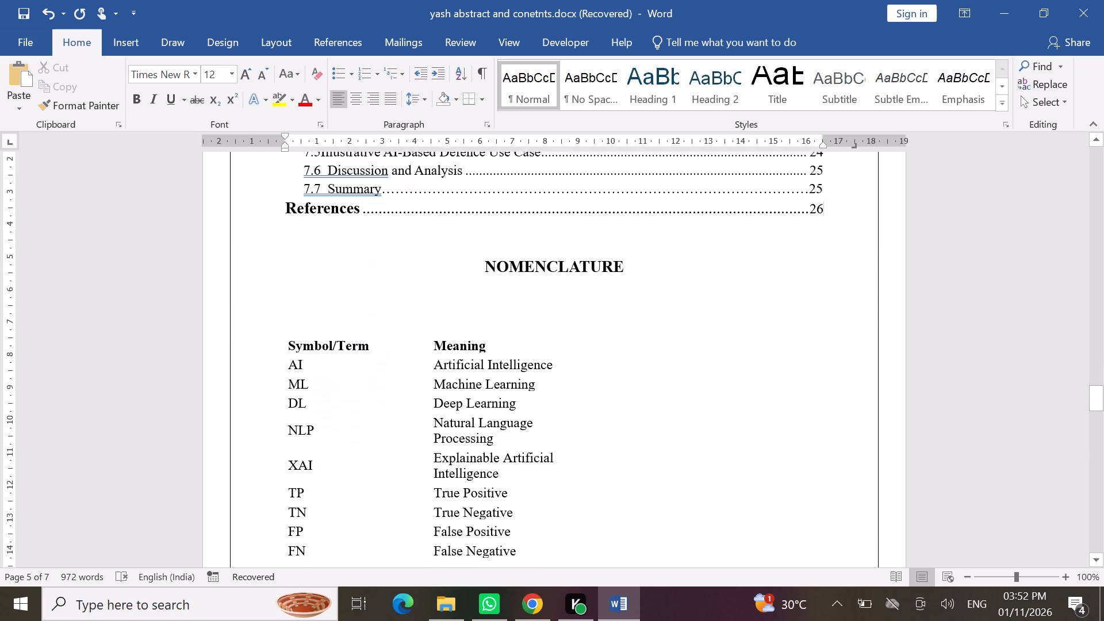
{"action": "scroll", "coordinate": [688, 545], "scroll_direction": "down", "scroll_amount": 3}
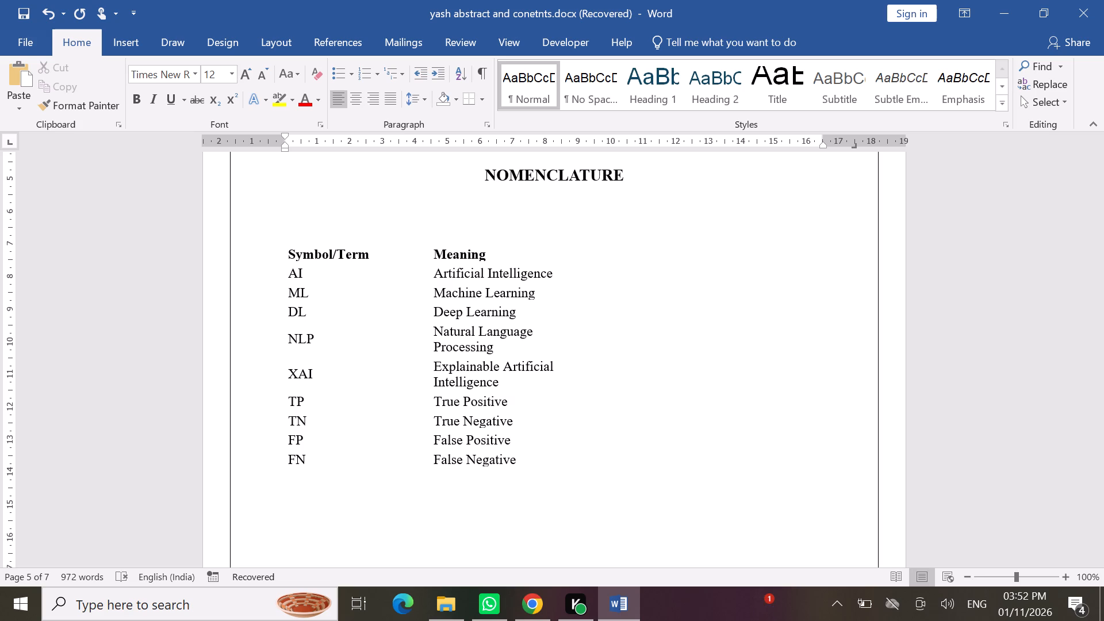
{"action": "scroll", "coordinate": [706, 474], "scroll_direction": "up", "scroll_amount": 4}
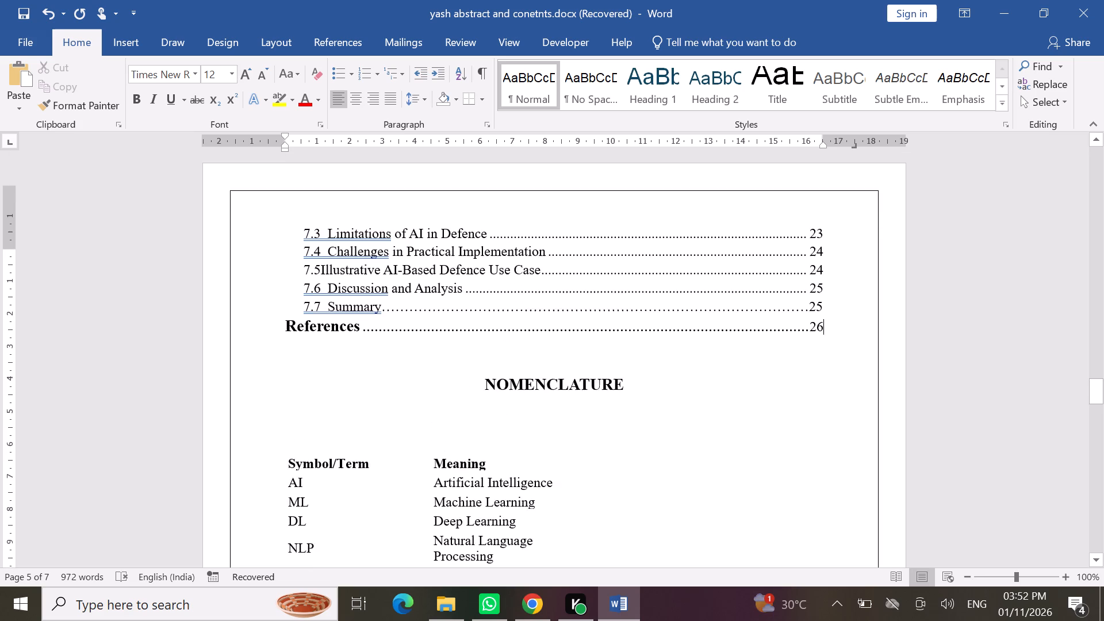
{"action": "left_click", "coordinate": [579, 389]}
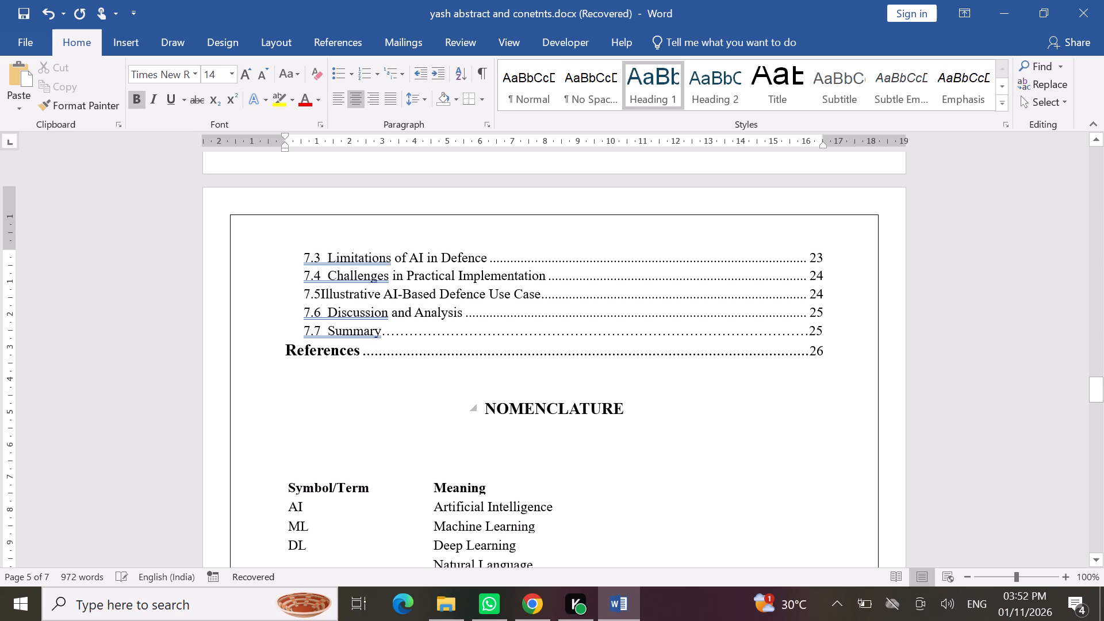
{"action": "left_click", "coordinate": [480, 381]}
{"action": "key", "text": "Return"}
{"action": "key", "text": "Return"}
{"action": "key", "text": "Return"}
{"action": "key", "text": "Return"}
{"action": "key", "text": "Return"}
{"action": "key", "text": "Return"}
{"action": "key", "text": "Return"}
{"action": "key", "text": "Return"}
{"action": "key", "text": "Return"}
{"action": "key", "text": "Return"}
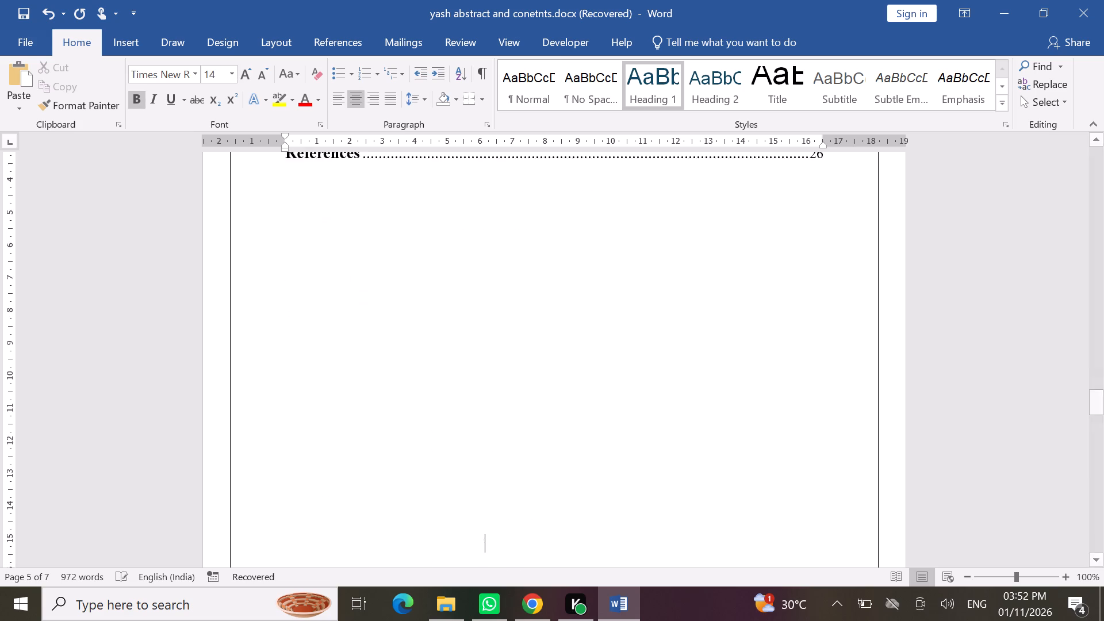
{"action": "key", "text": "Return"}
{"action": "key", "text": "Return"}
{"action": "key", "text": "Return"}
{"action": "key", "text": "Return"}
{"action": "key", "text": "Return"}
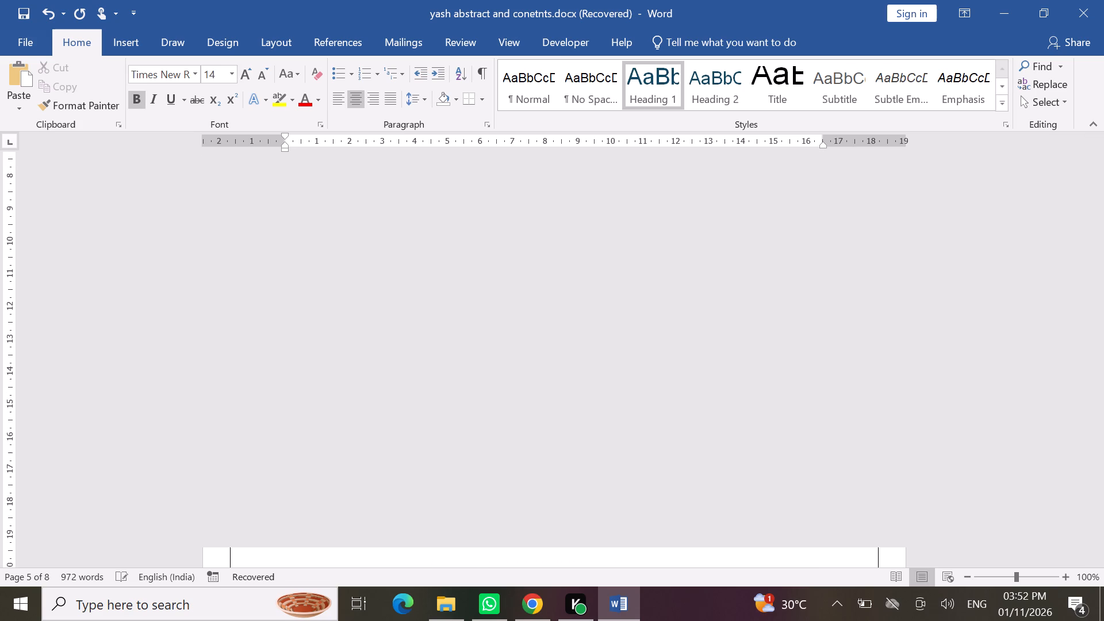
Adjust the blank lines above the NOMENCLATURE heading so that it starts at the top of the page following the References entry.
{"action": "scroll", "coordinate": [543, 286], "scroll_direction": "up", "scroll_amount": 3}
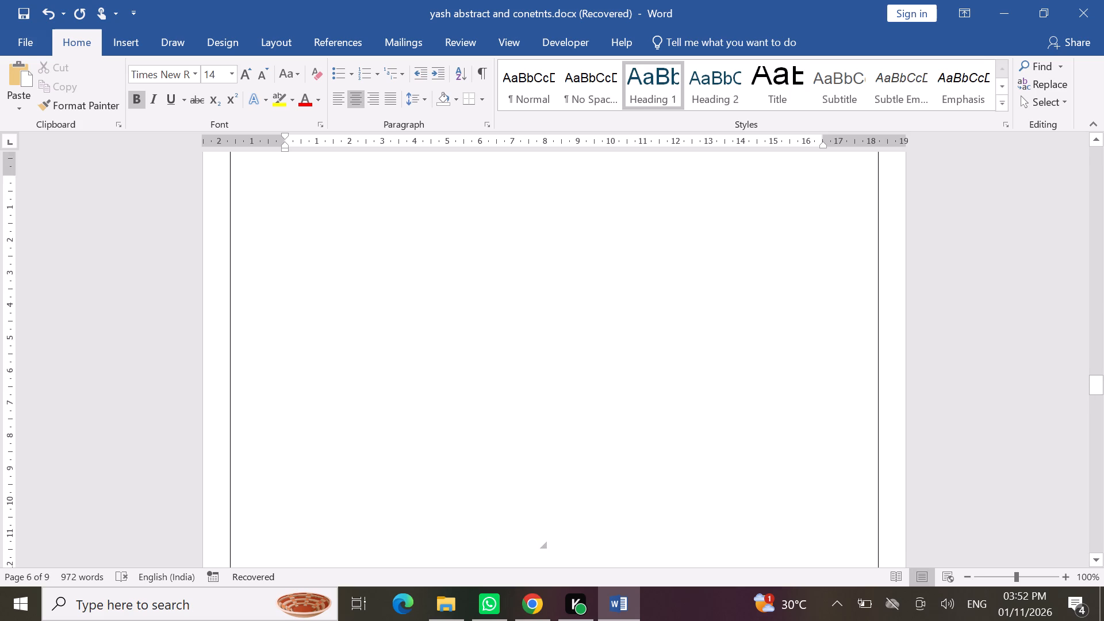
{"action": "scroll", "coordinate": [543, 286], "scroll_direction": "right", "scroll_amount": 1}
{"action": "key", "text": "BackSpace"}
{"action": "key", "text": "BackSpace"}
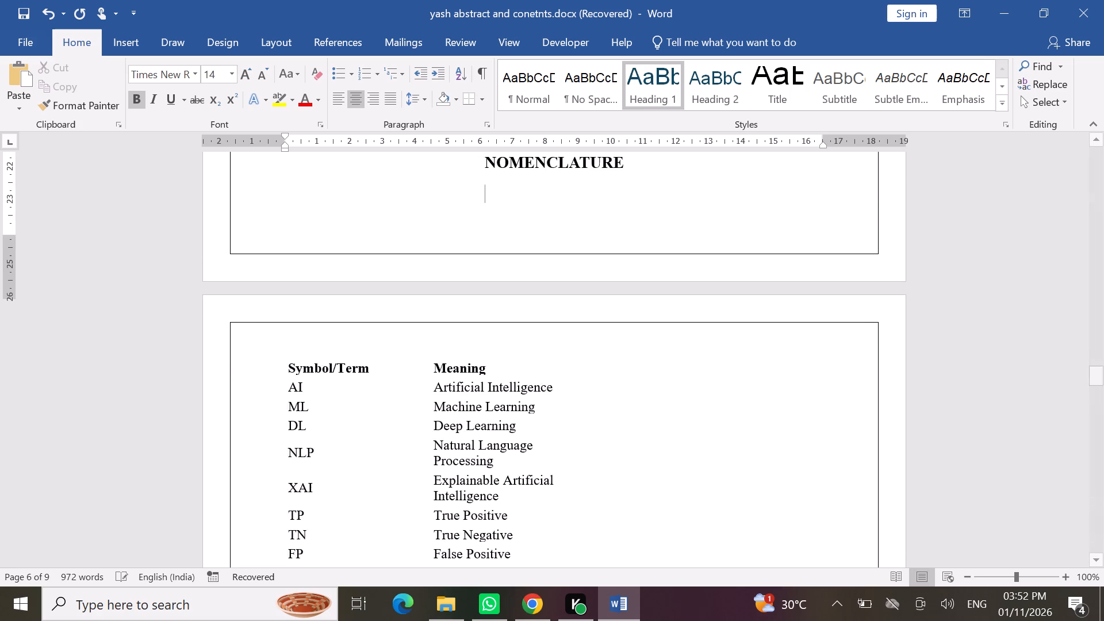
{"action": "key", "text": "Return"}
{"action": "key", "text": "Return"}
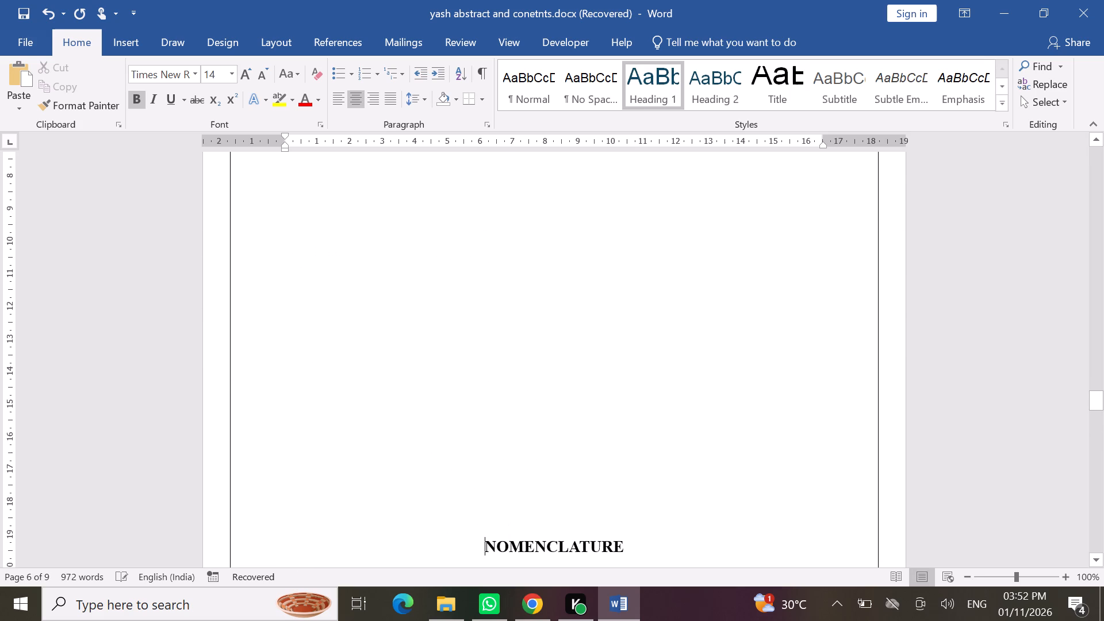
{"action": "scroll", "coordinate": [543, 286], "scroll_direction": "up", "scroll_amount": 5}
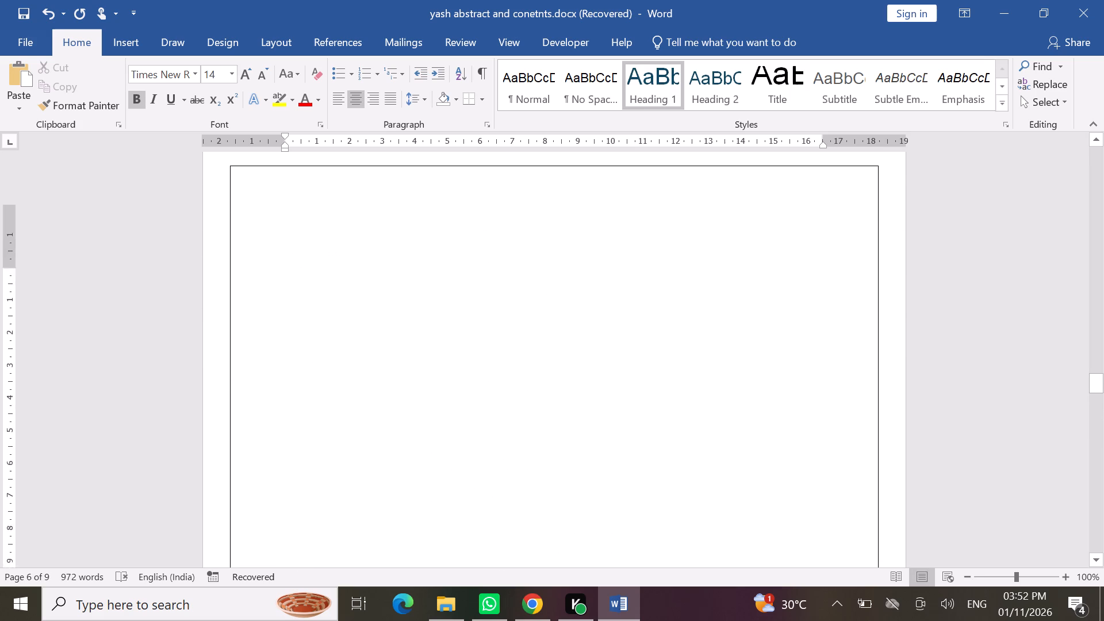
{"action": "scroll", "coordinate": [543, 286], "scroll_direction": "down", "scroll_amount": 5}
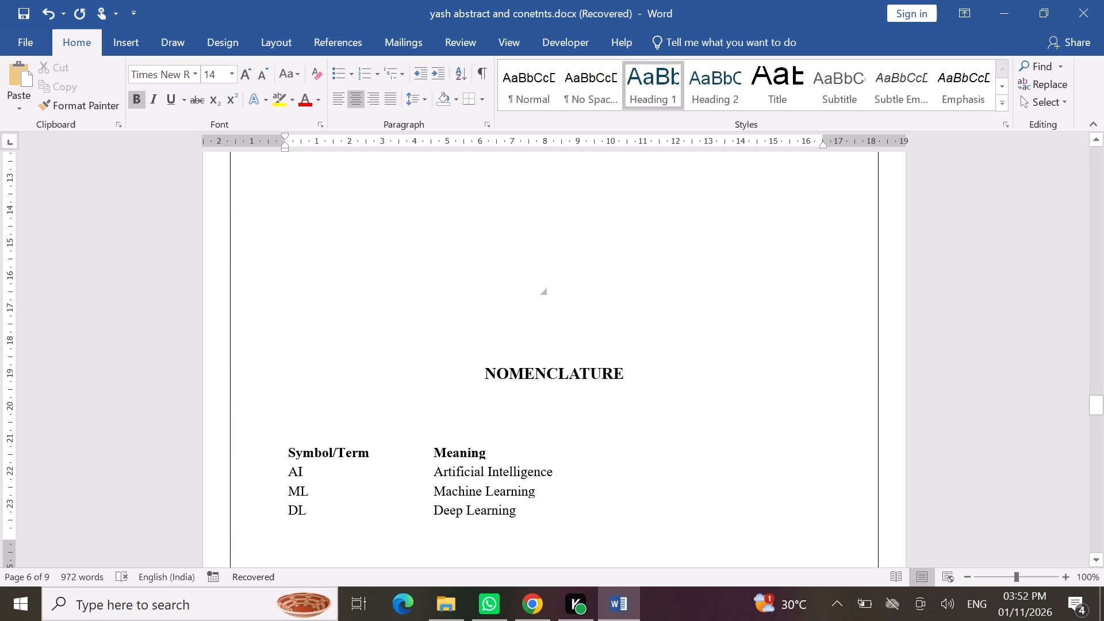
{"action": "left_click", "coordinate": [579, 335]}
{"action": "key", "text": "BackSpace"}
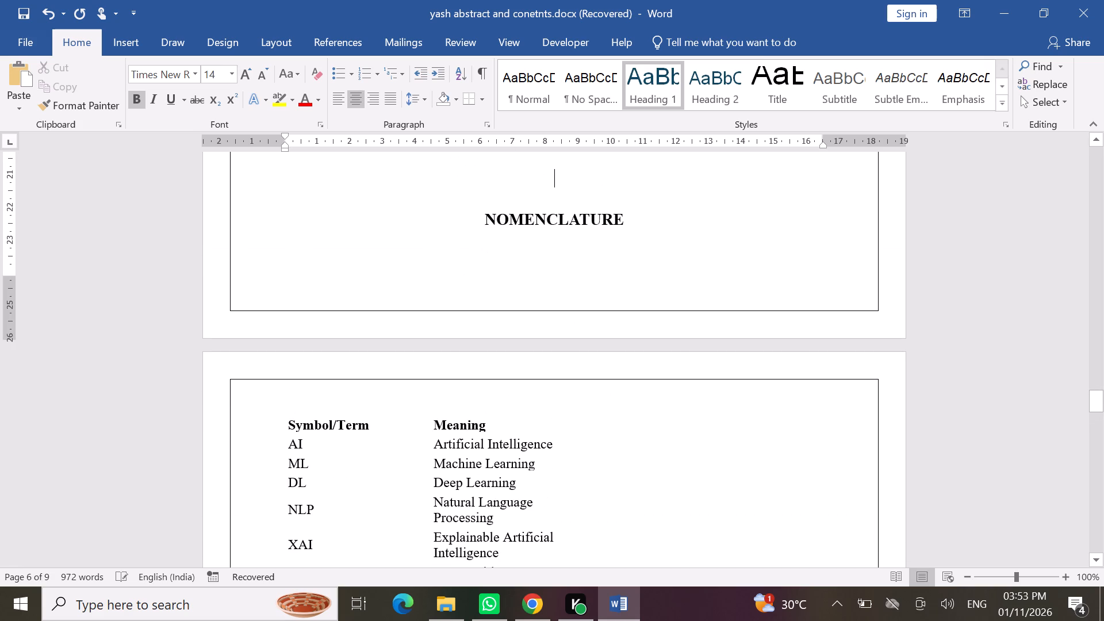
{"action": "key", "text": "Return"}
{"action": "key", "text": "Return"}
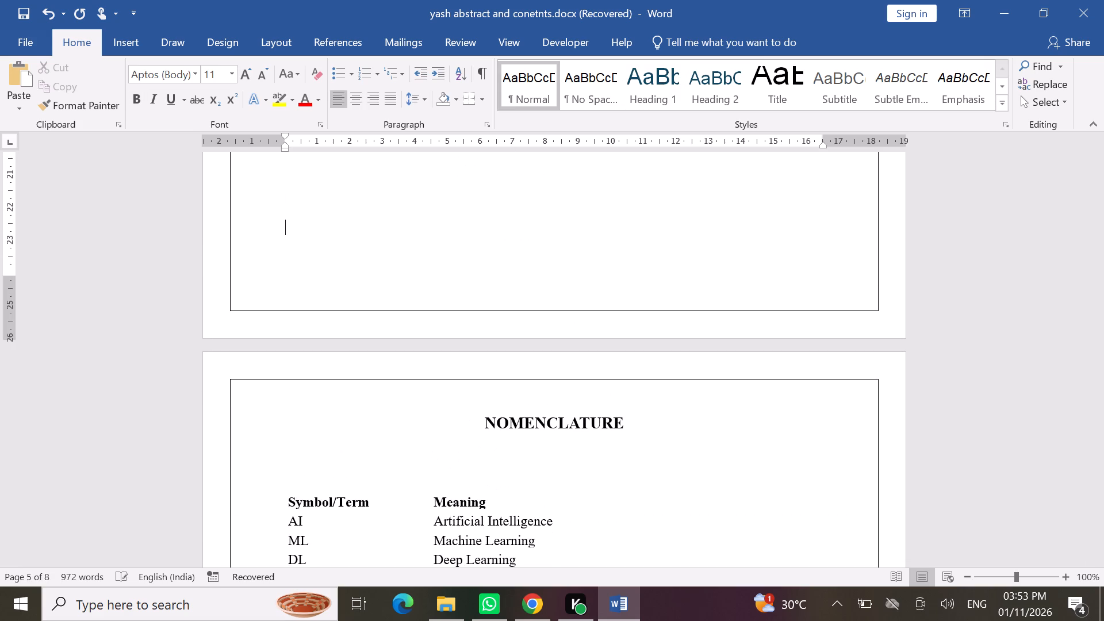
Review the remaining pages after the nomenclature table, including the List of Figures and List of Tables.
{"action": "scroll", "coordinate": [741, 471], "scroll_direction": "down", "scroll_amount": 8}
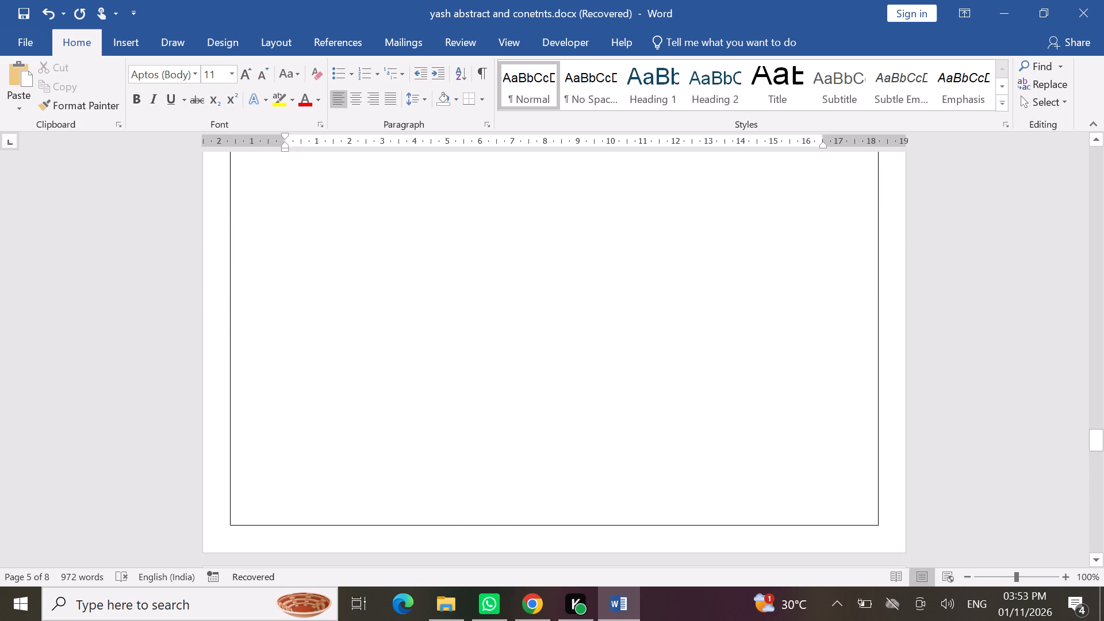
{"action": "scroll", "coordinate": [741, 471], "scroll_direction": "down", "scroll_amount": 8}
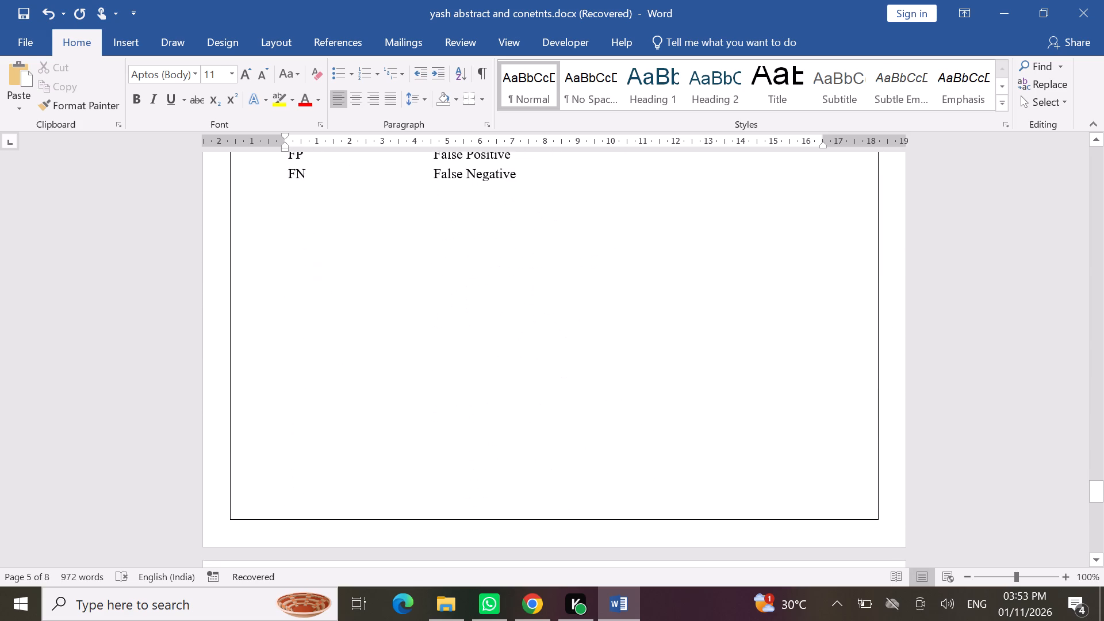
{"action": "scroll", "coordinate": [741, 471], "scroll_direction": "down", "scroll_amount": 4}
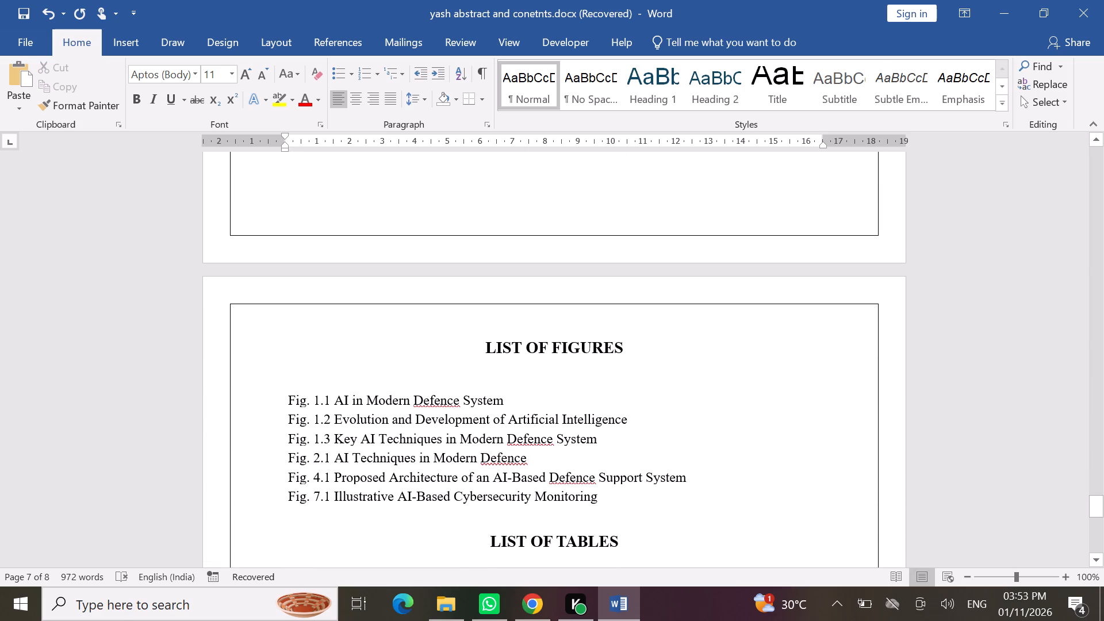
{"action": "scroll", "coordinate": [741, 471], "scroll_direction": "down", "scroll_amount": 6}
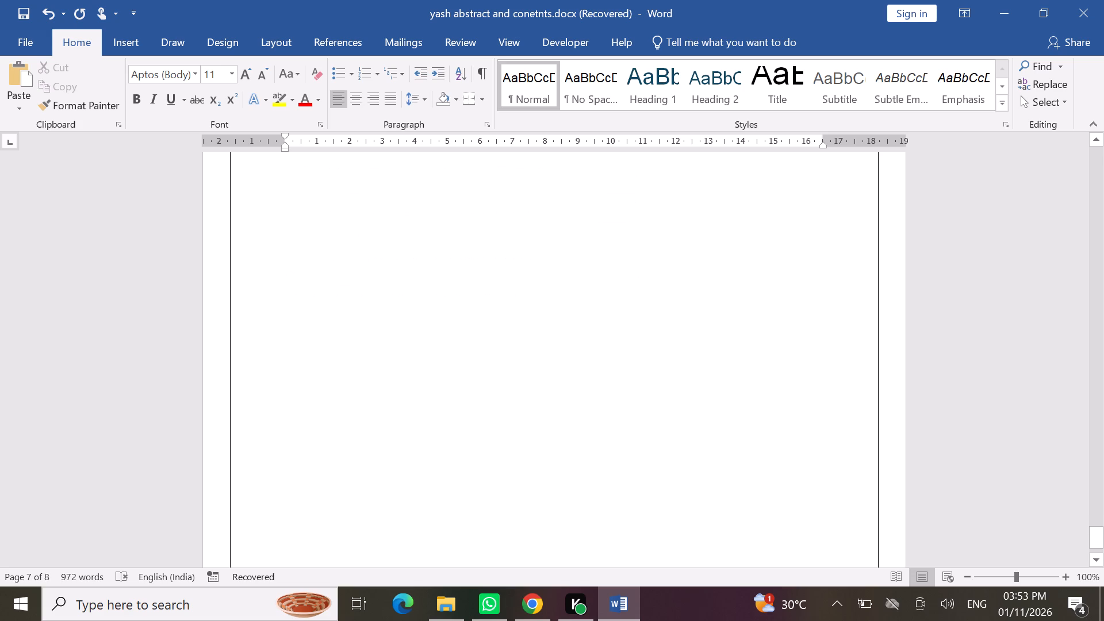
{"action": "scroll", "coordinate": [741, 471], "scroll_direction": "down", "scroll_amount": 4}
{"action": "scroll", "coordinate": [741, 471], "scroll_direction": "up", "scroll_amount": 3}
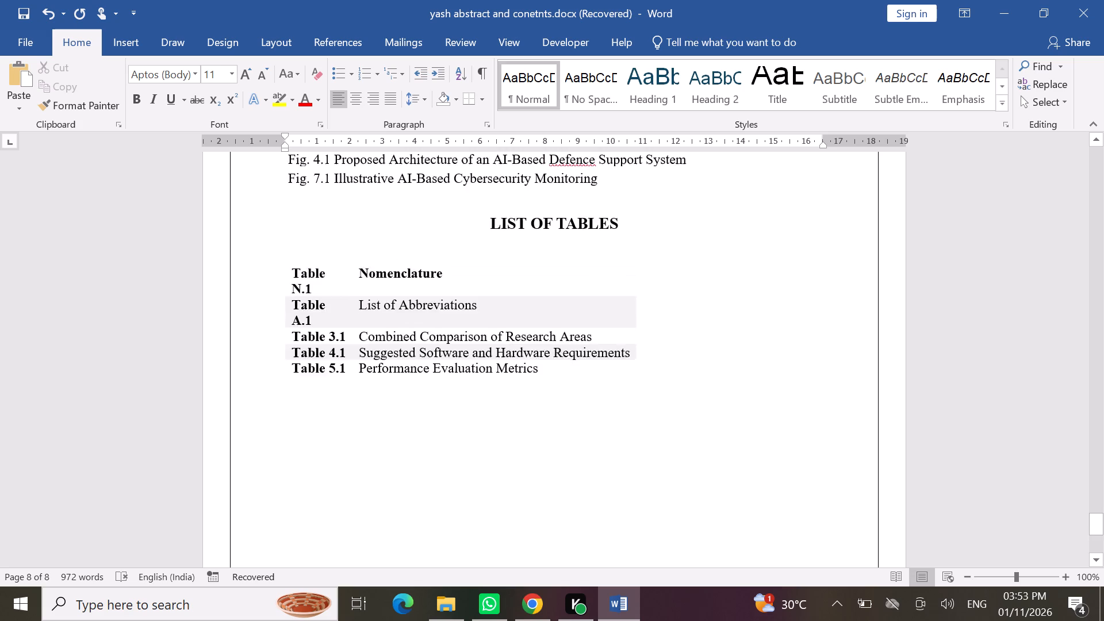
{"action": "scroll", "coordinate": [741, 471], "scroll_direction": "up", "scroll_amount": 3}
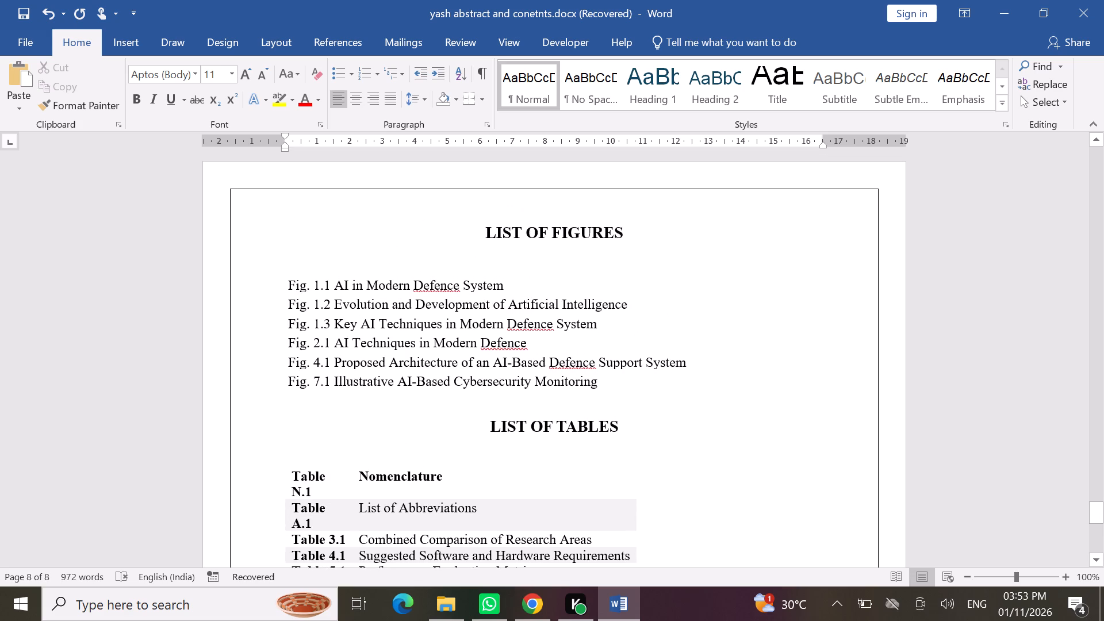
{"action": "scroll", "coordinate": [741, 471], "scroll_direction": "up", "scroll_amount": 1}
Widen the first column of the table under LIST OF TABLES so that each table label fits on one line.
{"action": "left_click_drag", "start_coordinate": [351, 483], "coordinate": [362, 483]}
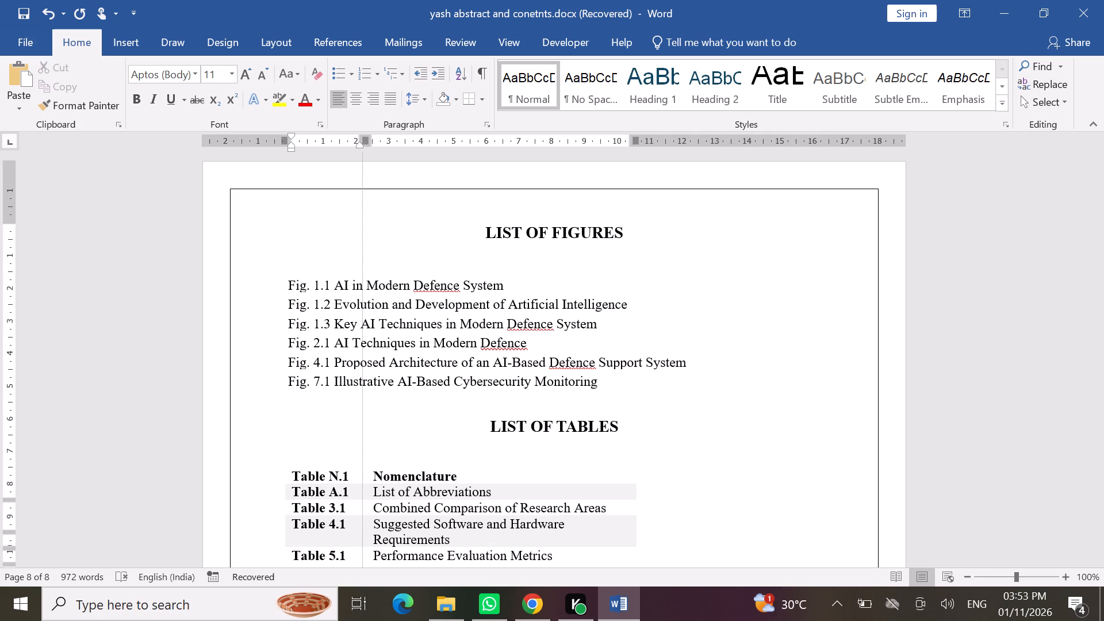
{"action": "left_click_drag", "start_coordinate": [362, 483], "coordinate": [366, 482]}
Review the layout of the document's pages, from the List of Figures and List of Tables back to the Abstract.
{"action": "scroll", "coordinate": [522, 453], "scroll_direction": "down", "scroll_amount": 5}
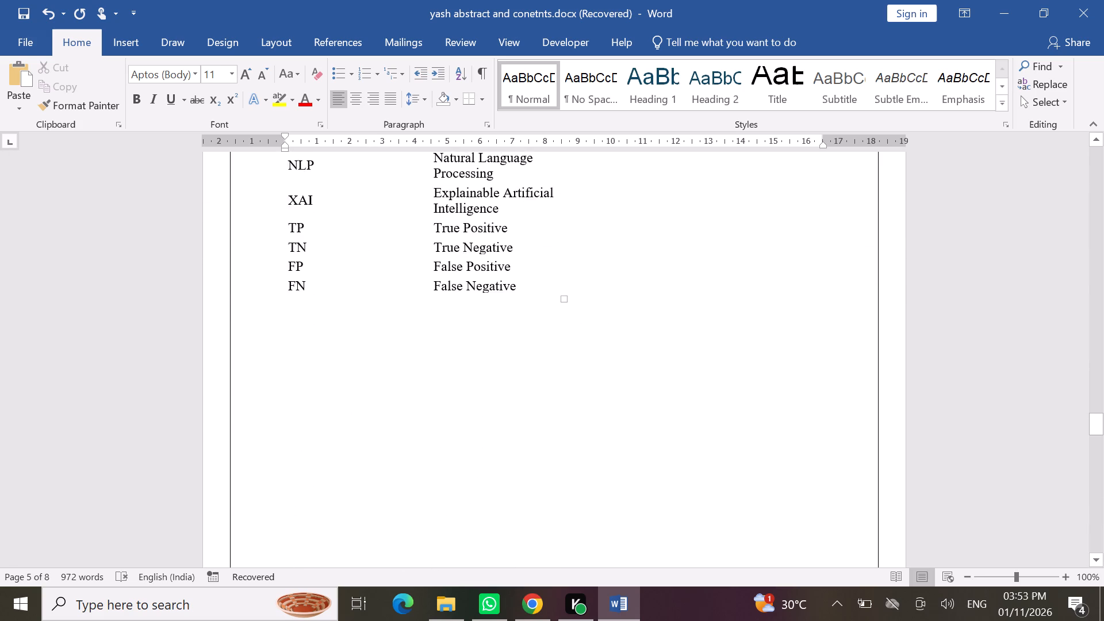
{"action": "scroll", "coordinate": [522, 453], "scroll_direction": "down", "scroll_amount": 12}
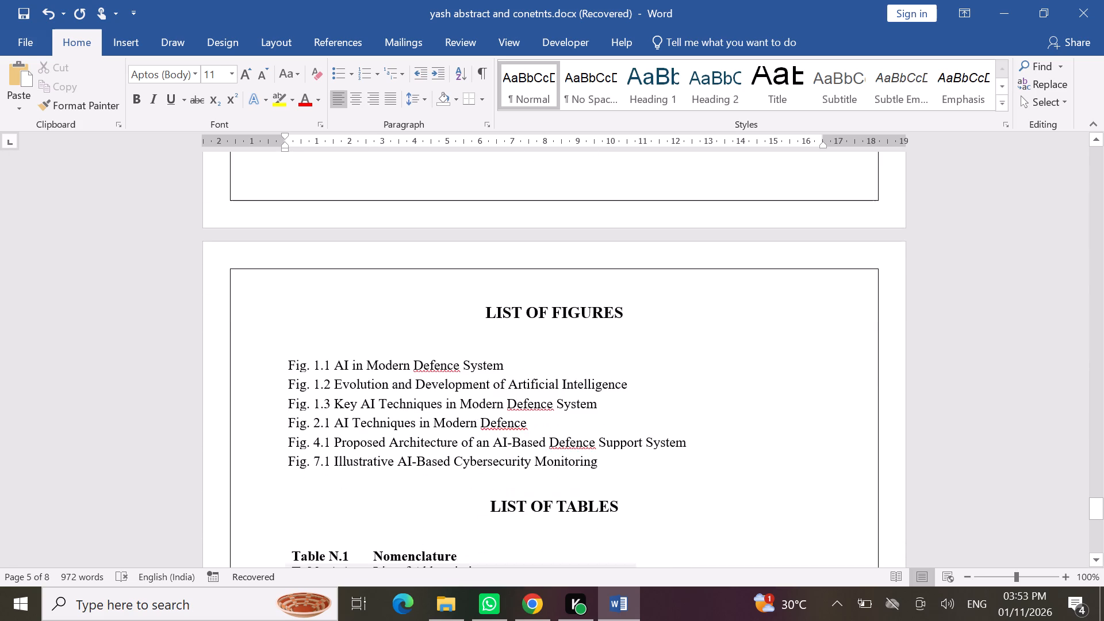
{"action": "scroll", "coordinate": [522, 453], "scroll_direction": "down", "scroll_amount": 4}
{"action": "left_click", "coordinate": [546, 445]}
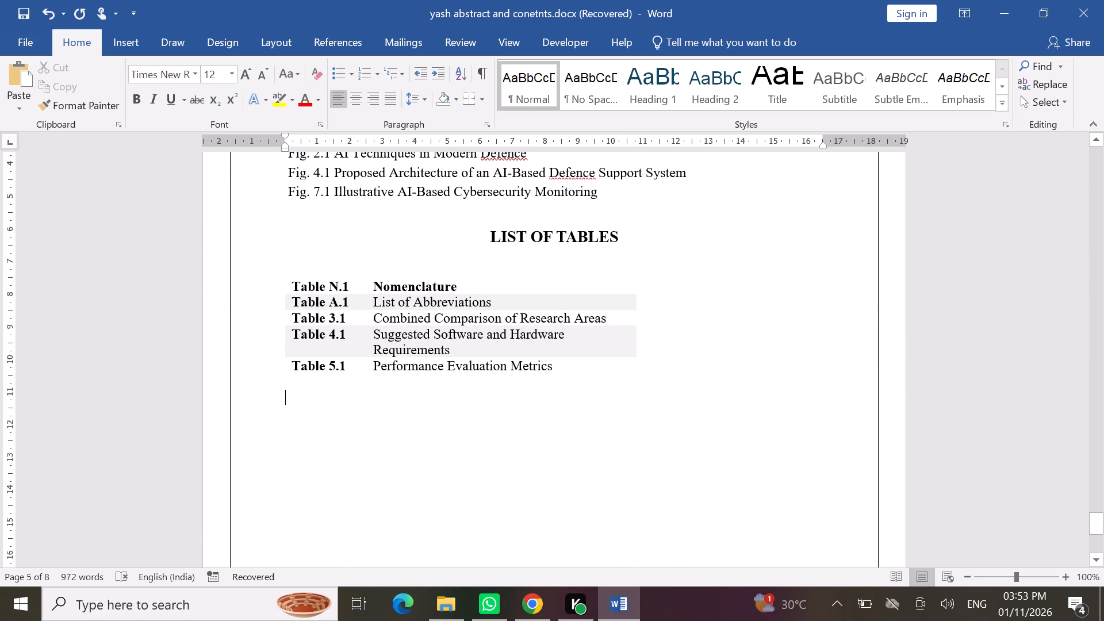
{"action": "scroll", "coordinate": [546, 445], "scroll_direction": "up", "scroll_amount": 20}
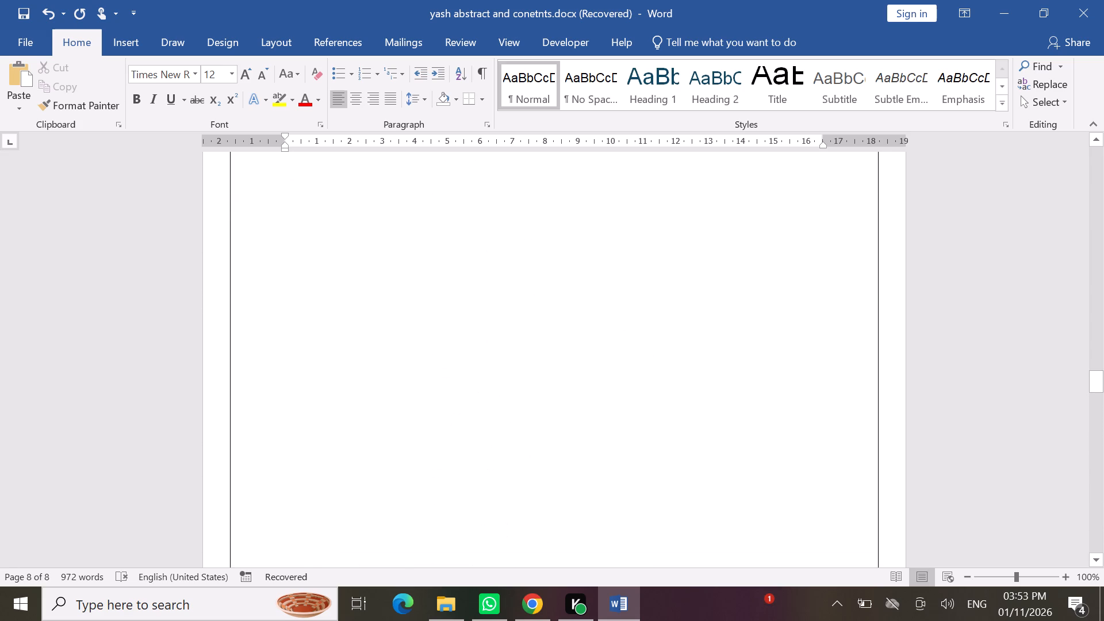
{"action": "scroll", "coordinate": [546, 445], "scroll_direction": "up", "scroll_amount": 16}
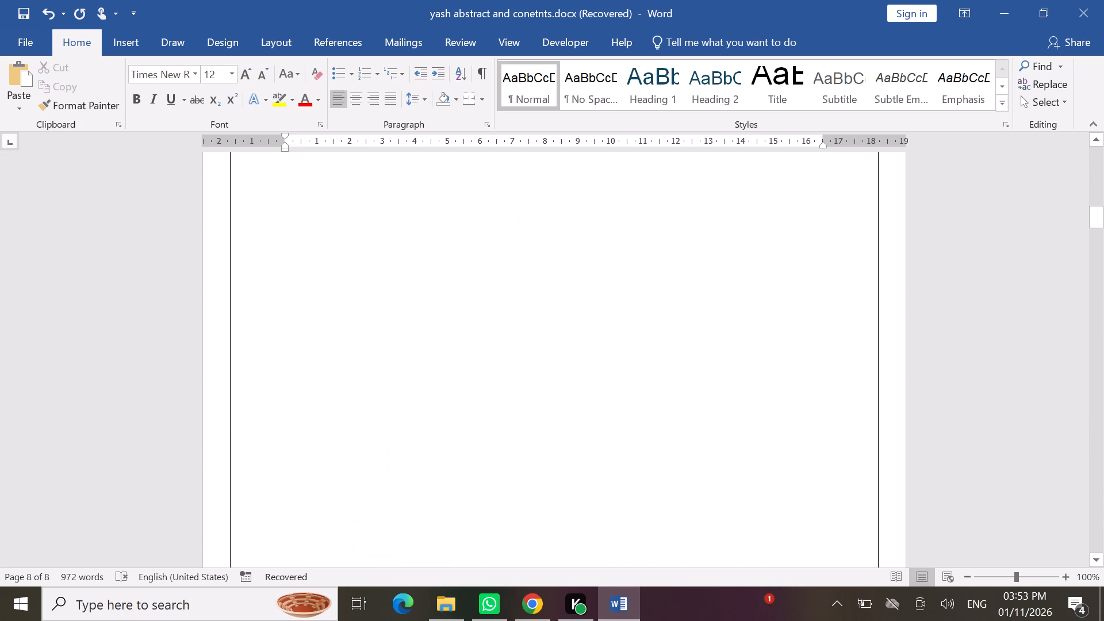
{"action": "scroll", "coordinate": [546, 445], "scroll_direction": "up", "scroll_amount": 11}
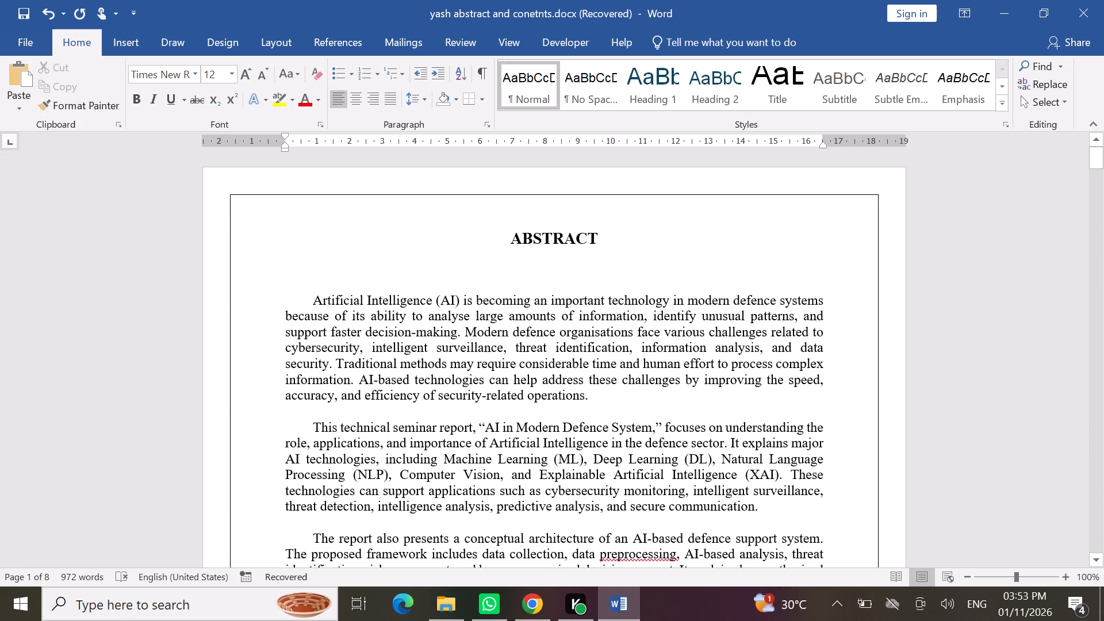
Save a copy of the document in the Downloads folder as "Ayush abstract and conetnts (Recovered).docx".
{"action": "left_click", "coordinate": [13, 45]}
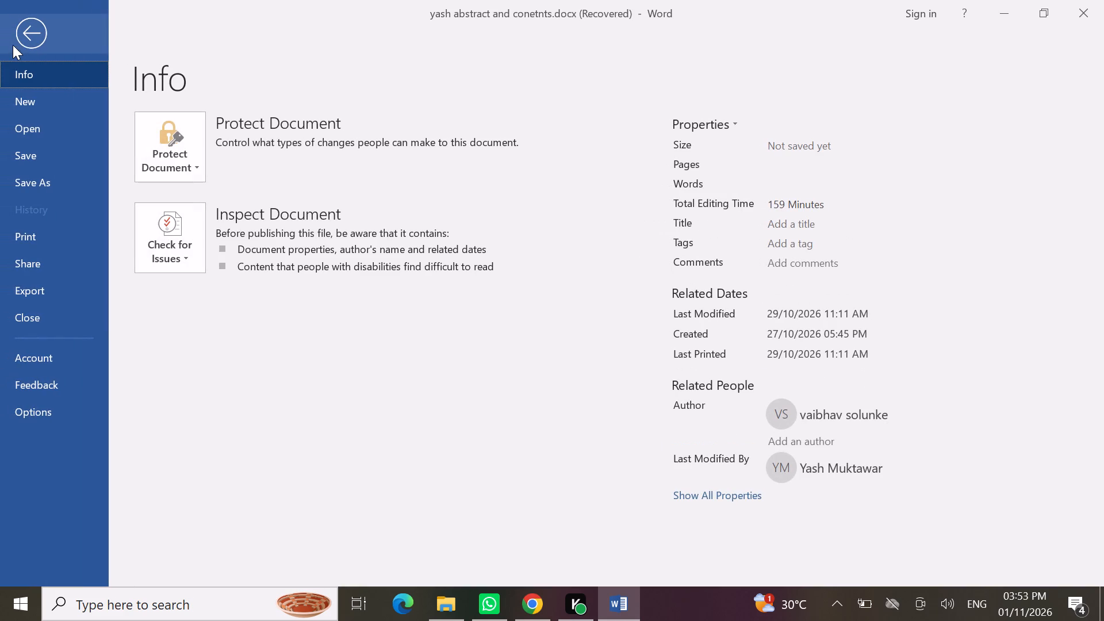
{"action": "left_click", "coordinate": [53, 177]}
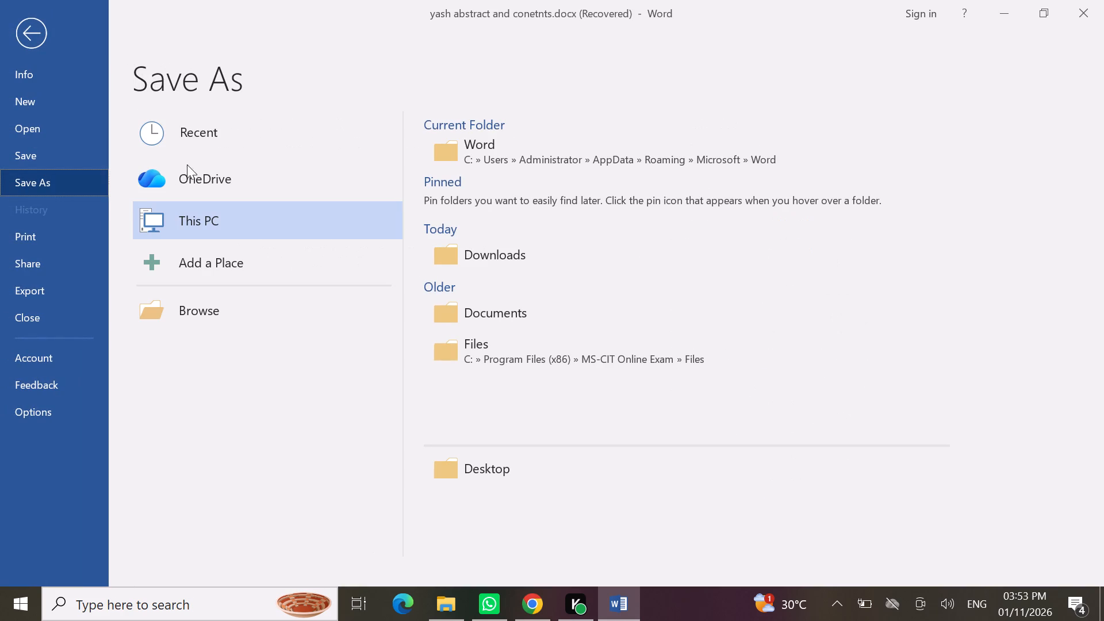
{"action": "left_click", "coordinate": [442, 247]}
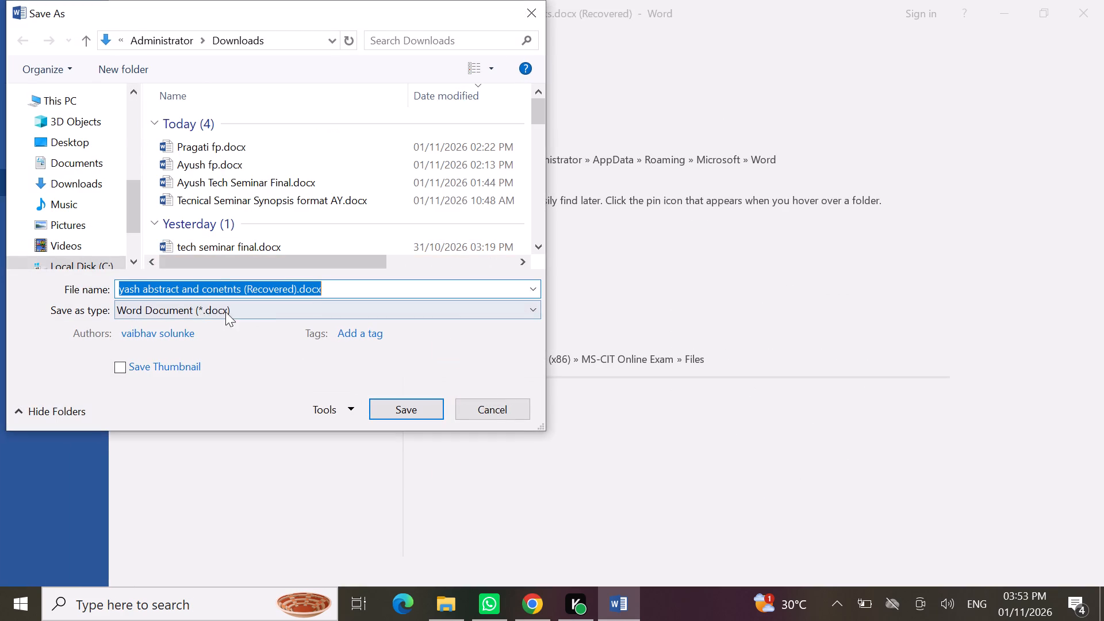
{"action": "left_click", "coordinate": [139, 287]}
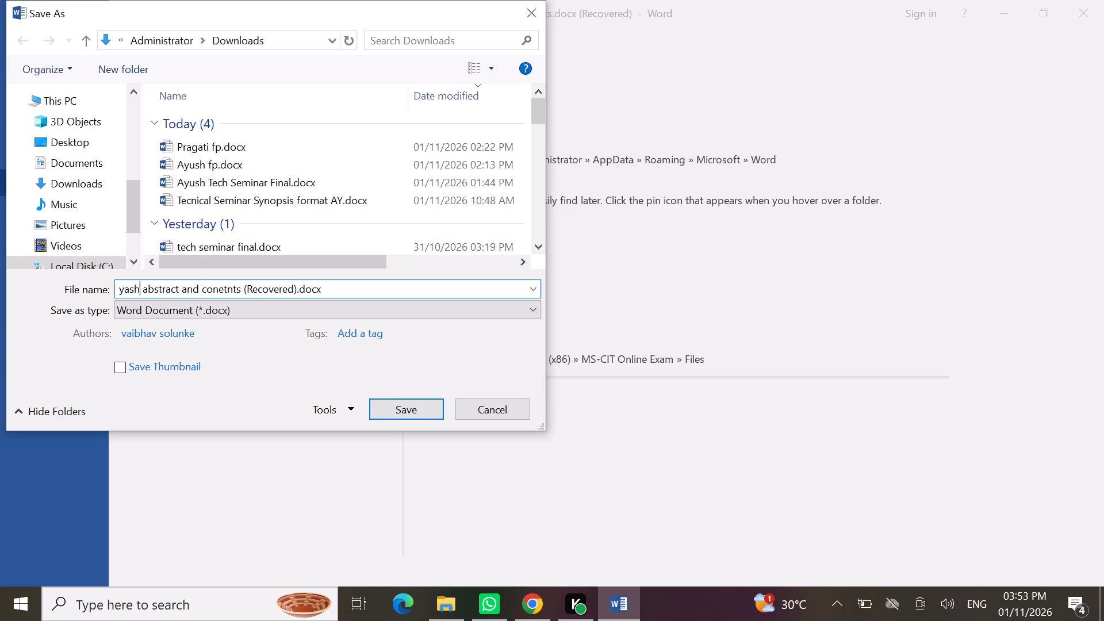
{"action": "key", "text": "BackSpace"}
{"action": "key", "text": "BackSpace"}
{"action": "key", "text": "BackSpace"}
{"action": "key", "text": "BackSpace"}
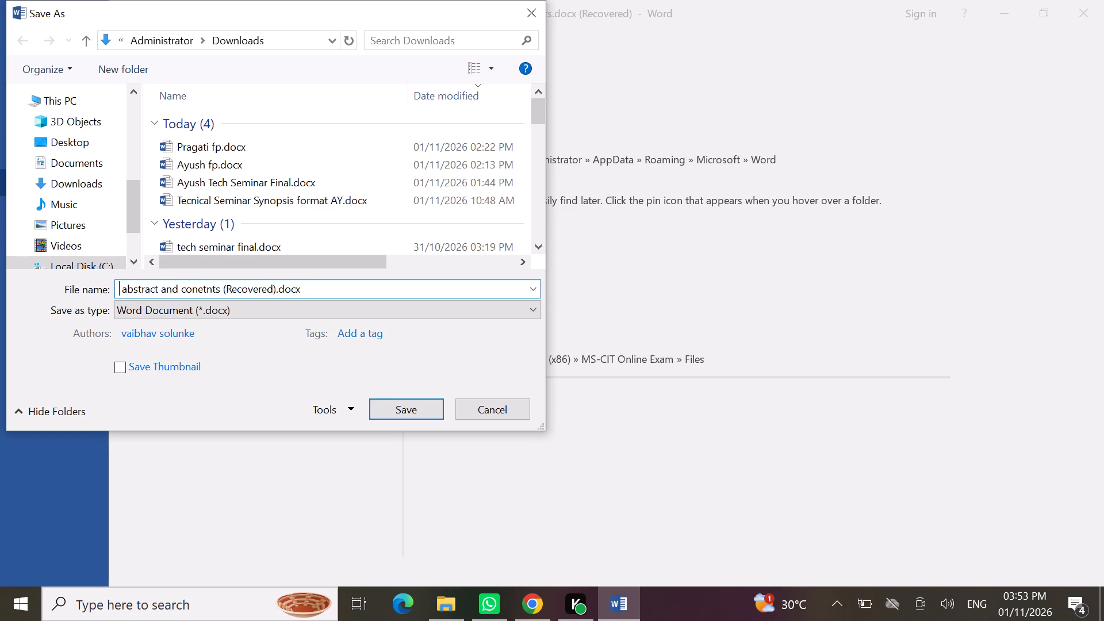
{"action": "key", "text": "BackSpace"}
{"action": "key", "text": "BackSpace"}
{"action": "type", "text": "Ayusg"}
{"action": "key", "text": "BackSpace"}
{"action": "key", "text": "h"}
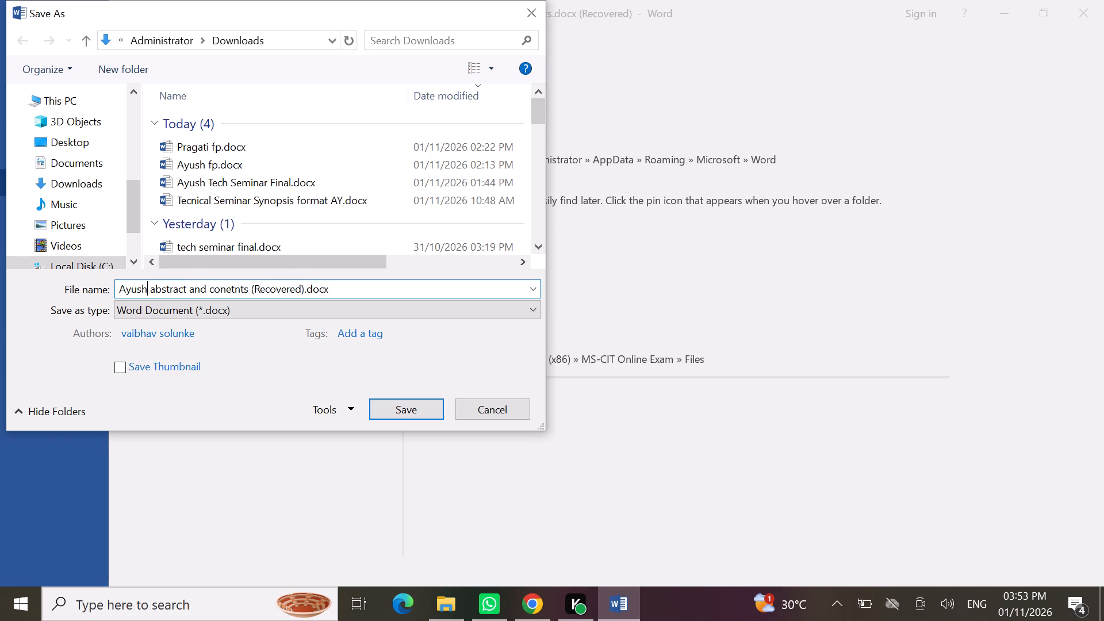
{"action": "left_click", "coordinate": [397, 410]}
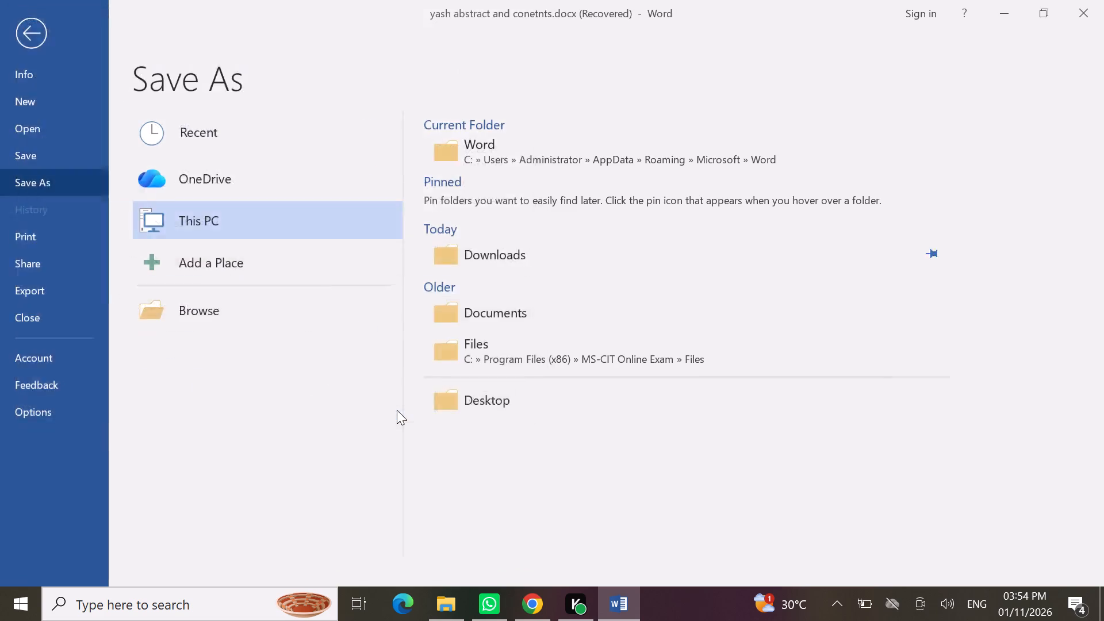